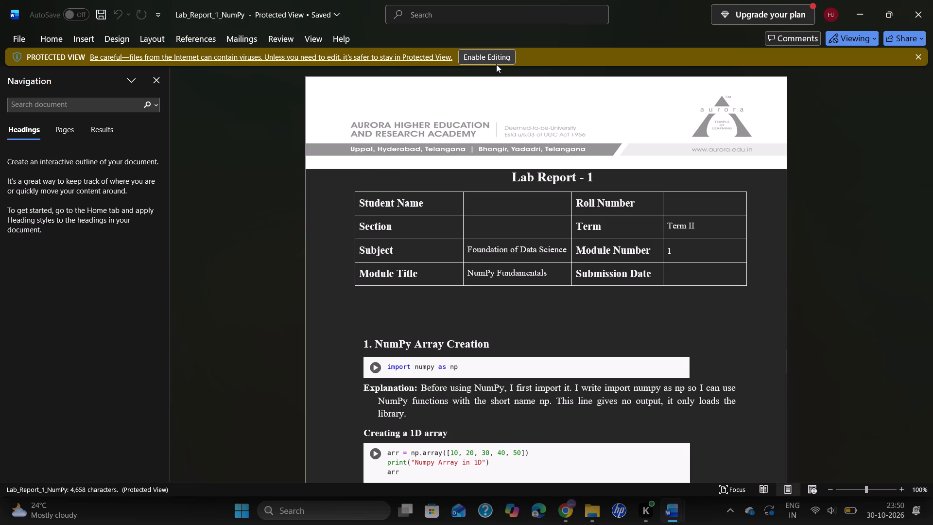
pyautogui.click(496, 64)
# Delete the "import numpy as np" code image under the heading 1. NumPy Array Creation.
pyautogui.scroll(-1, 514, 317)
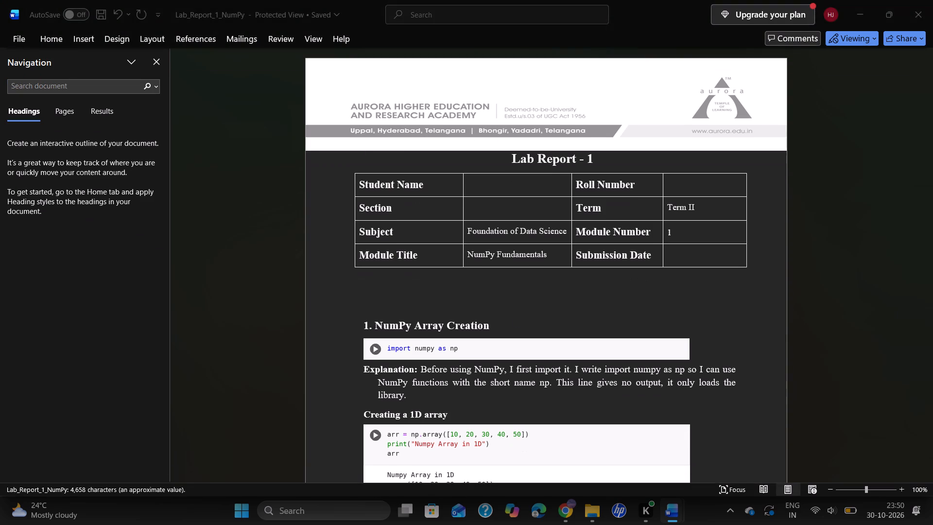
pyautogui.scroll(-2, 514, 317)
pyautogui.scroll(-1, 524, 358)
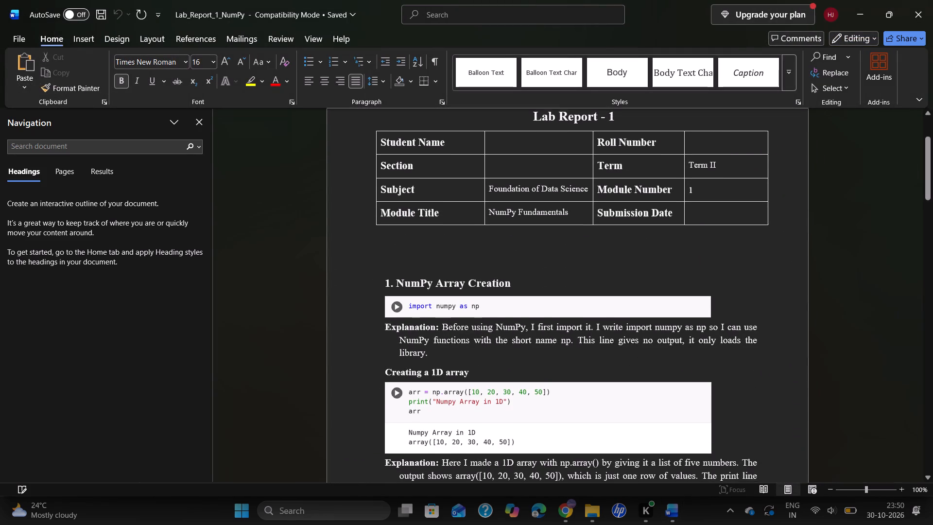
pyautogui.scroll(-1, 524, 358)
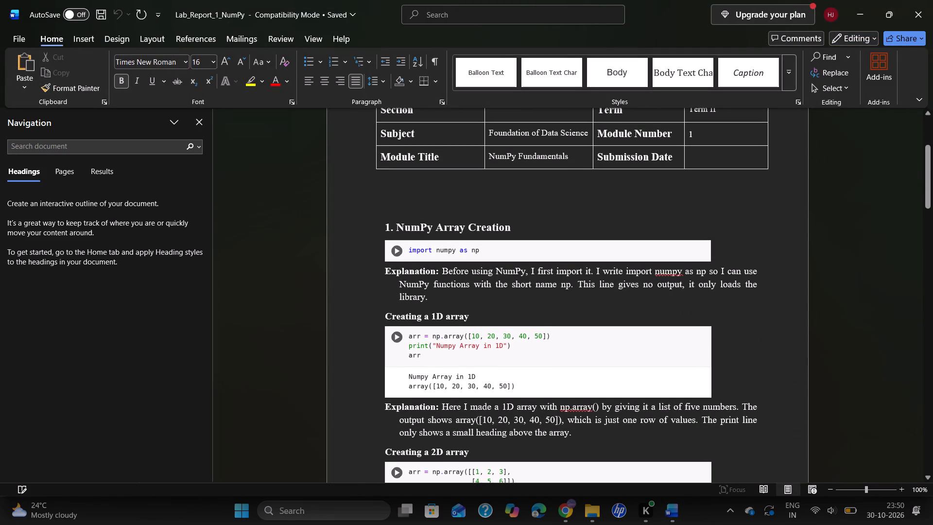
pyautogui.click(524, 358)
pyautogui.click(523, 257)
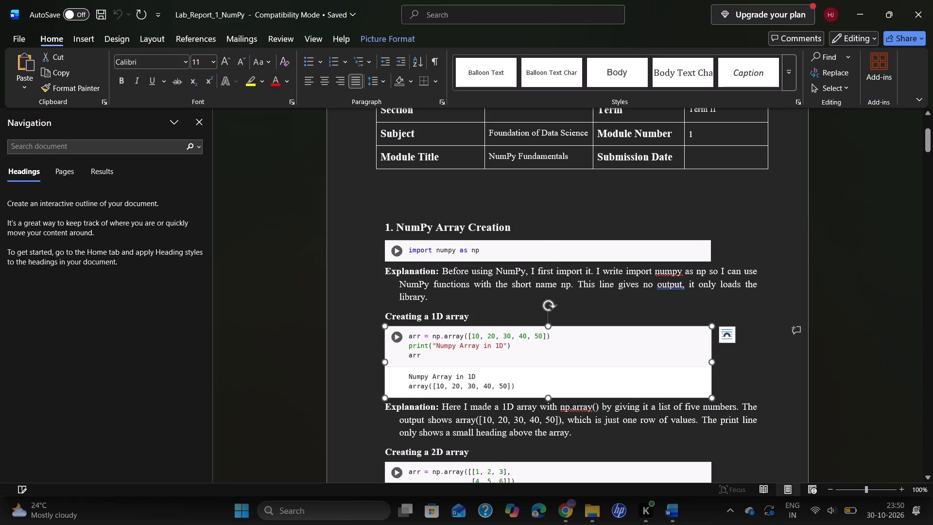
pyautogui.press('BackSpace')
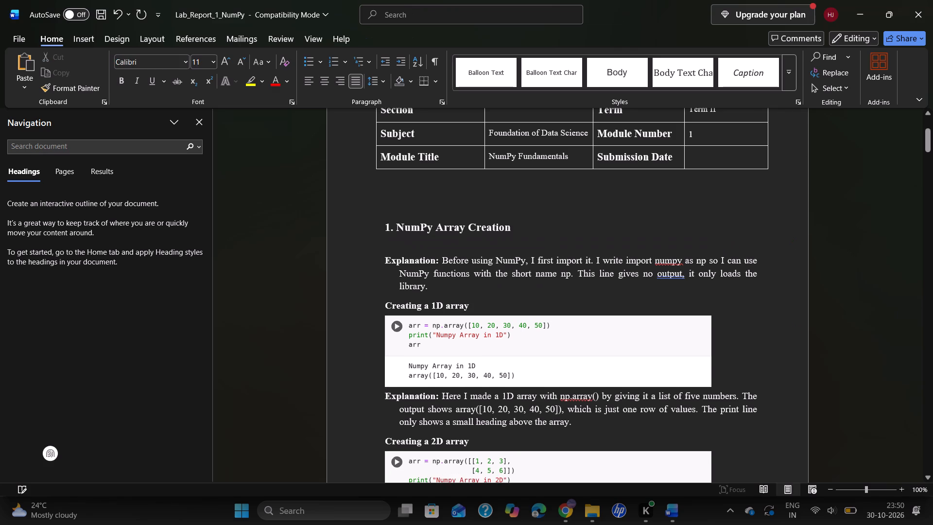
# Switch to Chrome, return to the start of the LAB1 FDATASCIENCE Colab notebook and reload the page.
pyautogui.click(568, 518)
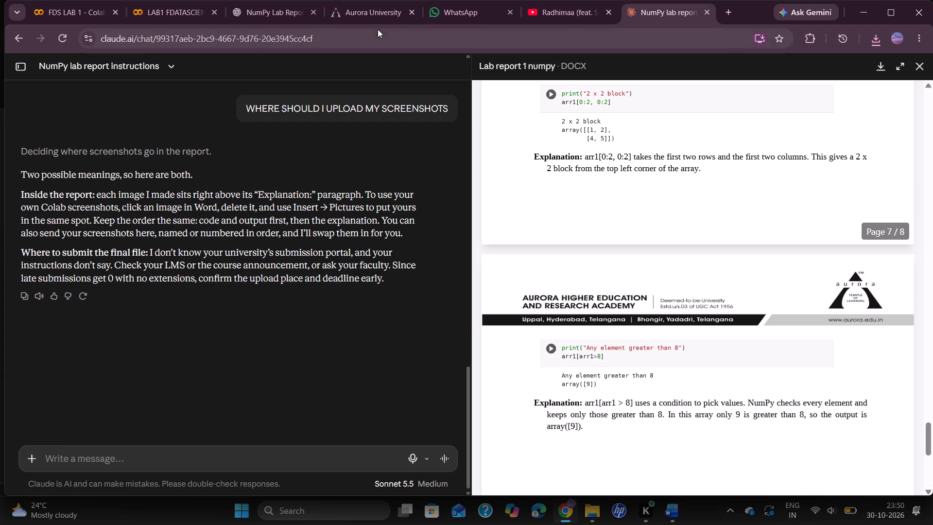
pyautogui.click(154, 11)
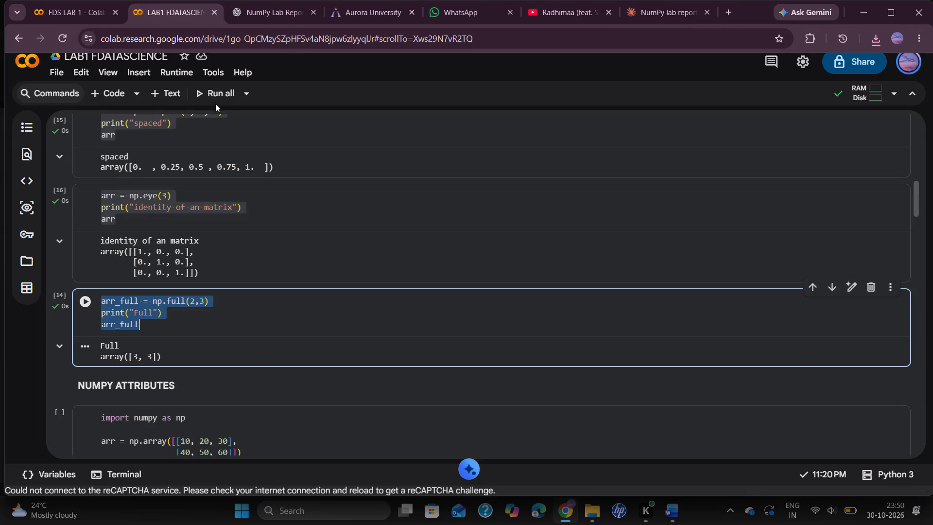
pyautogui.scroll(20, 218, 243)
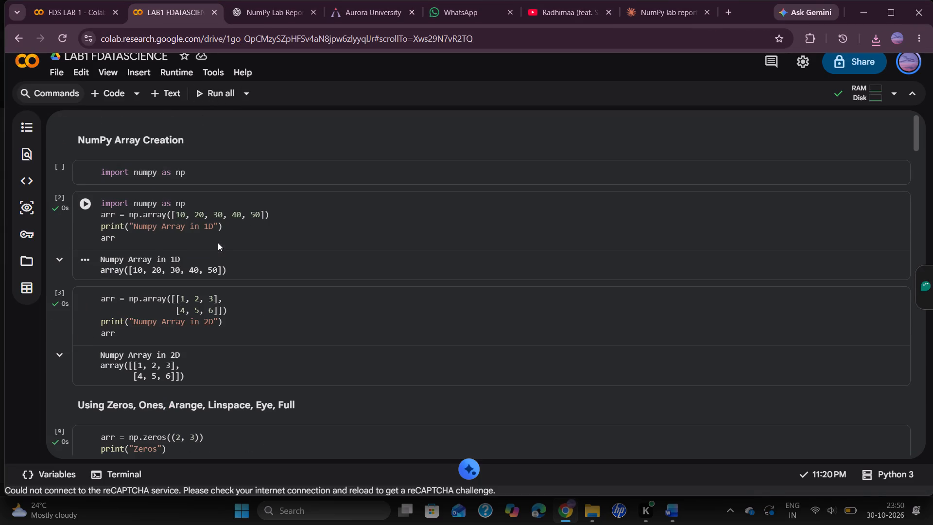
pyautogui.scroll(3, 218, 243)
pyautogui.scroll(2, 262, 142)
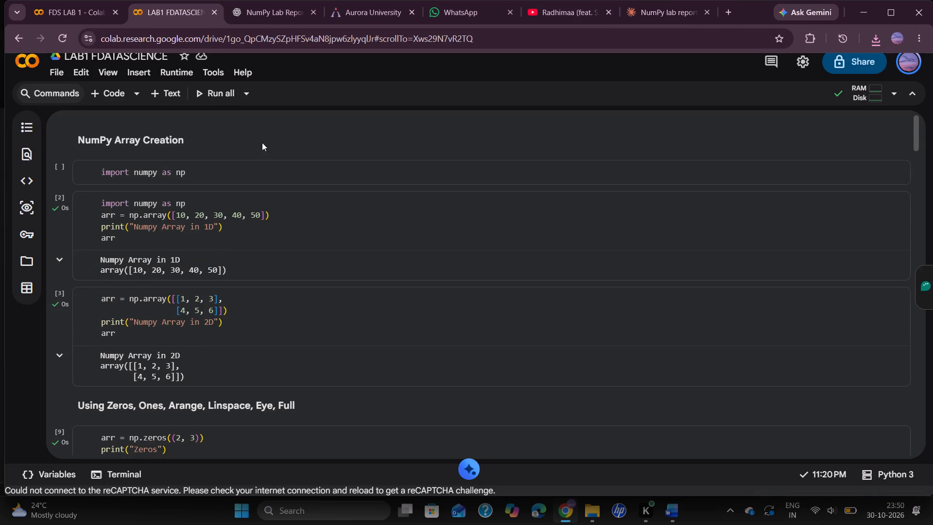
pyautogui.scroll(5, 262, 142)
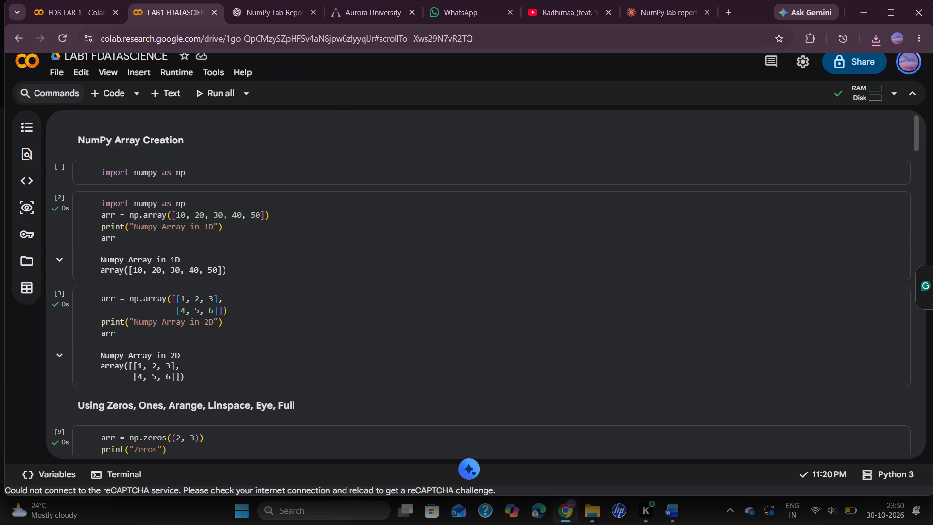
pyautogui.scroll(3, 228, 58)
pyautogui.click(58, 39)
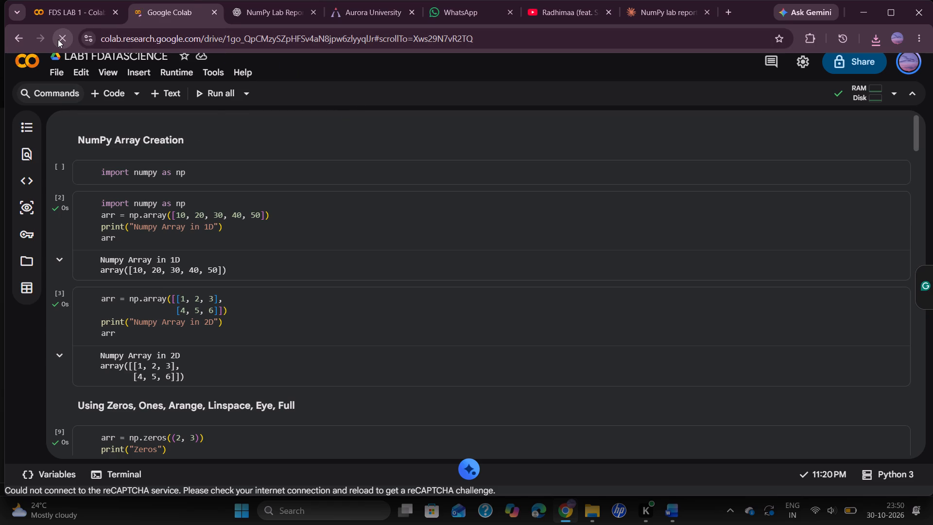
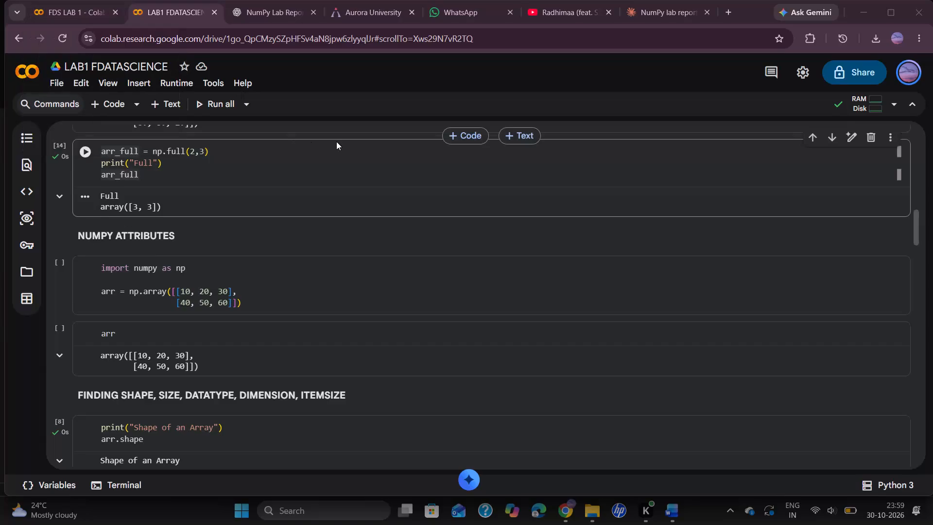
# Capture the Colab notebook from its title header through the first import numpy cell and paste it under 1. NumPy Array Creation in Lab_Report_1_NumPy.
pyautogui.scroll(10, 336, 141)
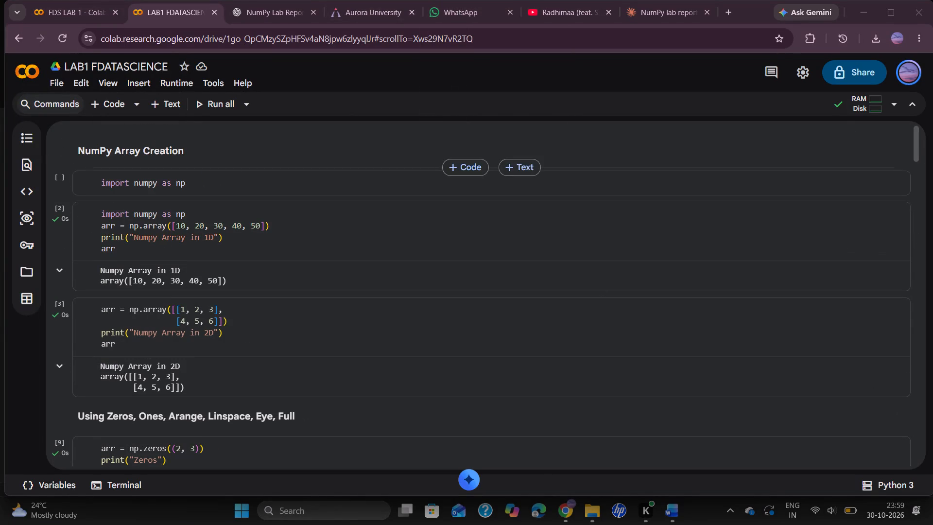
pyautogui.click(673, 518)
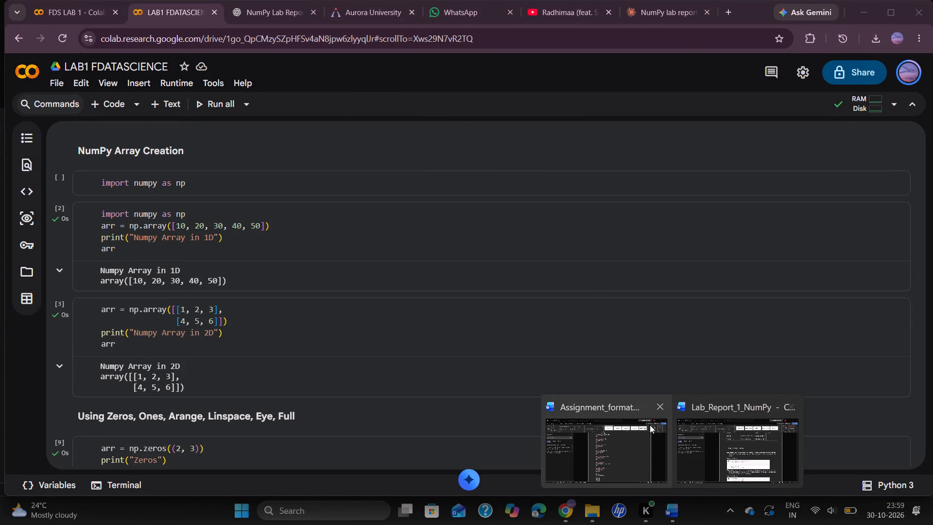
pyautogui.click(712, 430)
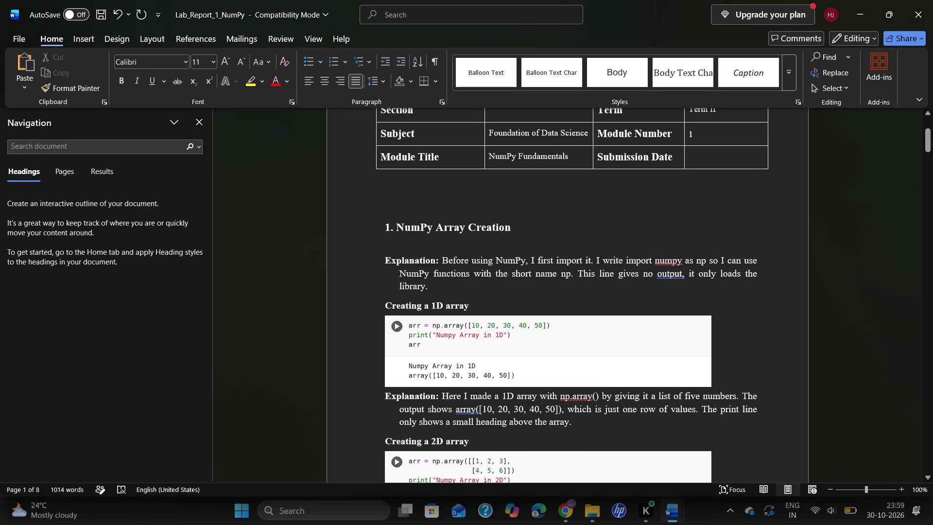
pyautogui.click(561, 509)
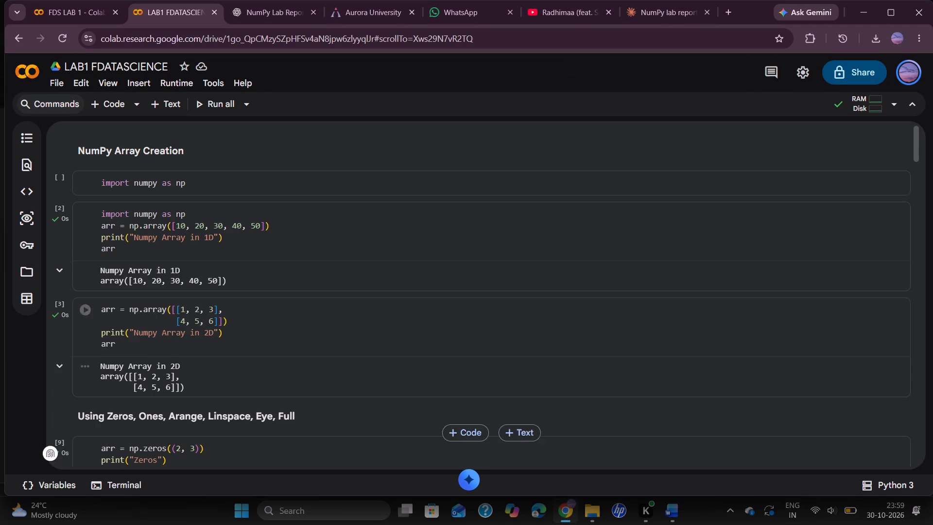
pyautogui.press('Print')
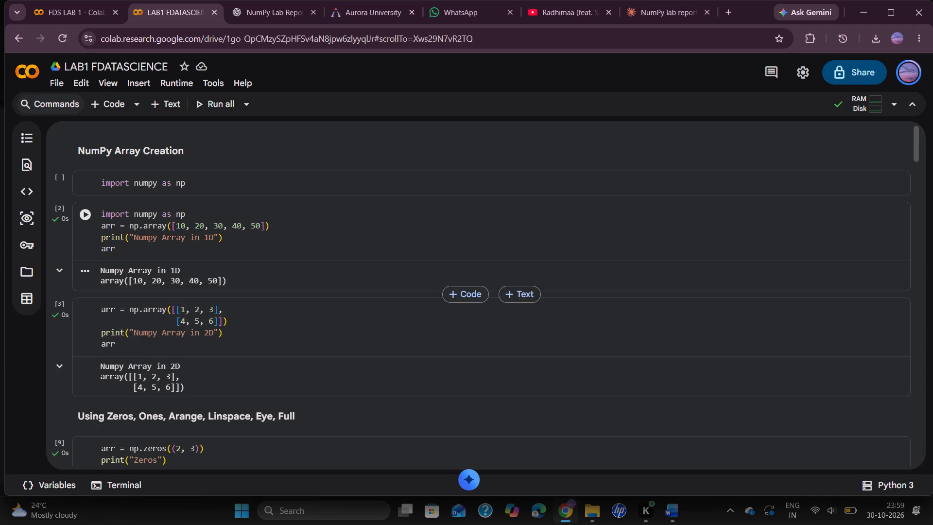
pyautogui.moveTo(5, 52); pyautogui.dragTo(673, 267)
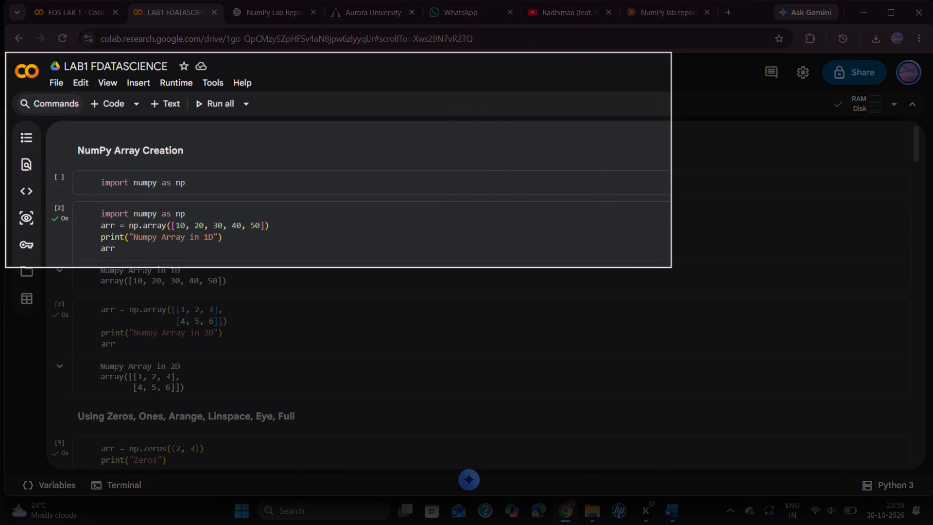
pyautogui.moveTo(673, 267); pyautogui.dragTo(833, 199)
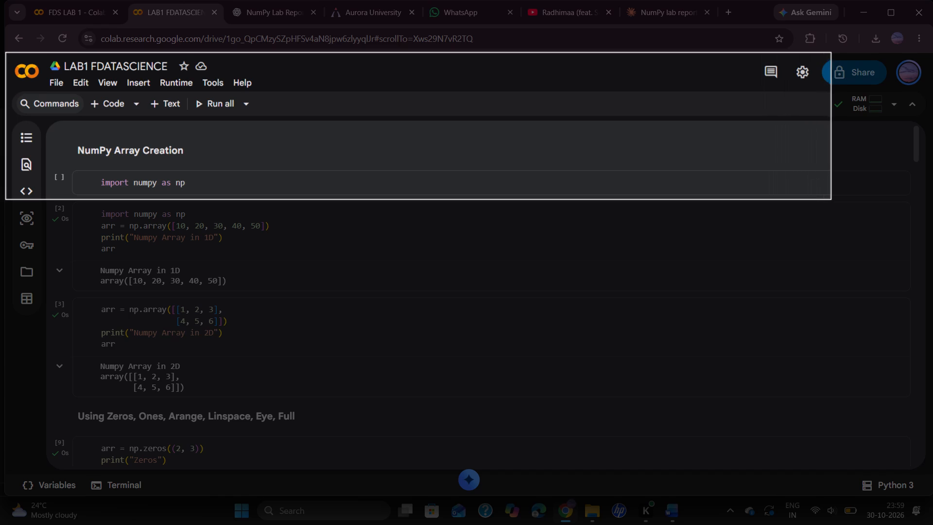
pyautogui.moveTo(833, 199); pyautogui.dragTo(932, 200)
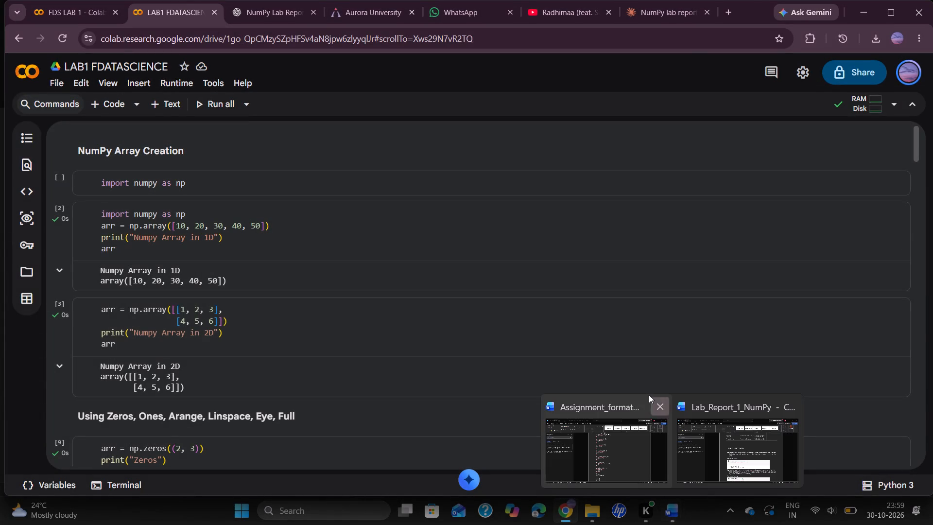
pyautogui.click(718, 441)
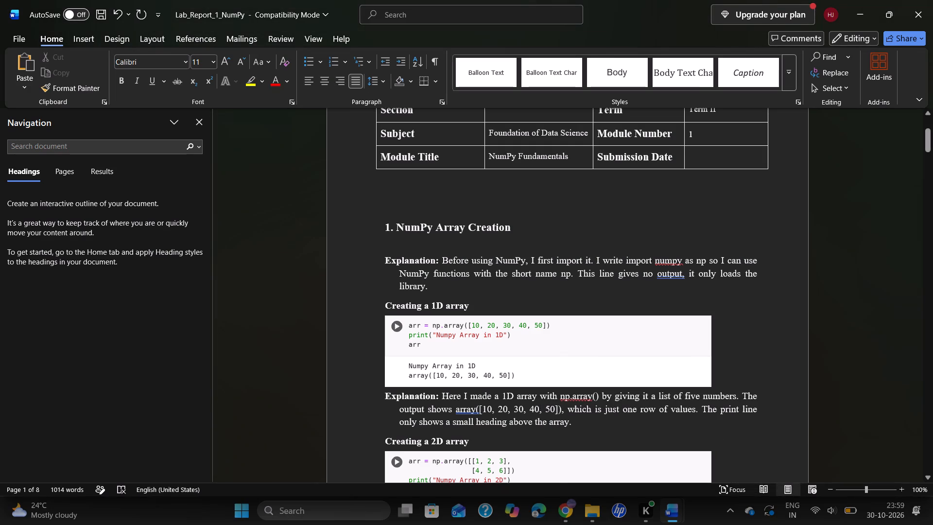
pyautogui.hotkey('ctrl', 'v')
# Replace the code image under Creating a 1D array with a full-width screenshot of the notebook's 1D array cell and its output.
pyautogui.scroll(-1, 656, 362)
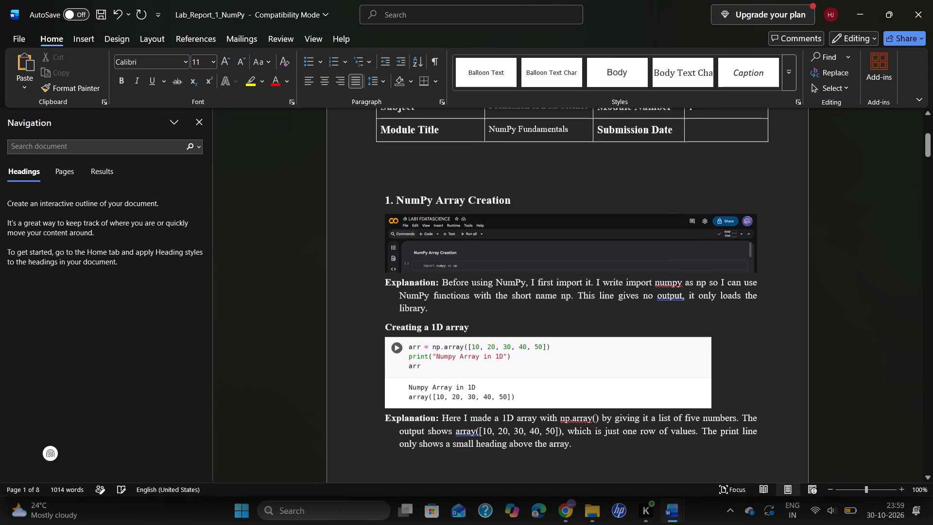
pyautogui.scroll(-1, 656, 362)
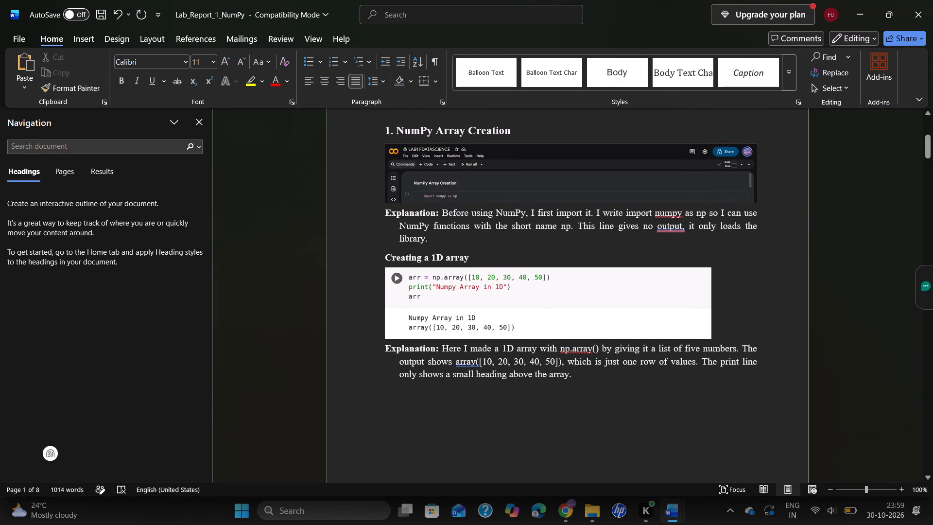
pyautogui.click(636, 327)
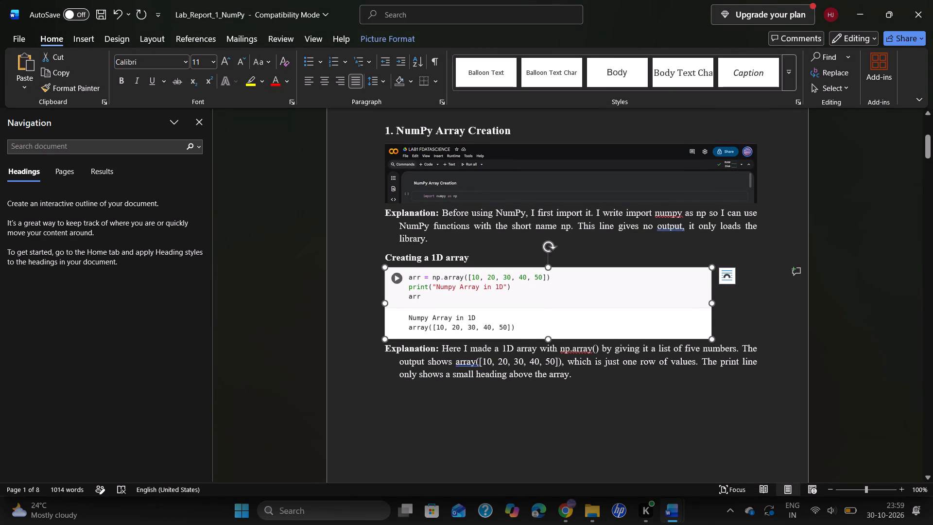
pyautogui.press('BackSpace')
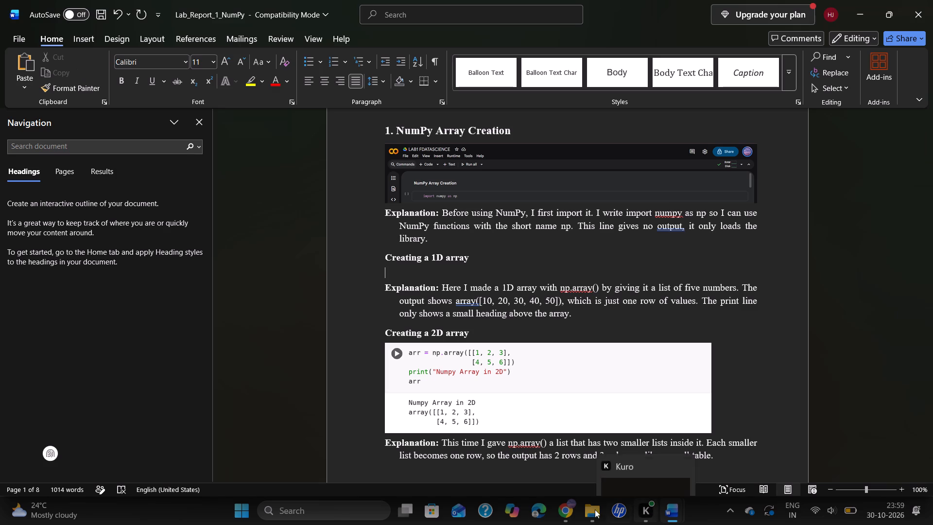
pyautogui.click(568, 512)
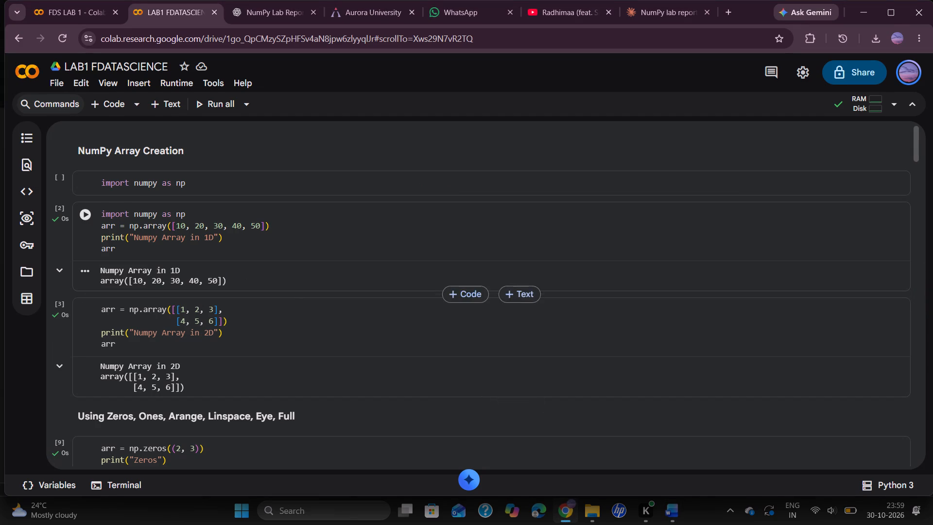
pyautogui.press('Print')
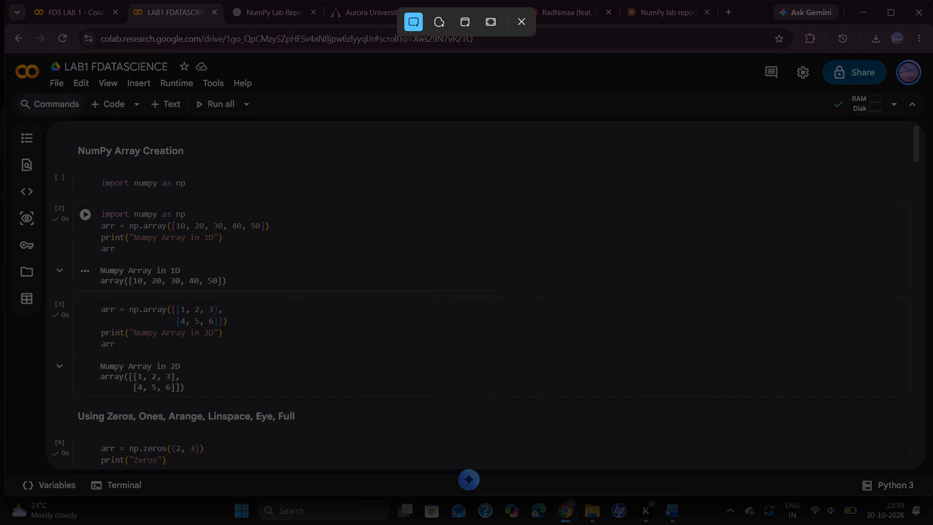
pyautogui.moveTo(73, 204); pyautogui.dragTo(493, 281)
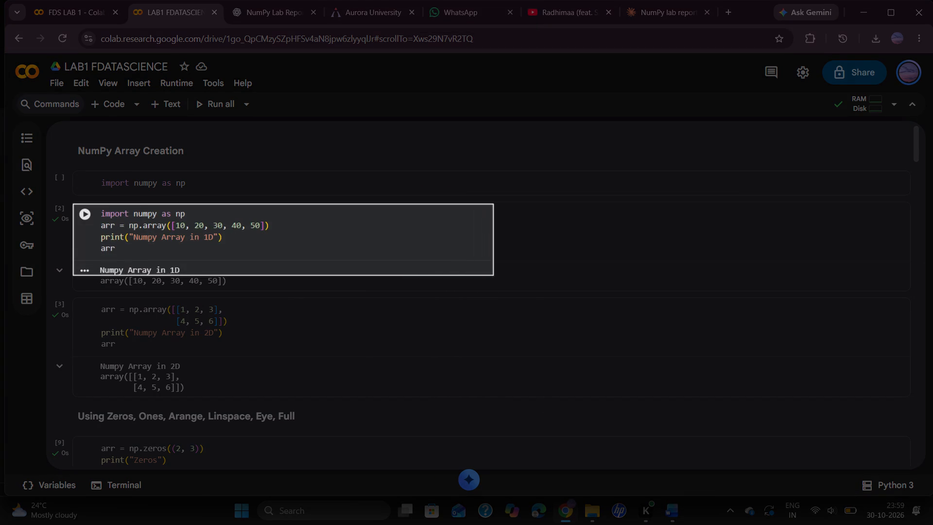
pyautogui.moveTo(493, 281); pyautogui.dragTo(652, 294)
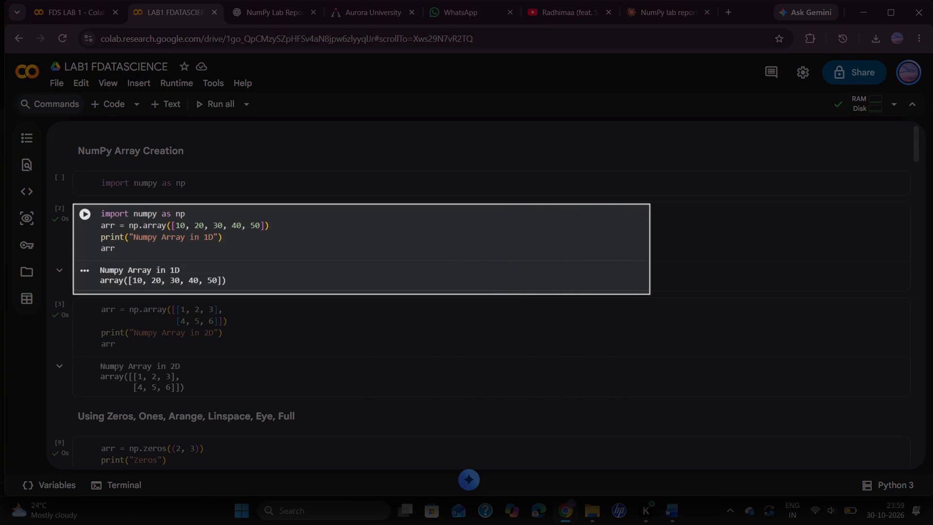
pyautogui.moveTo(652, 294); pyautogui.dragTo(813, 295)
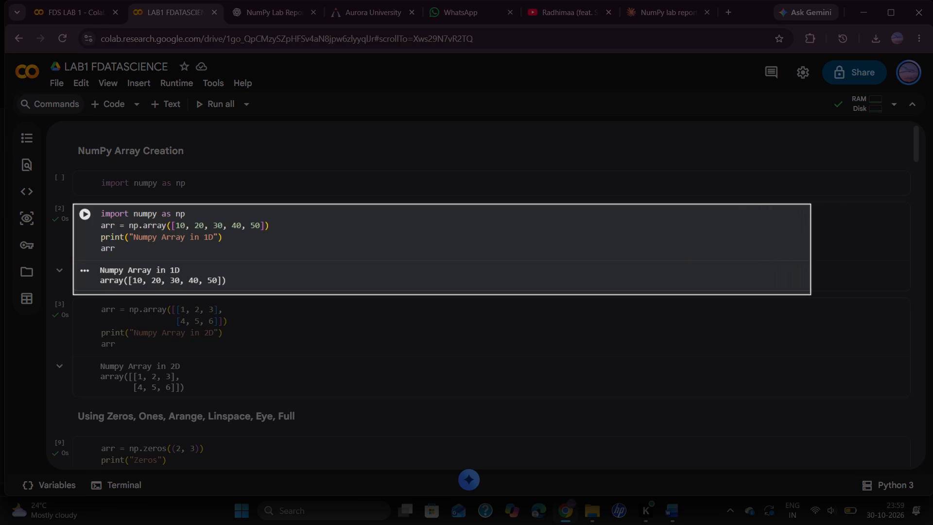
pyautogui.moveTo(813, 295); pyautogui.dragTo(920, 293)
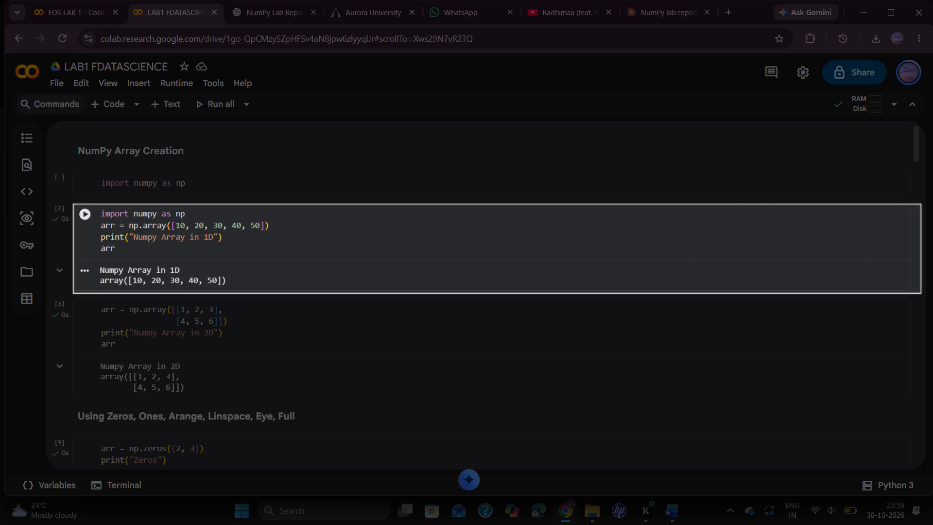
pyautogui.moveTo(920, 293); pyautogui.dragTo(906, 295)
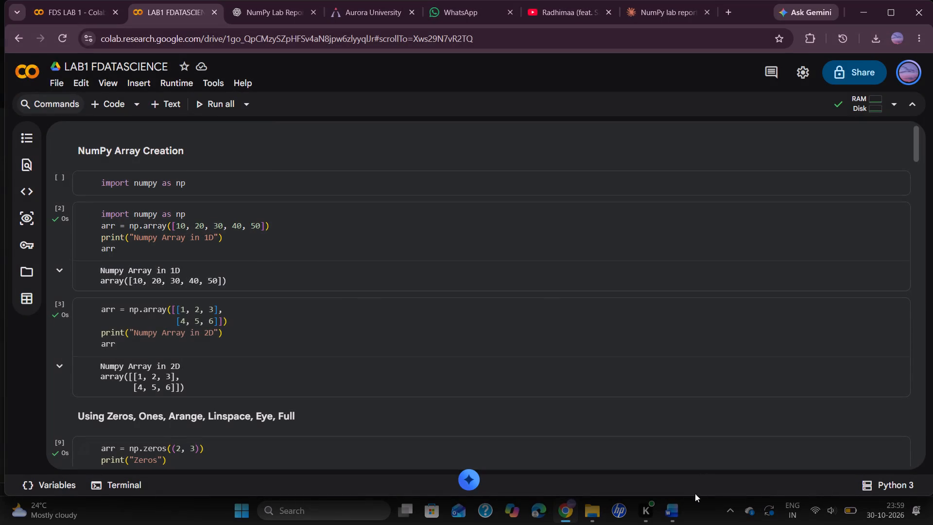
pyautogui.click(682, 513)
pyautogui.click(708, 453)
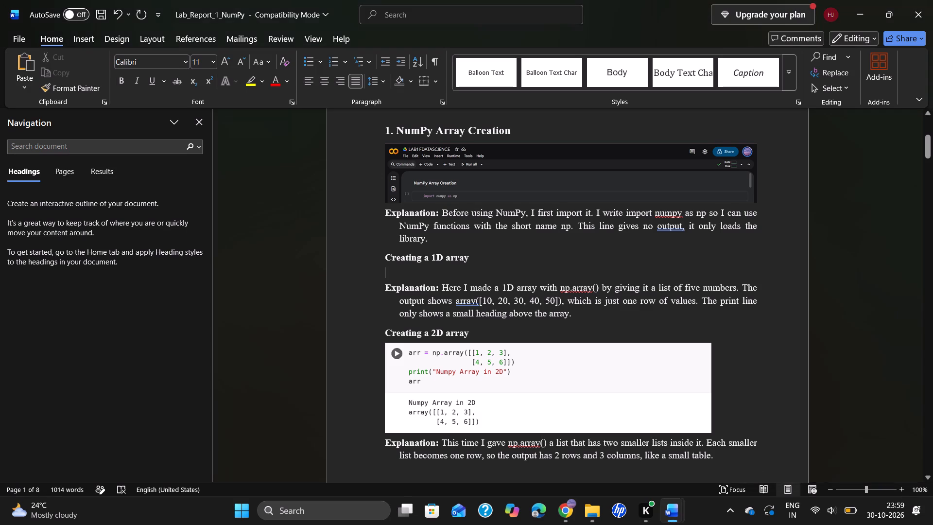
pyautogui.hotkey('ctrl', 'v')
# Replace the code image under Creating a 2D array with a full-width screenshot of the notebook's 2D array cell and its output.
pyautogui.click(627, 420)
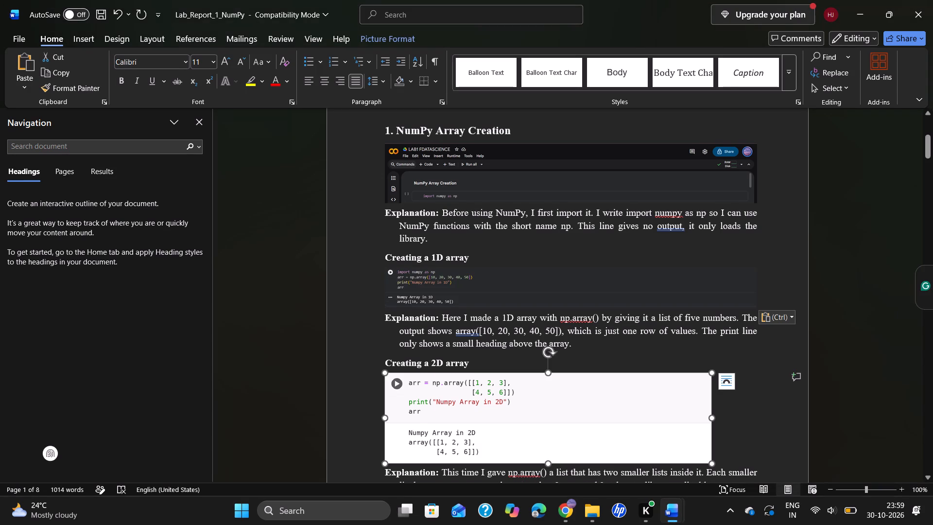
pyautogui.press('BackSpace')
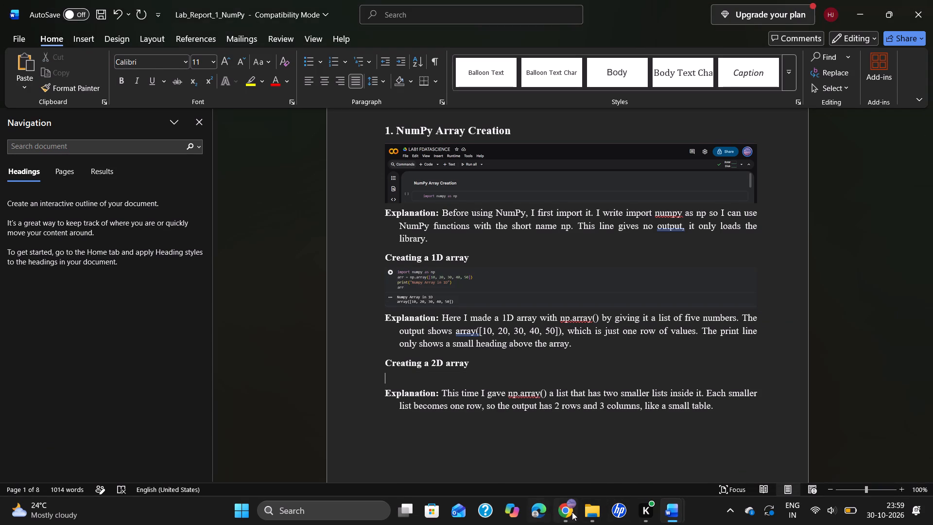
pyautogui.click(572, 512)
pyautogui.scroll(-1, 341, 349)
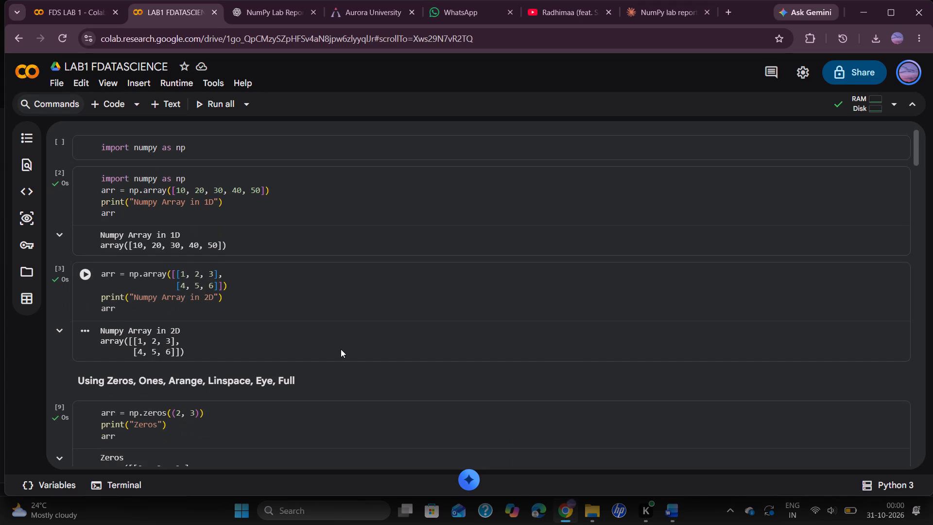
pyautogui.press('Print')
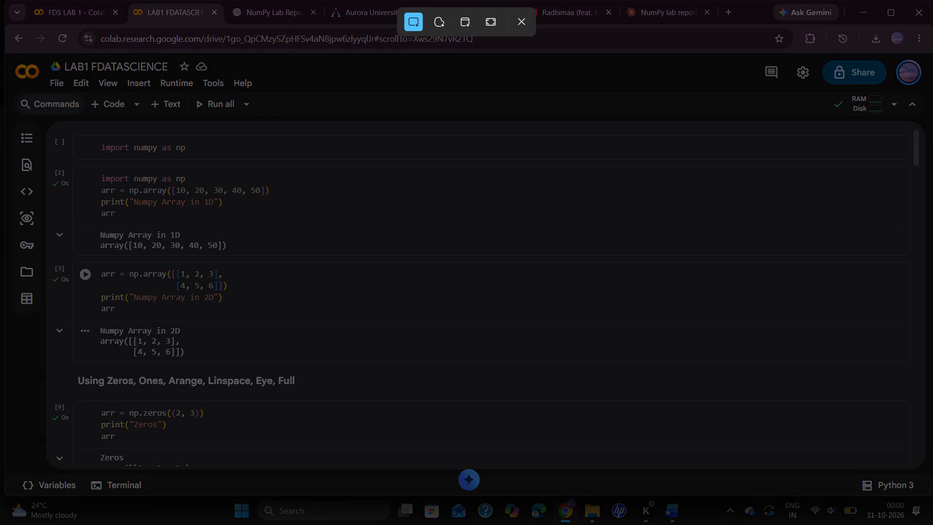
pyautogui.moveTo(76, 265); pyautogui.dragTo(458, 367)
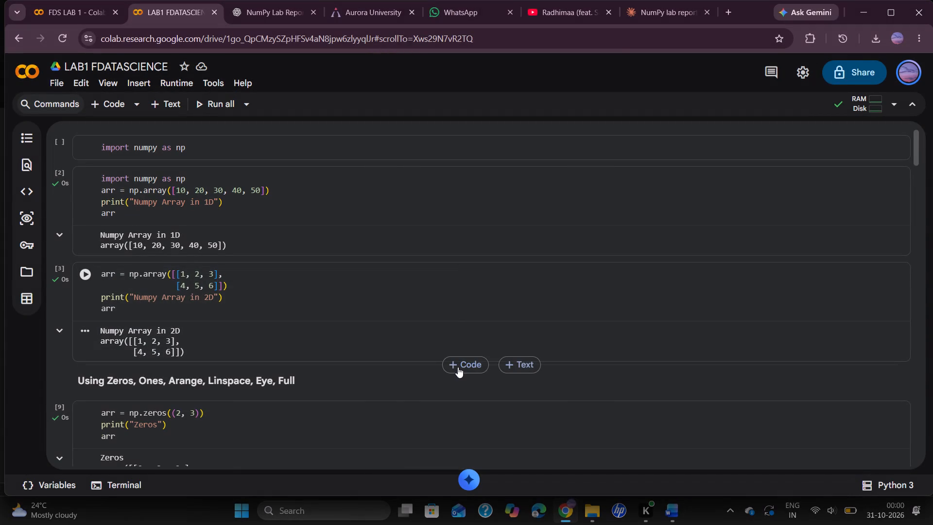
pyautogui.press('Print')
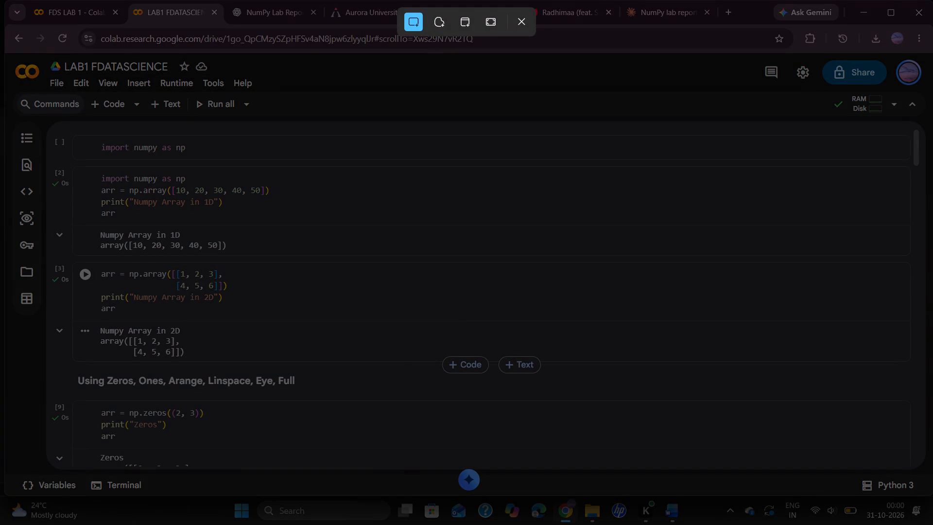
pyautogui.moveTo(76, 263); pyautogui.dragTo(689, 367)
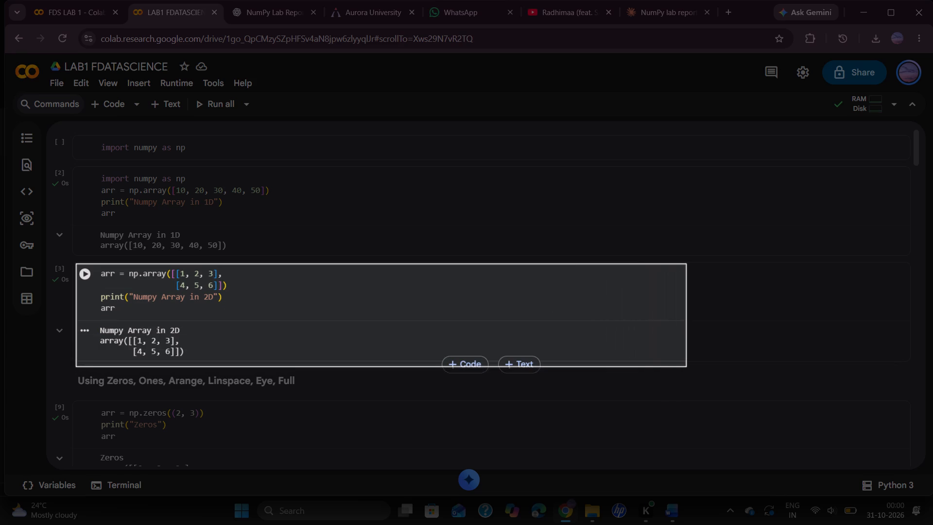
pyautogui.moveTo(689, 367); pyautogui.dragTo(848, 363)
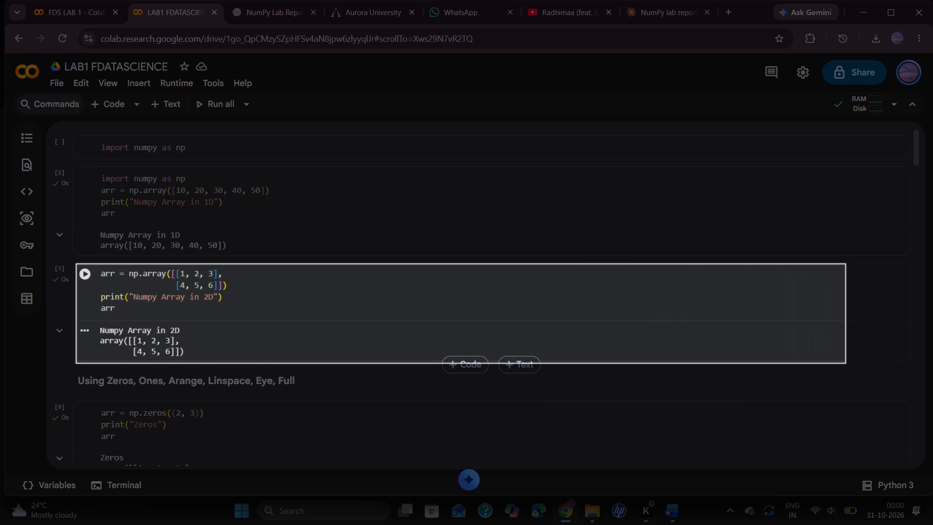
pyautogui.moveTo(848, 363); pyautogui.dragTo(932, 364)
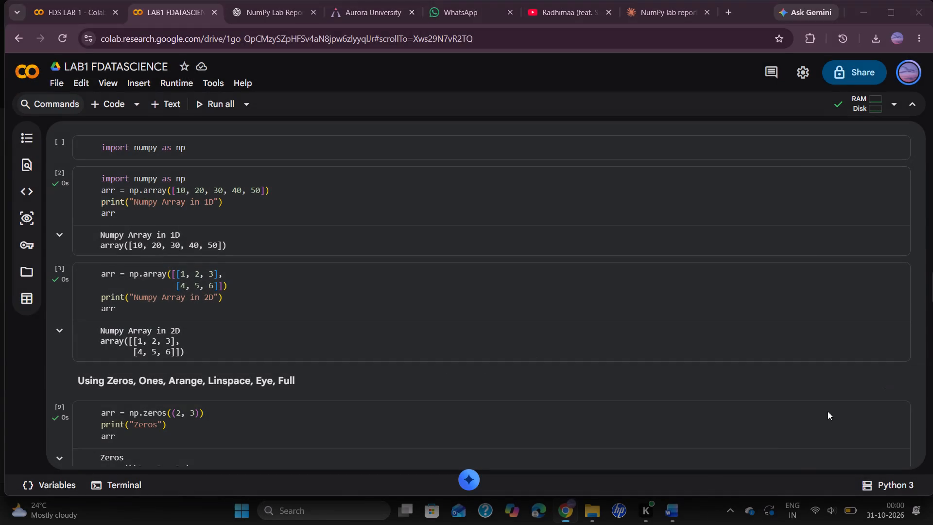
pyautogui.click(726, 471)
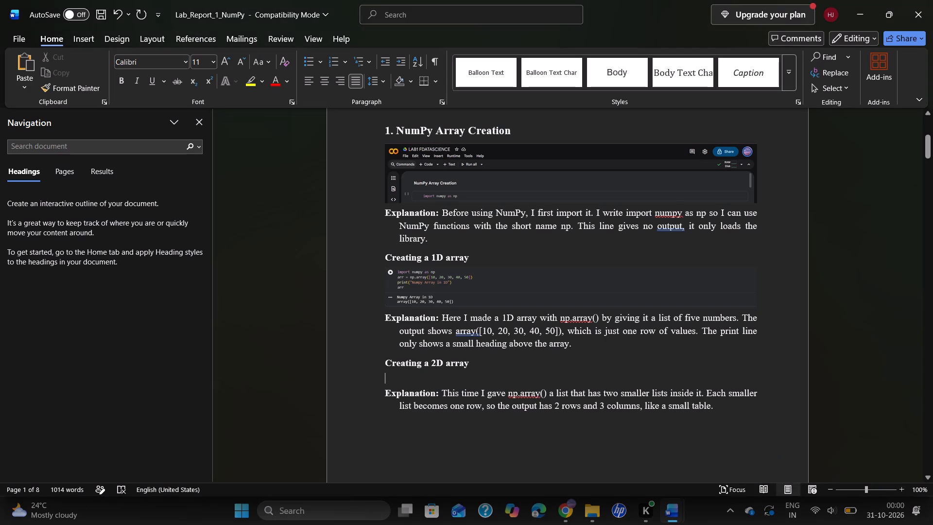
pyautogui.hotkey('ctrl', 'v')
# Delete the np.zeros code image under the heading Using zeros, ones, arange, linspace, eye and full.
pyautogui.scroll(-2, 700, 441)
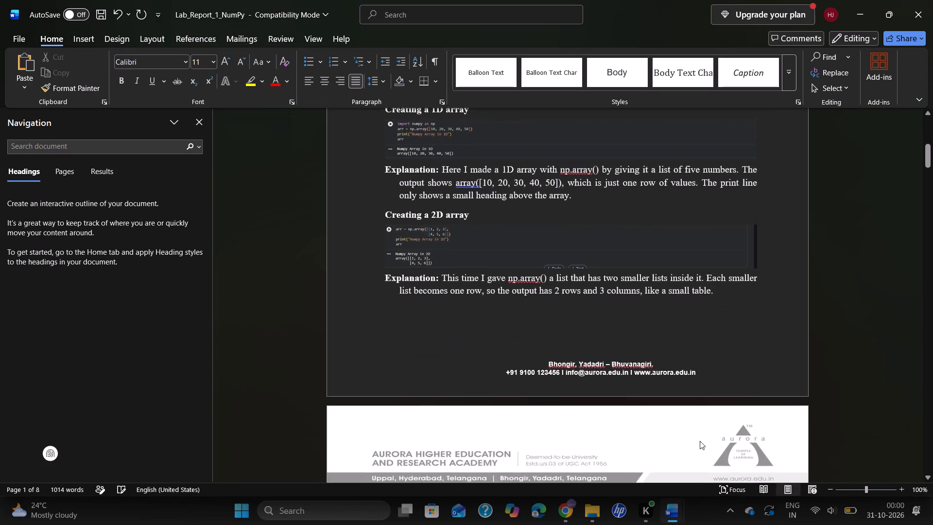
pyautogui.scroll(-2, 700, 441)
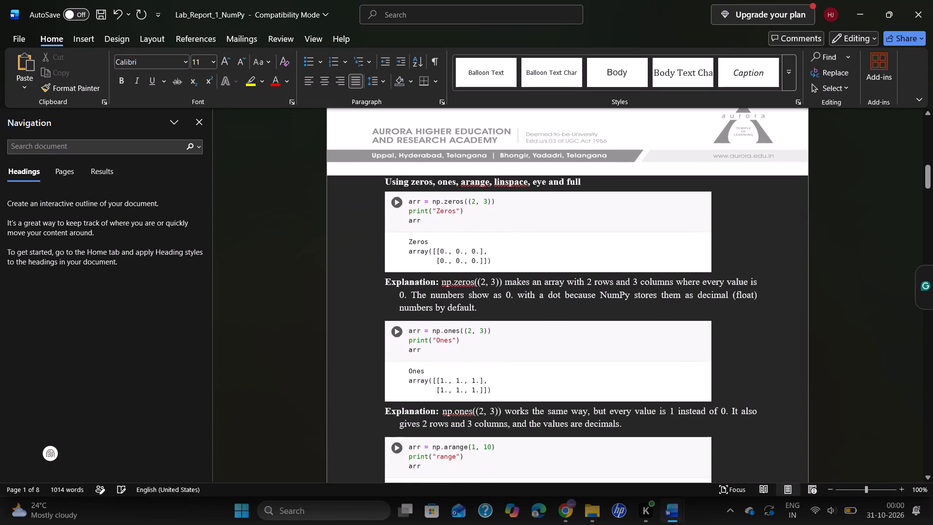
pyautogui.click(557, 247)
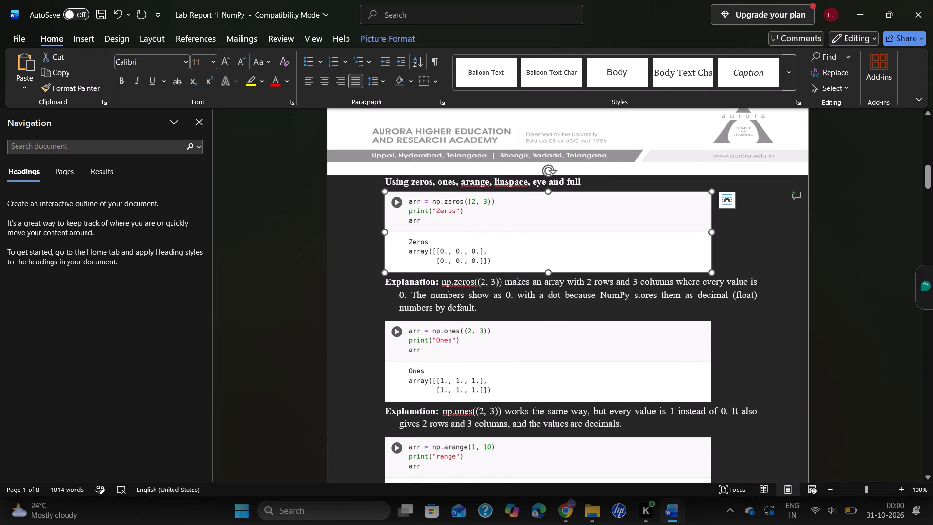
pyautogui.press('BackSpace')
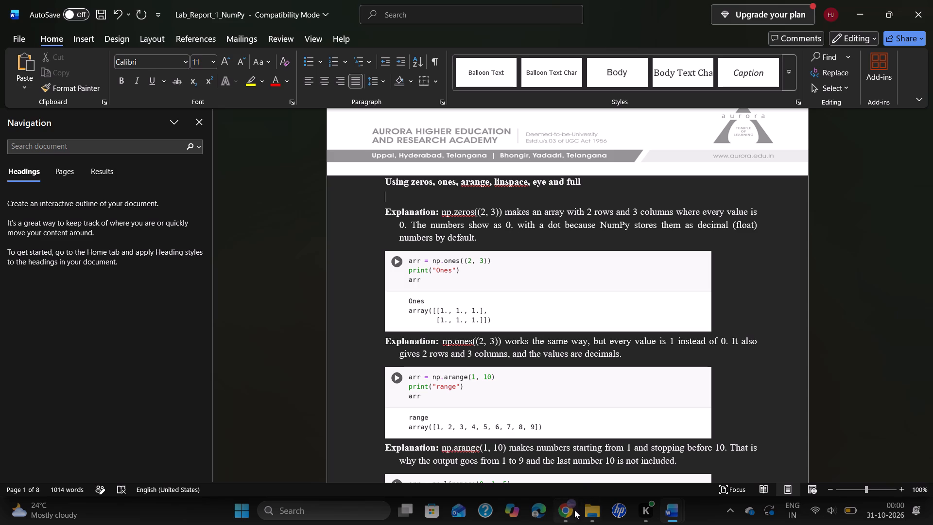
# Capture the notebook's Using Zeros heading with the full-width np.zeros cell and output, and paste it above the np.zeros explanation with a blank line before it.
pyautogui.click(574, 510)
pyautogui.scroll(-4, 335, 345)
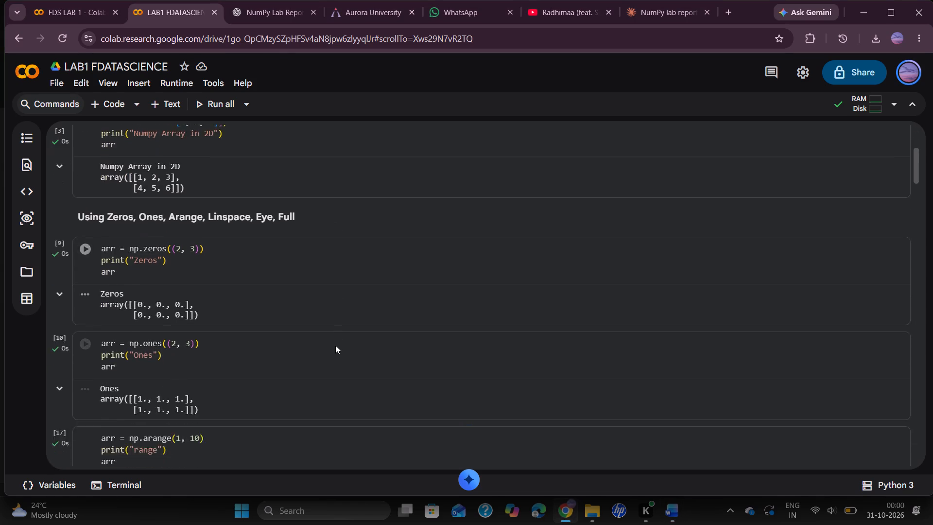
pyautogui.scroll(-1, 335, 345)
pyautogui.press('Print')
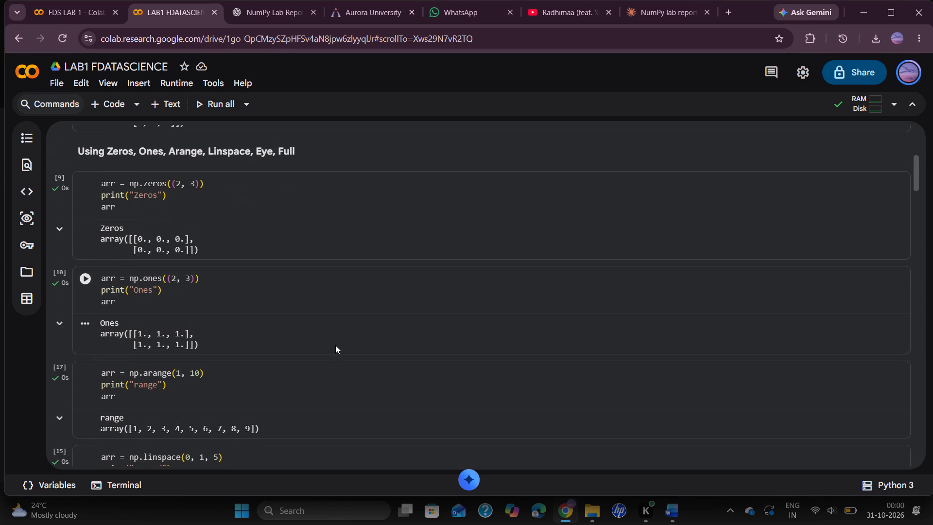
pyautogui.moveTo(56, 132); pyautogui.dragTo(96, 144)
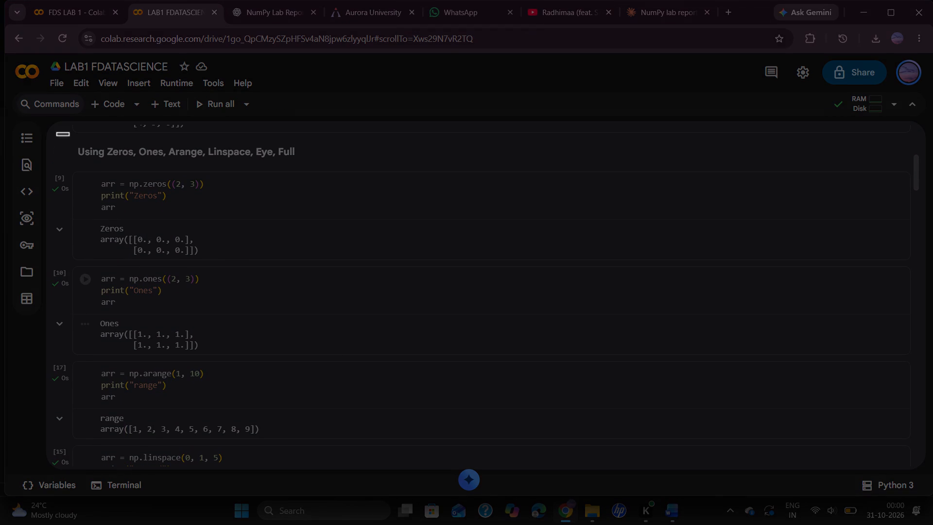
pyautogui.moveTo(96, 144); pyautogui.dragTo(487, 263)
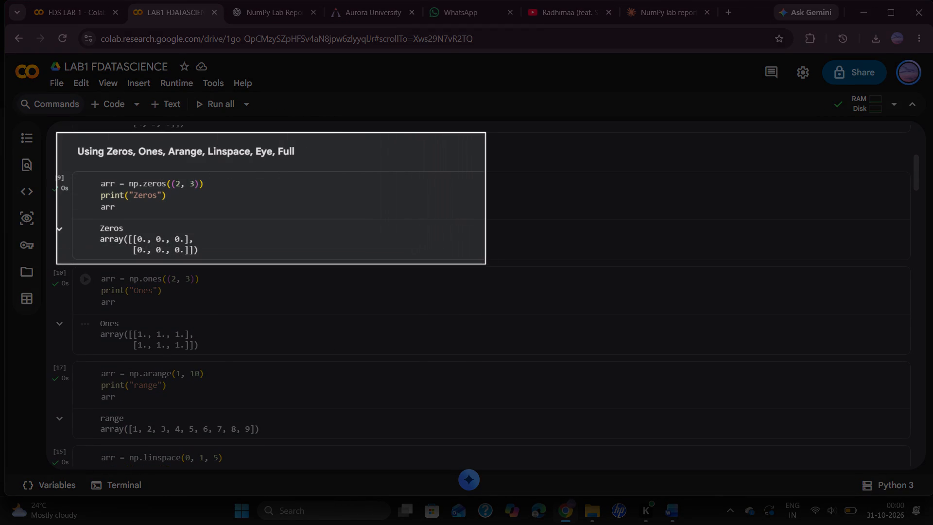
pyautogui.moveTo(487, 263); pyautogui.dragTo(650, 263)
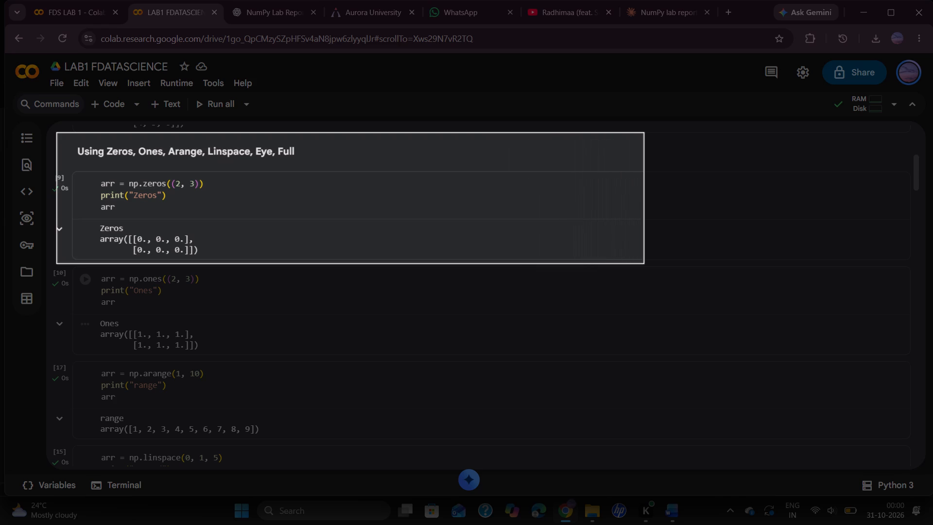
pyautogui.moveTo(650, 263); pyautogui.dragTo(808, 263)
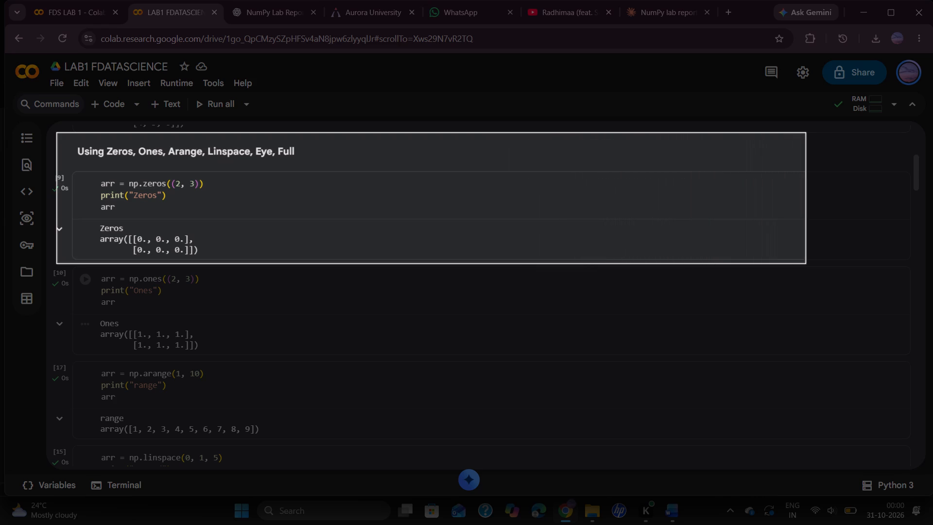
pyautogui.moveTo(808, 263); pyautogui.dragTo(910, 263)
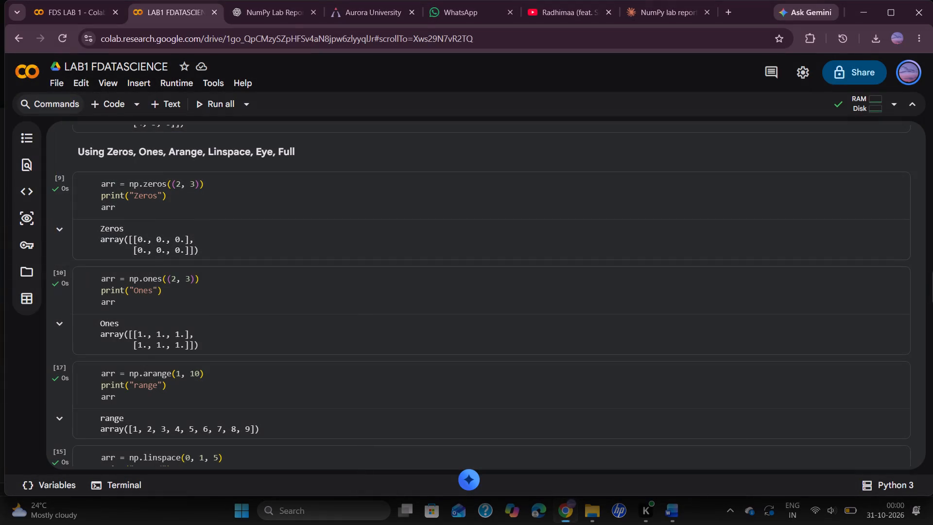
pyautogui.click(675, 523)
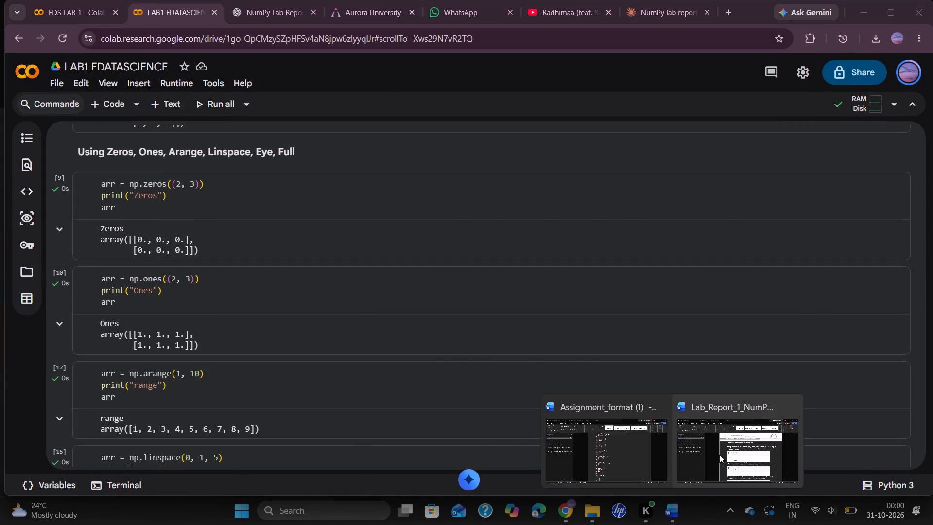
pyautogui.click(722, 450)
pyautogui.hotkey('ctrl', 'v')
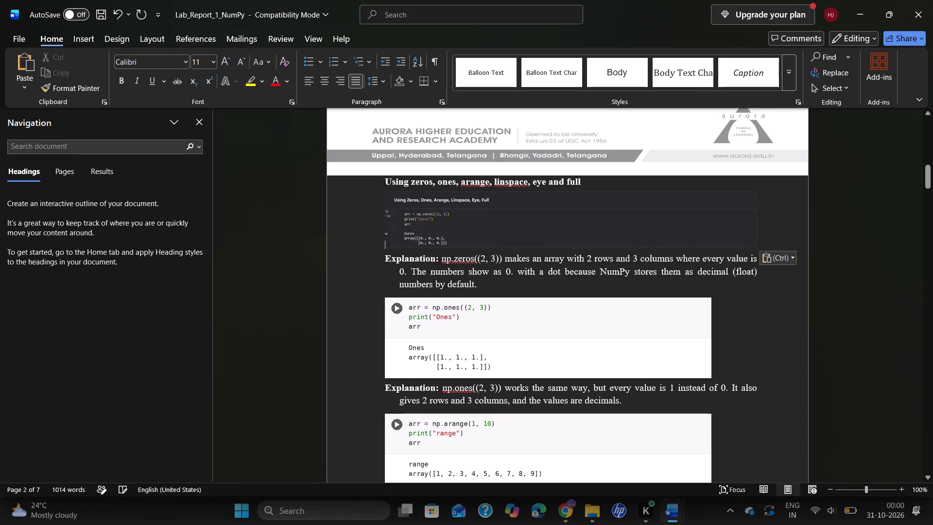
pyautogui.scroll(-1, 709, 423)
pyautogui.press('Return')
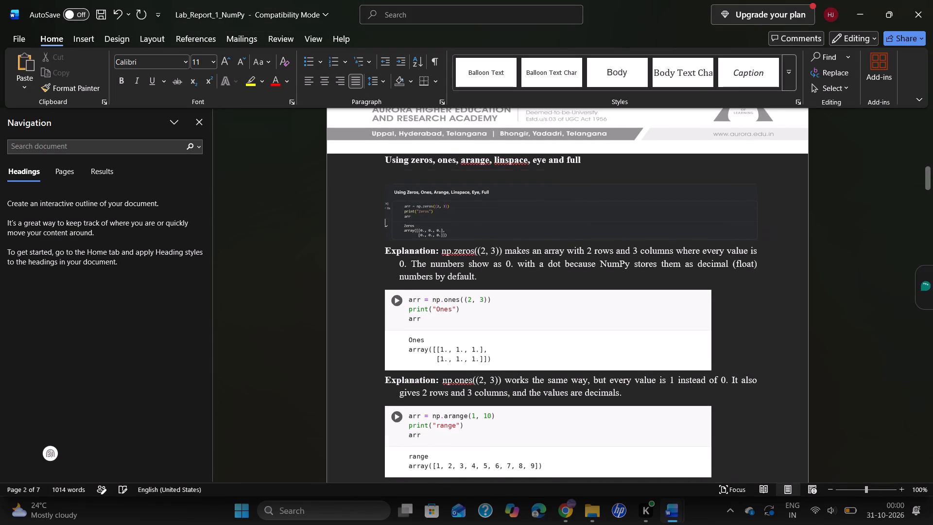
# Replace the np.ones((2, 3)) code image with a screenshot of the notebook's np.ones cell and output, adding a blank line above it.
pyautogui.click(475, 338)
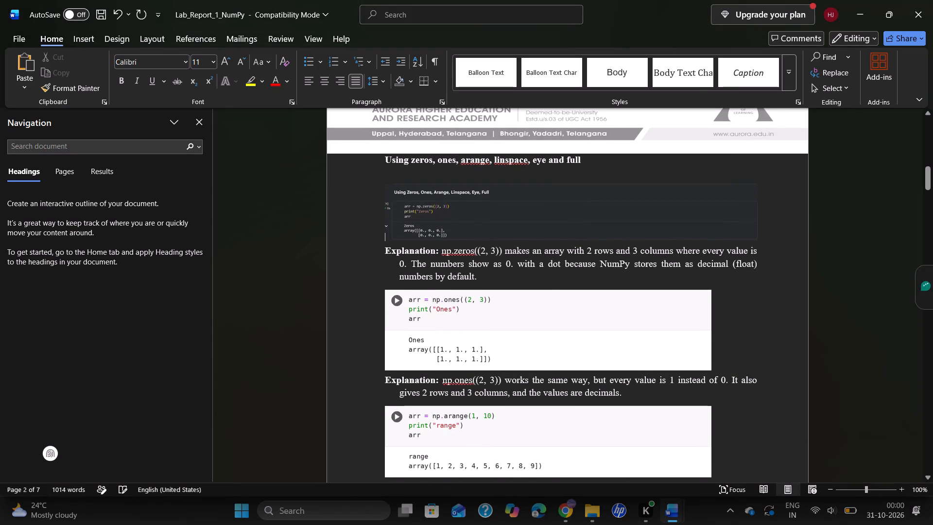
pyautogui.press('BackSpace')
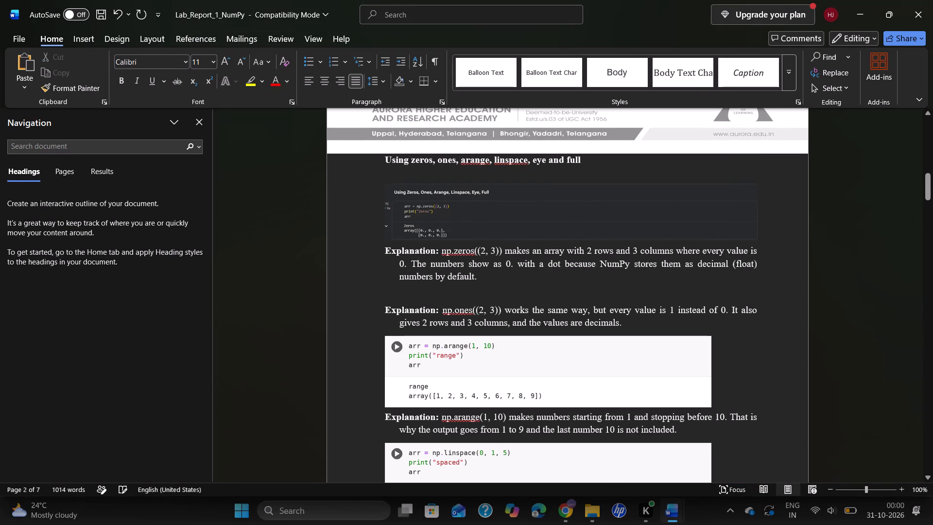
pyautogui.click(574, 512)
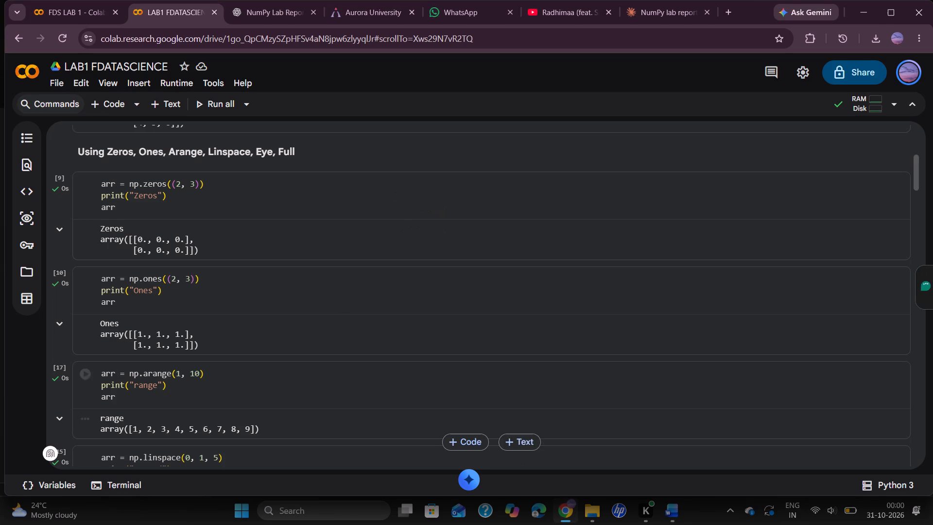
pyautogui.press('Print')
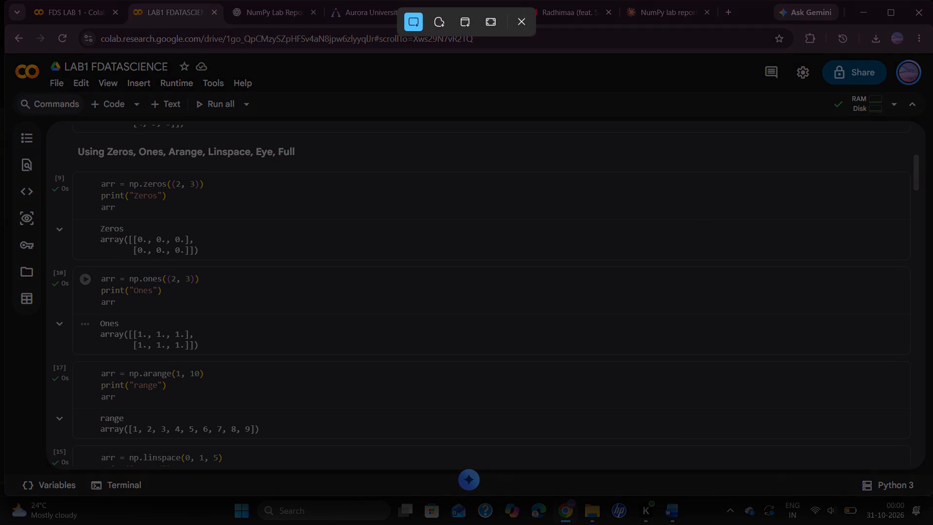
pyautogui.moveTo(72, 266); pyautogui.dragTo(755, 357)
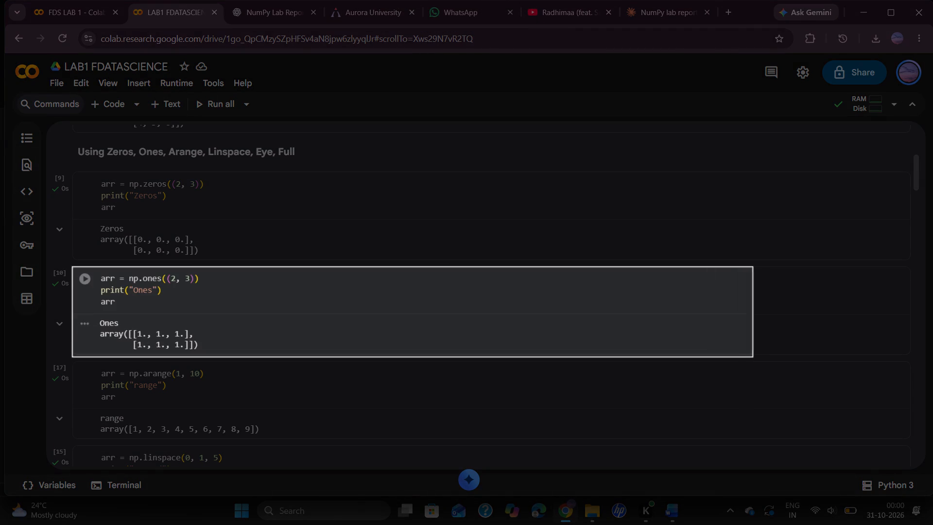
pyautogui.moveTo(755, 357); pyautogui.dragTo(769, 358)
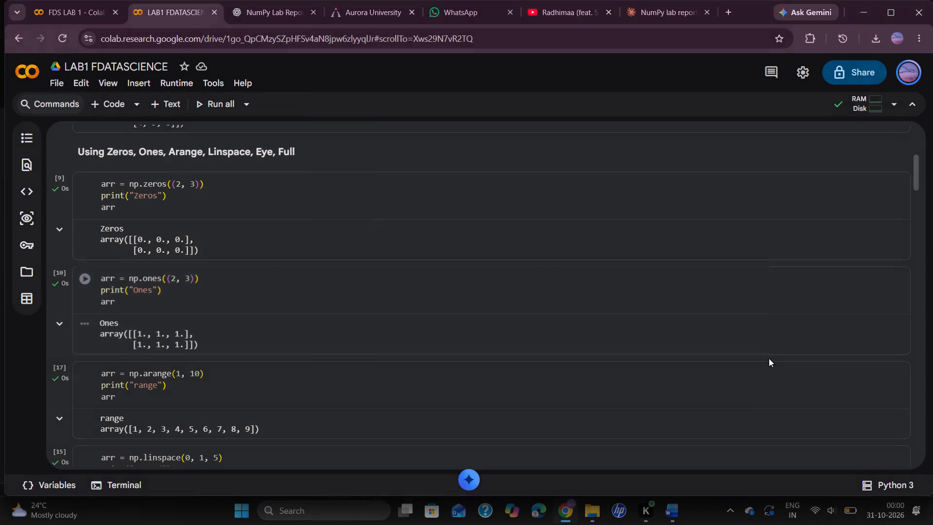
pyautogui.click(730, 458)
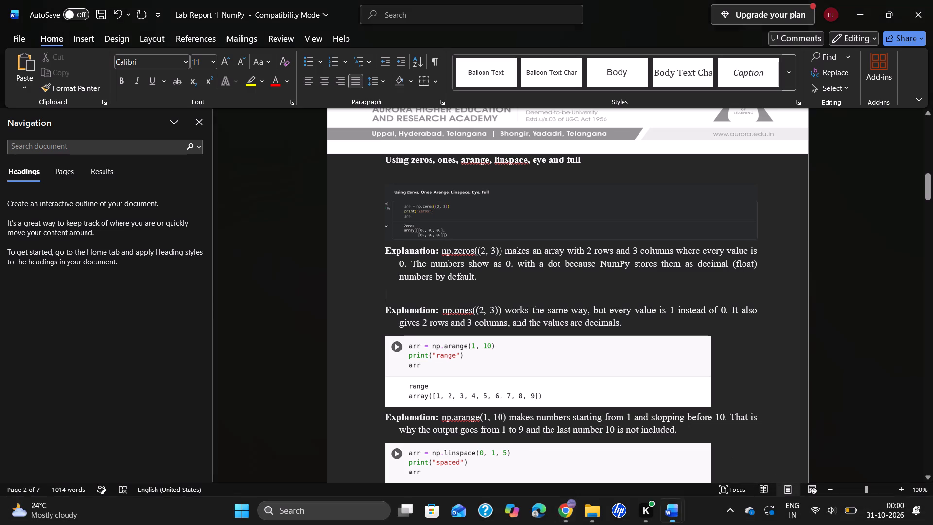
pyautogui.hotkey('ctrl', 'v')
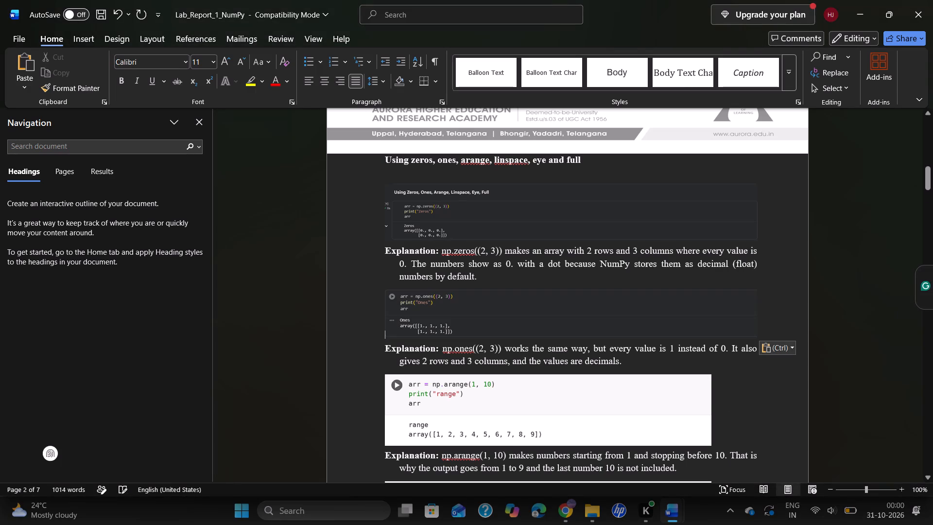
pyautogui.click(520, 279)
pyautogui.press('Return')
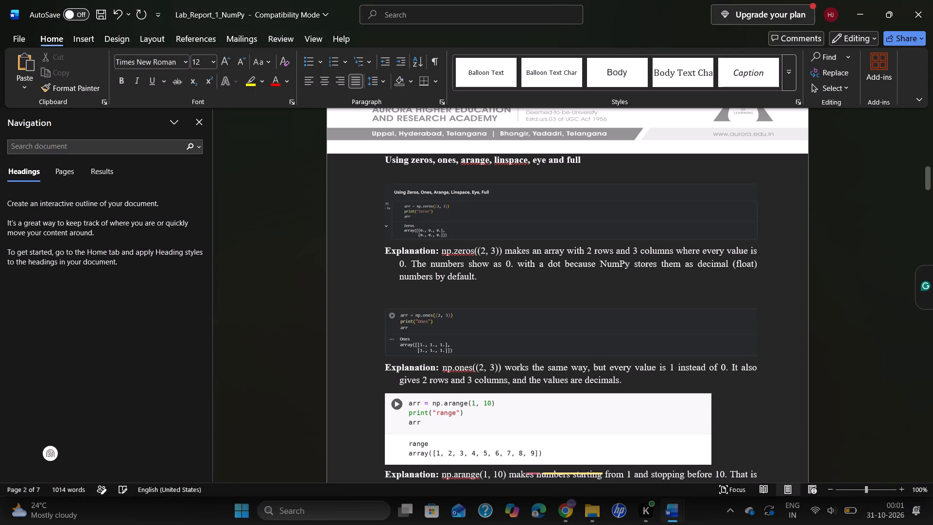
# Add a blank line after the np.ones explanation and replace the np.arange(1, 10) code image with a screenshot of the notebook's np.arange cell and output.
pyautogui.scroll(-1, 540, 330)
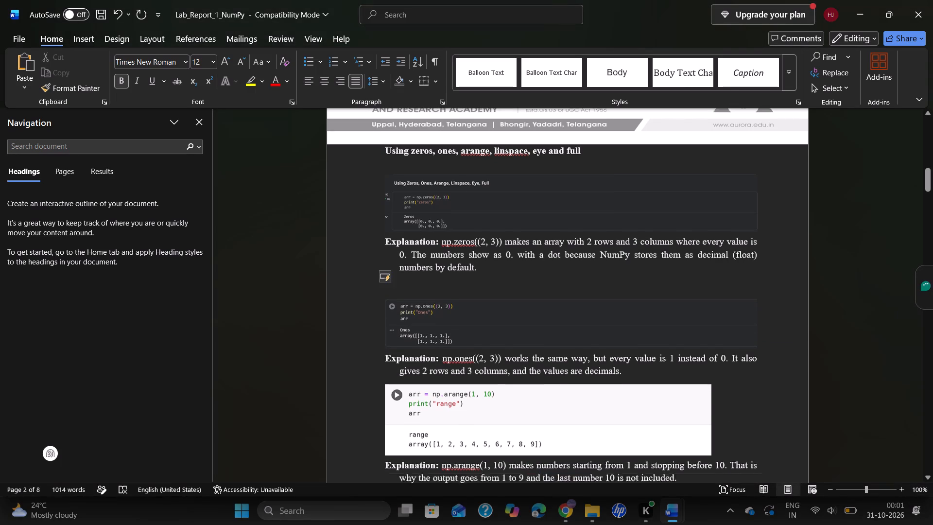
pyautogui.scroll(-1, 540, 330)
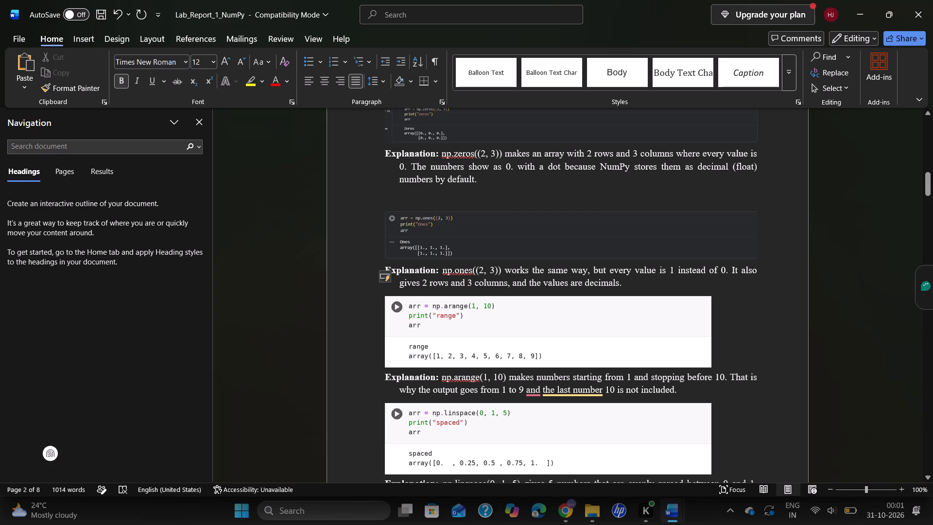
pyautogui.click(711, 284)
pyautogui.press('Return')
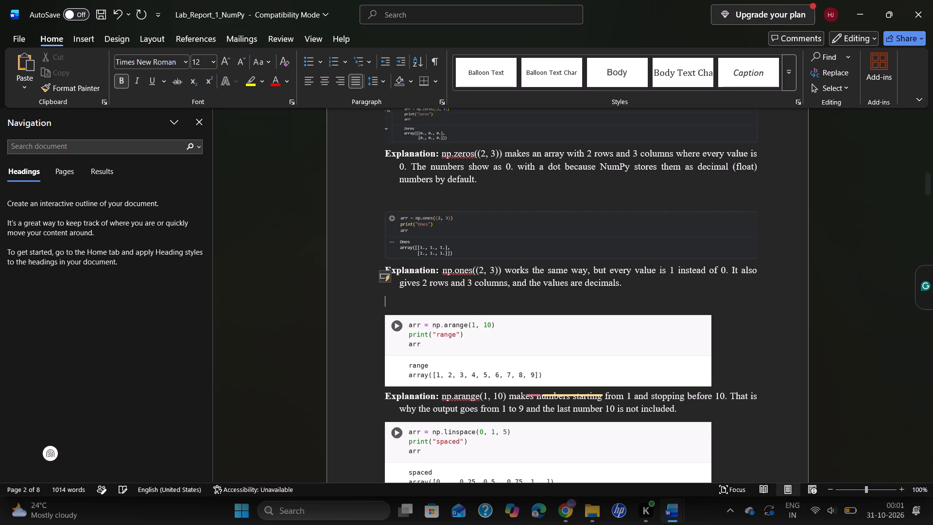
pyautogui.click(612, 334)
pyautogui.press('BackSpace')
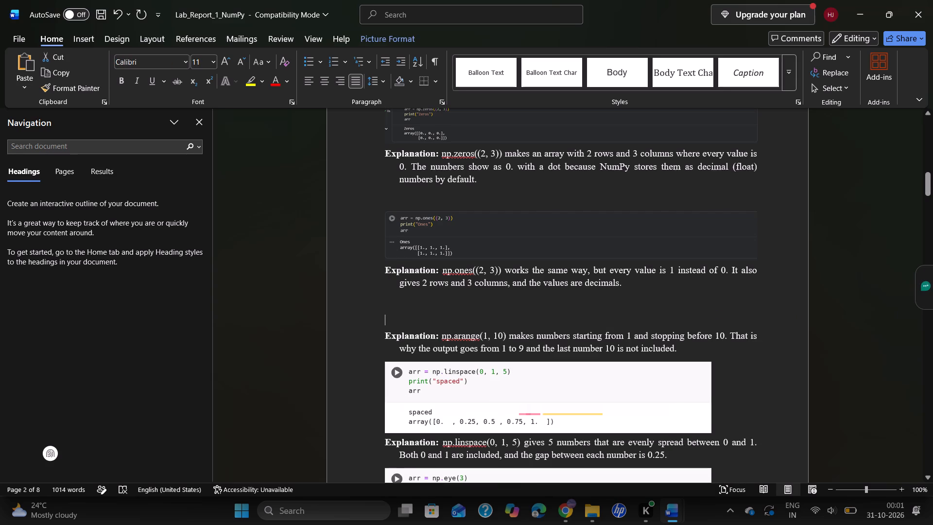
pyautogui.click(575, 505)
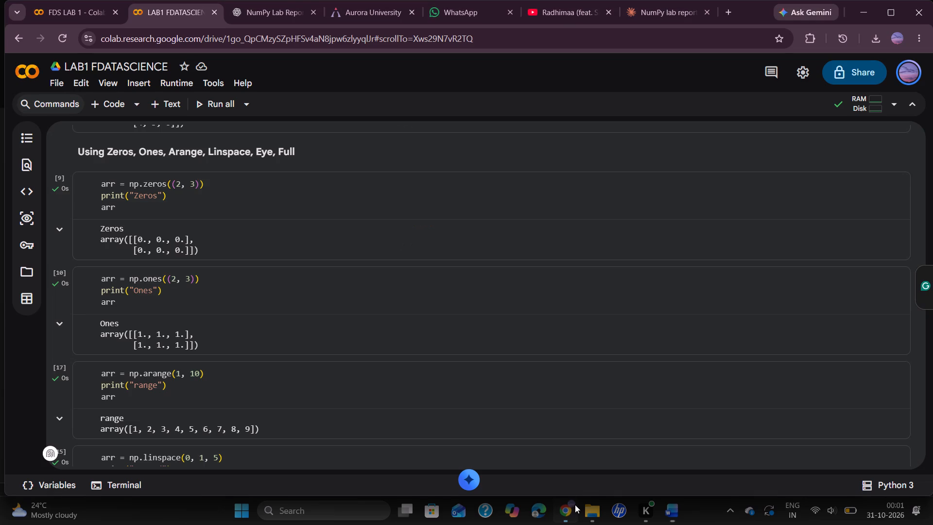
pyautogui.scroll(-2, 569, 396)
pyautogui.press('Print')
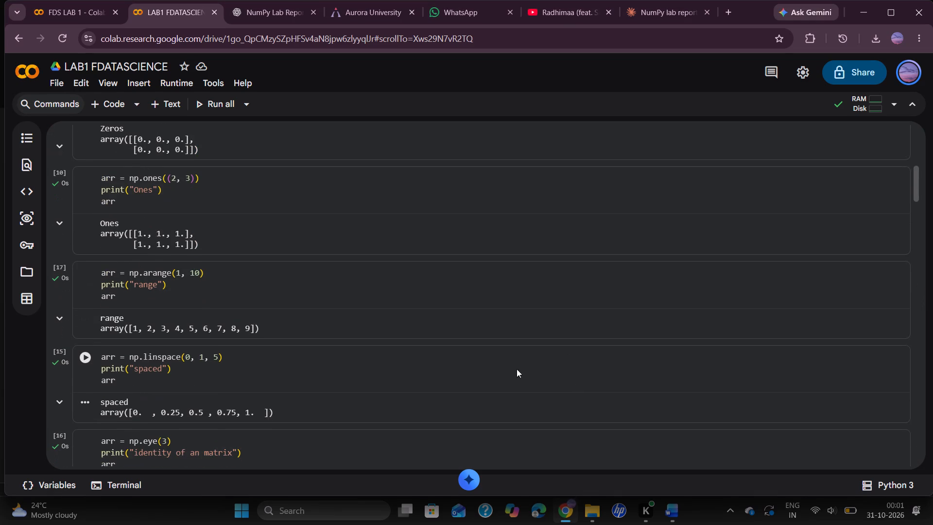
pyautogui.moveTo(77, 260); pyautogui.dragTo(651, 335)
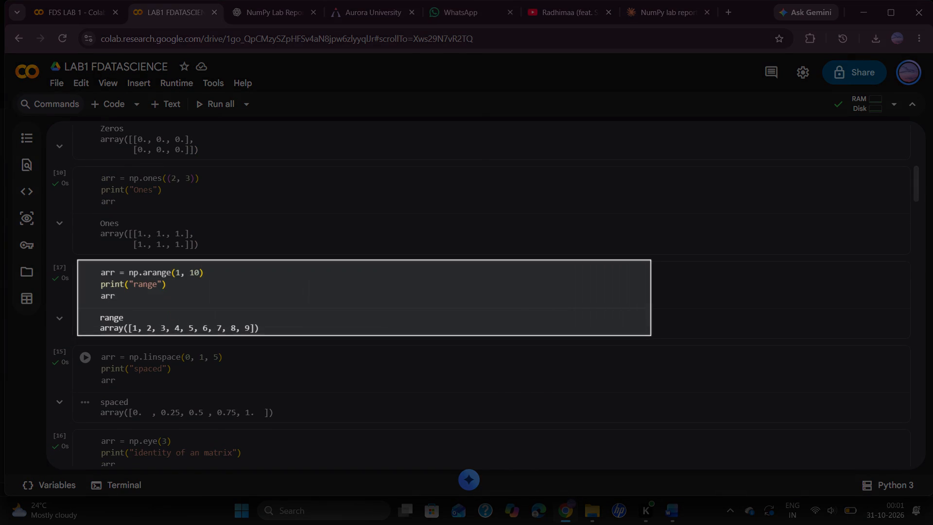
pyautogui.moveTo(651, 335); pyautogui.dragTo(651, 339)
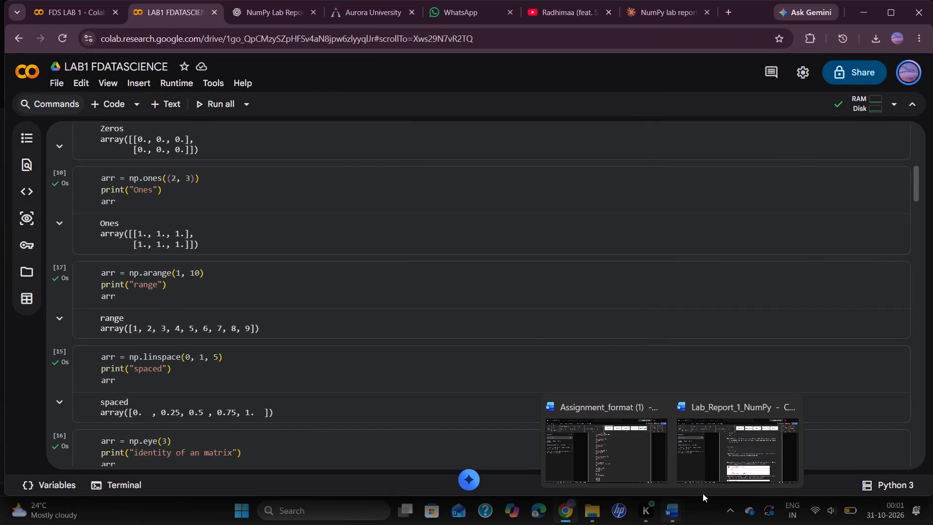
pyautogui.click(715, 475)
pyautogui.hotkey('ctrl', 'v')
# Add a blank line after the np.arange explanation and replace the np.linspace(0, 1, 5) code image with a screenshot of the notebook's np.linspace cell and output.
pyautogui.scroll(-1, 715, 475)
pyautogui.click(737, 390)
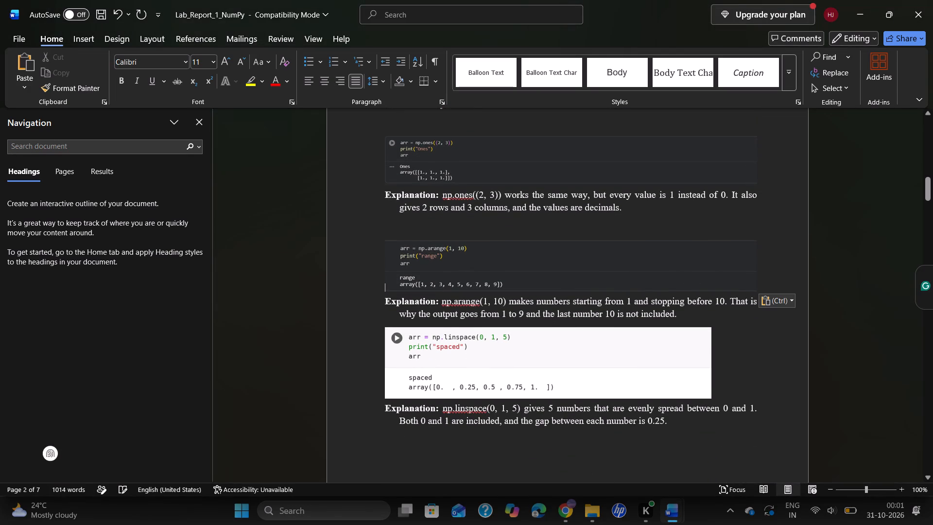
pyautogui.click(688, 315)
pyautogui.press('Return')
pyautogui.click(614, 381)
pyautogui.press('BackSpace')
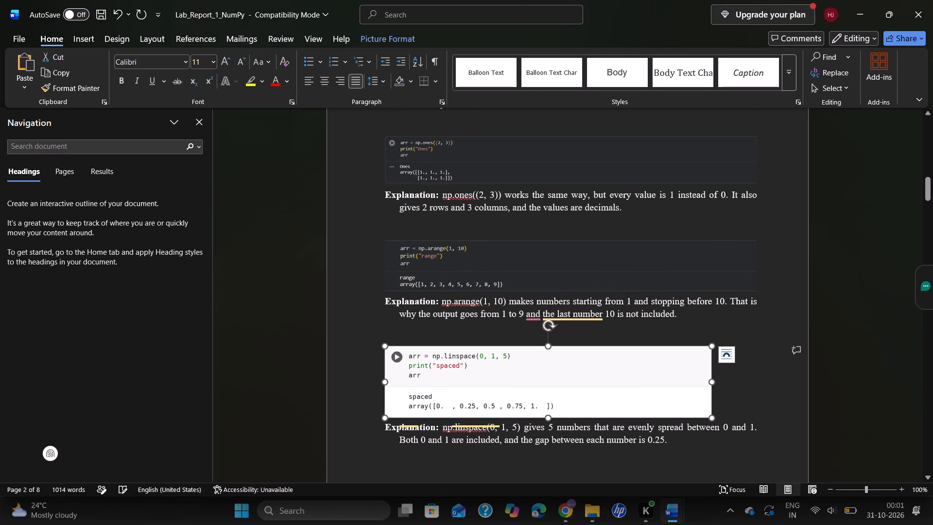
pyautogui.click(576, 513)
pyautogui.scroll(-1, 537, 423)
pyautogui.press('Print')
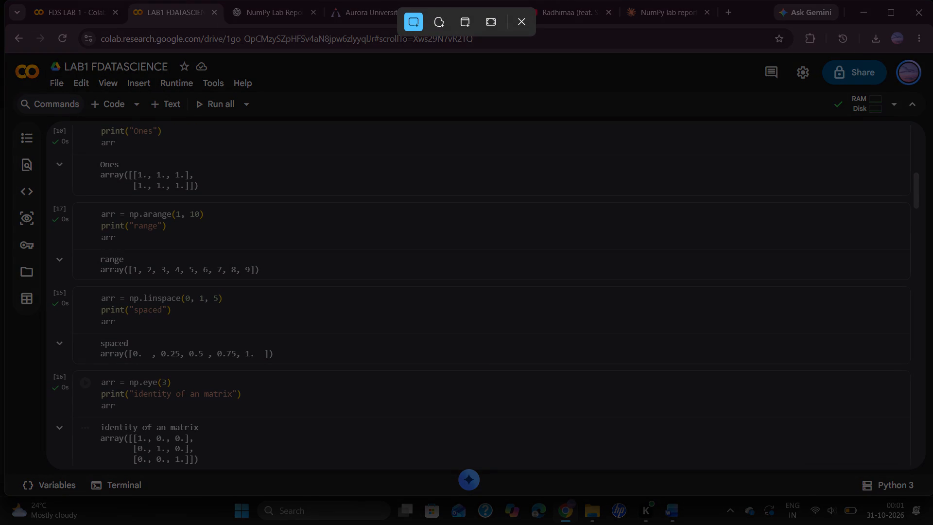
pyautogui.moveTo(77, 287); pyautogui.dragTo(703, 350)
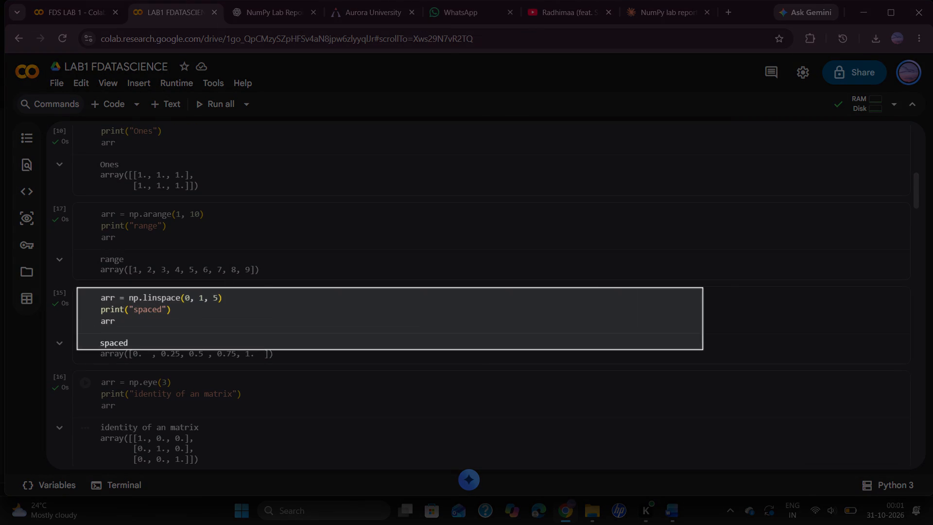
pyautogui.moveTo(703, 350); pyautogui.dragTo(856, 365)
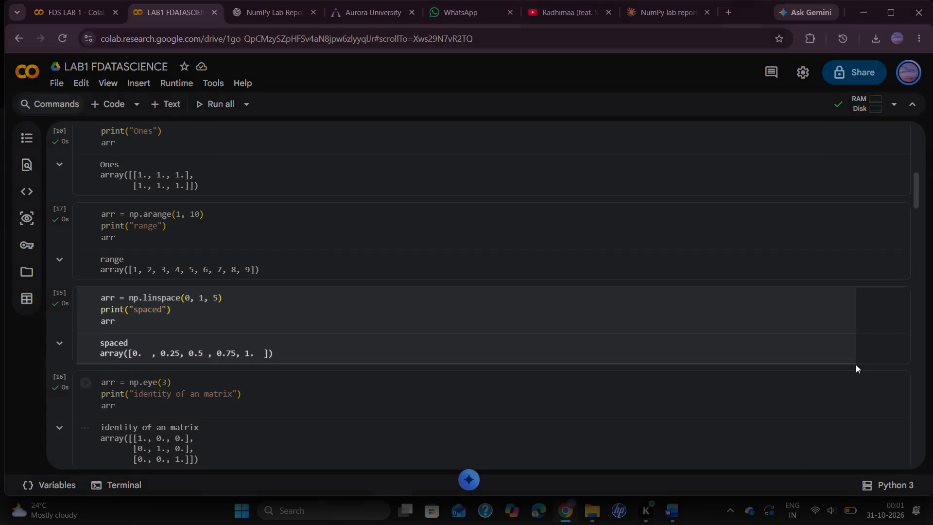
pyautogui.click(723, 463)
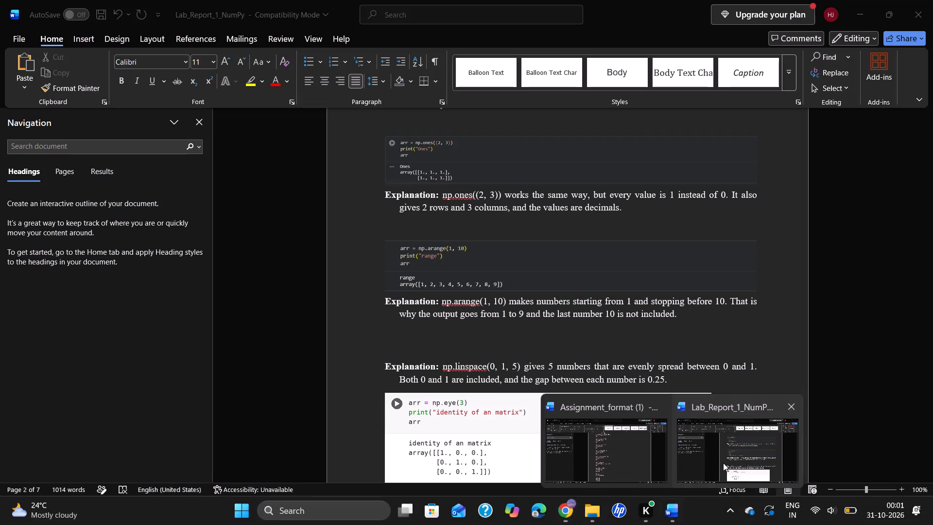
pyautogui.hotkey('ctrl', 'v')
# Replace the np.eye(3) code image with a screenshot of the Colab notebook's np.eye cell and its identity matrix output.
pyautogui.scroll(-1, 716, 413)
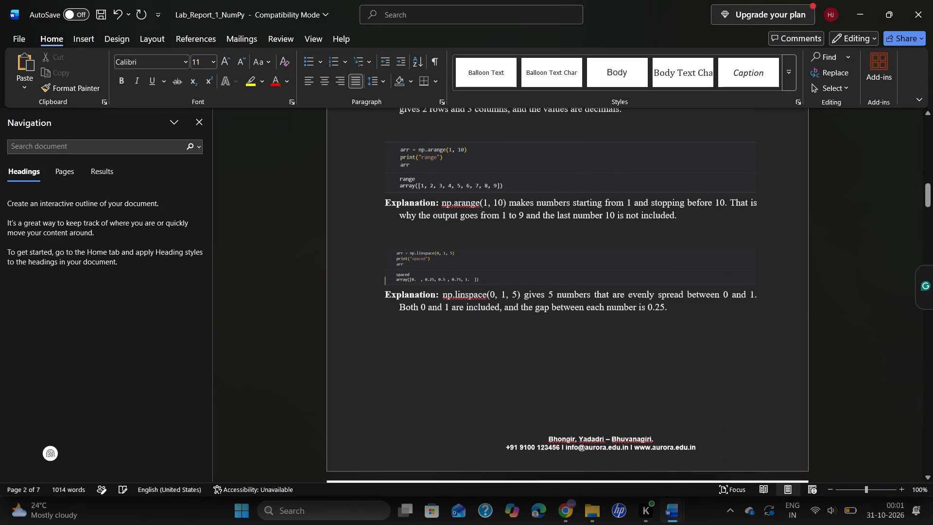
pyautogui.scroll(-3, 716, 413)
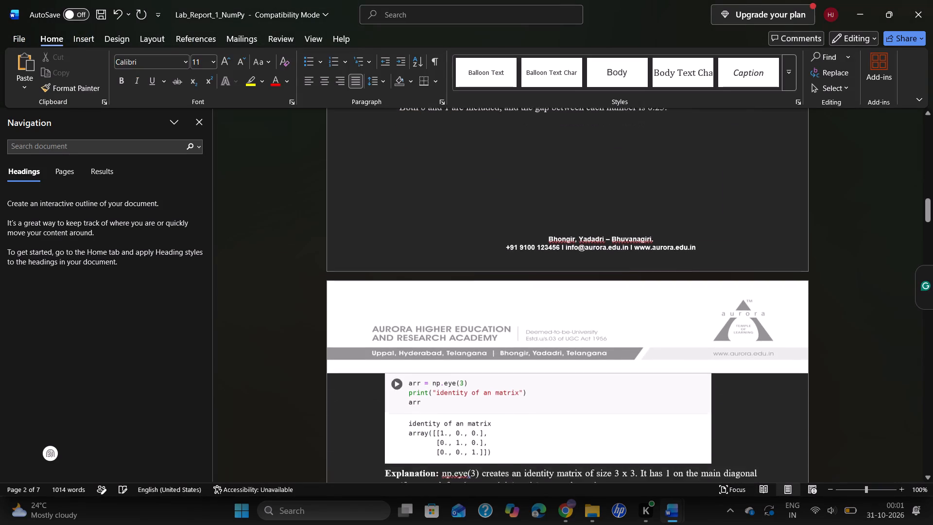
pyautogui.scroll(-1, 716, 413)
pyautogui.click(568, 256)
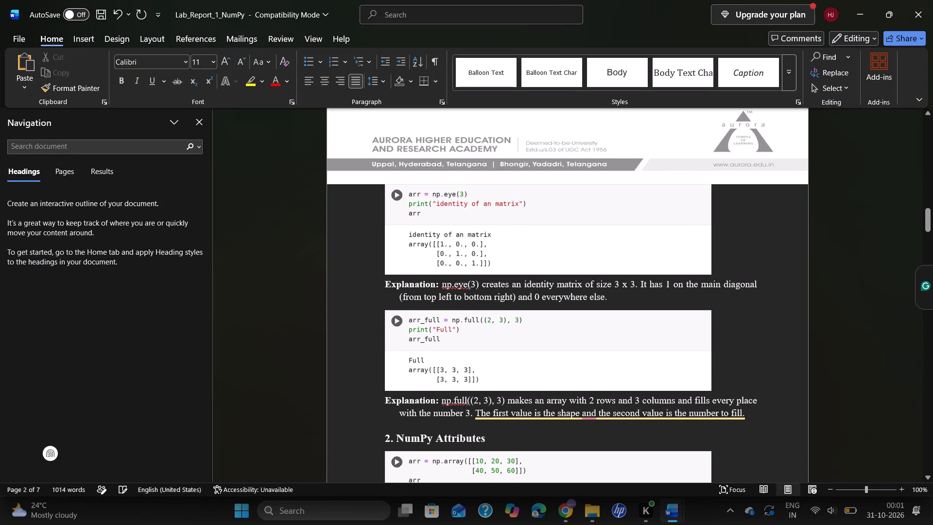
pyautogui.press('BackSpace')
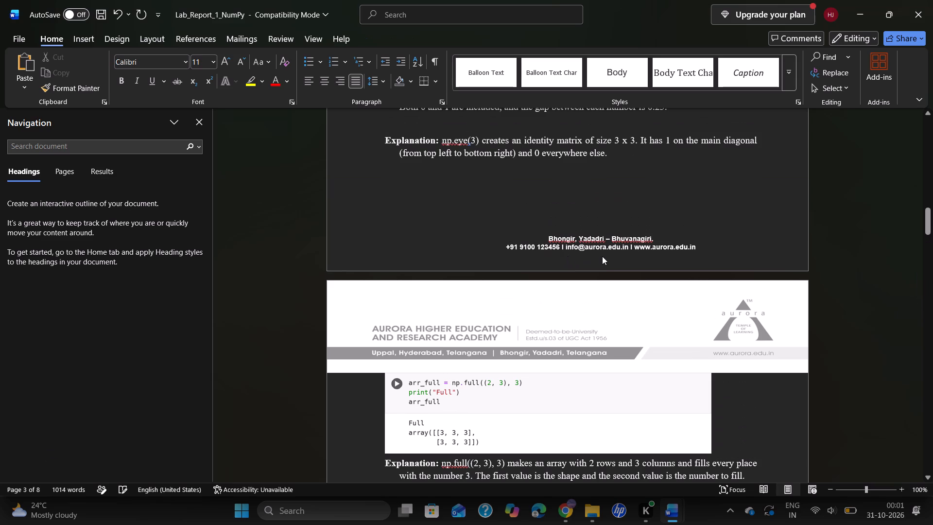
pyautogui.click(565, 514)
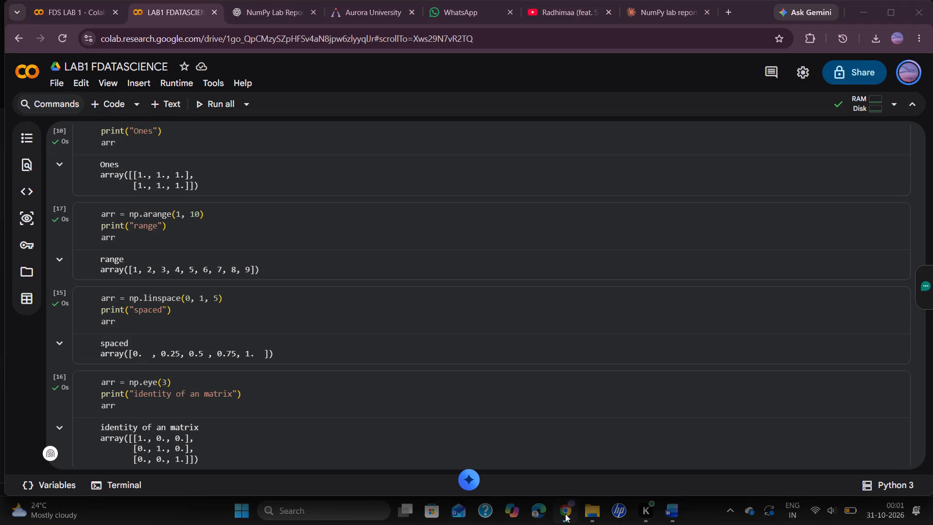
pyautogui.scroll(-1, 227, 335)
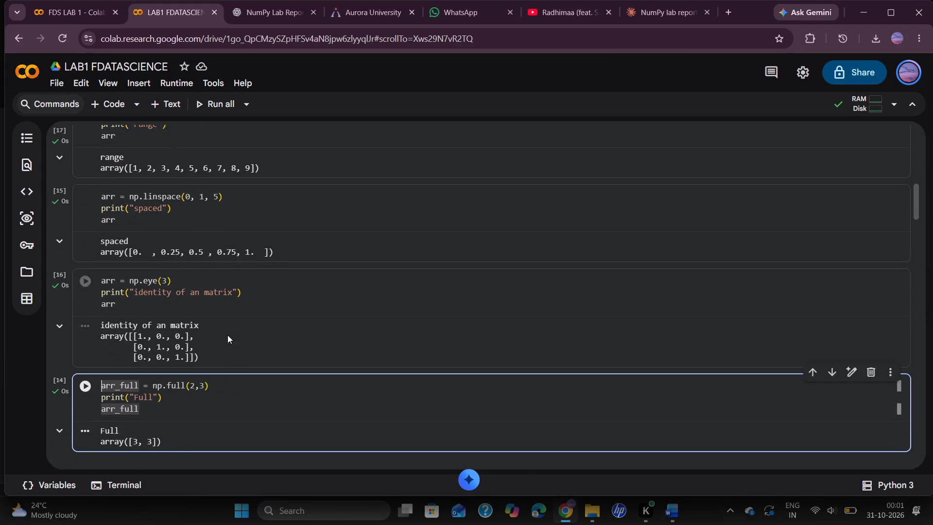
pyautogui.press('Print')
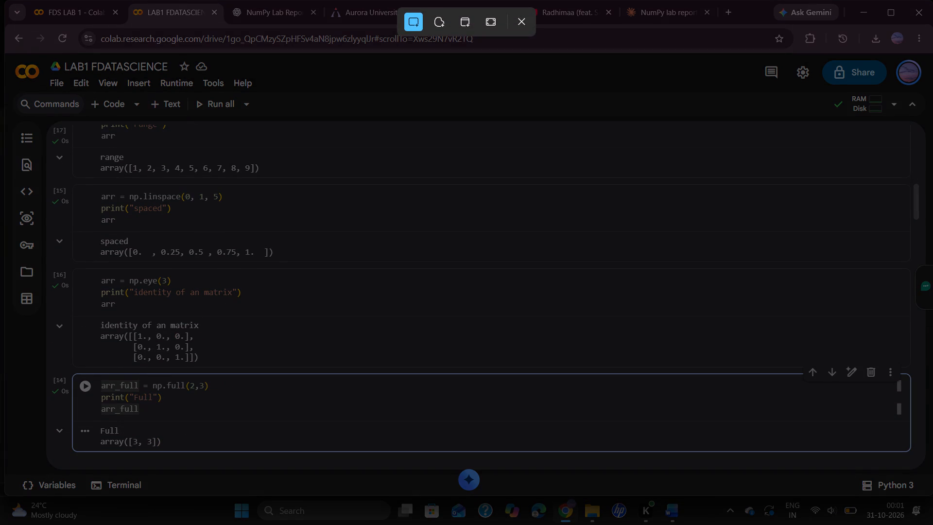
pyautogui.moveTo(73, 269); pyautogui.dragTo(605, 368)
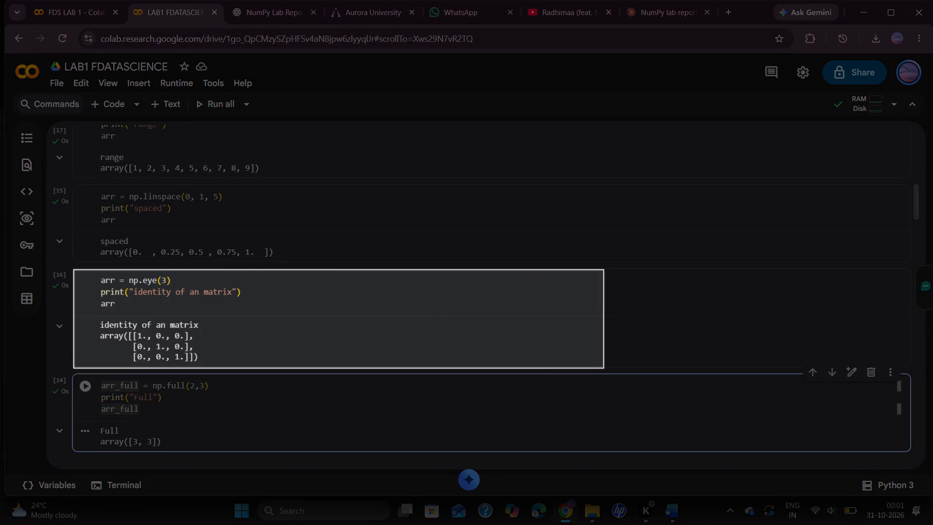
pyautogui.moveTo(605, 368); pyautogui.dragTo(619, 369)
pyautogui.click(669, 512)
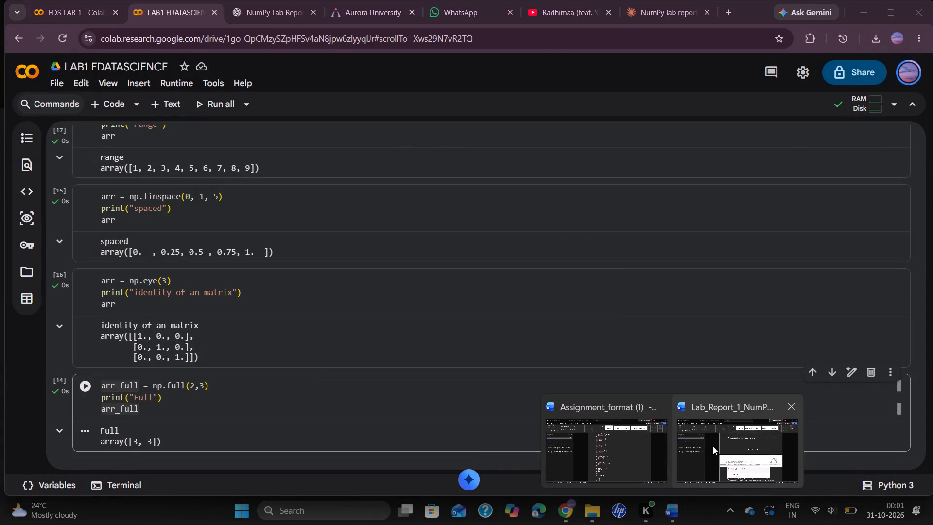
pyautogui.click(713, 446)
pyautogui.hotkey('ctrl', 'v')
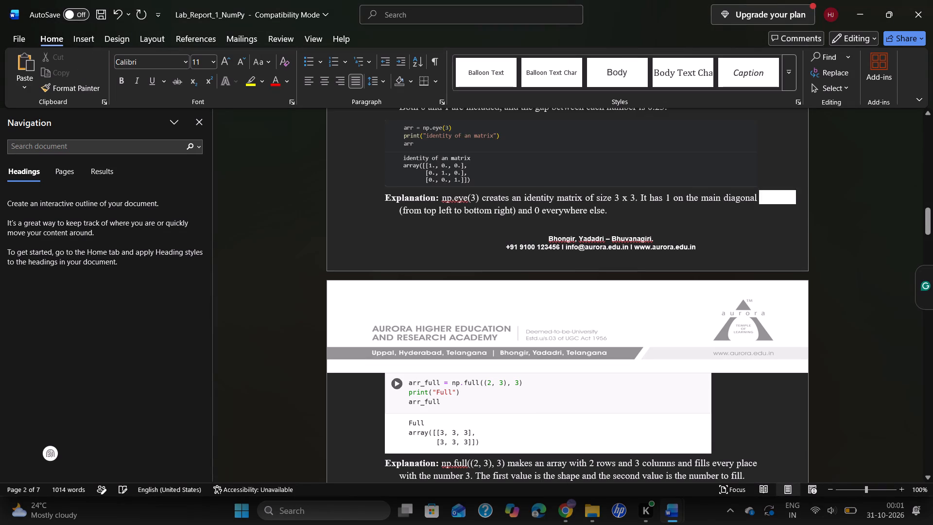
# Add a blank line after the np.linspace explanation and another after the np.eye explanation.
pyautogui.scroll(1, 714, 423)
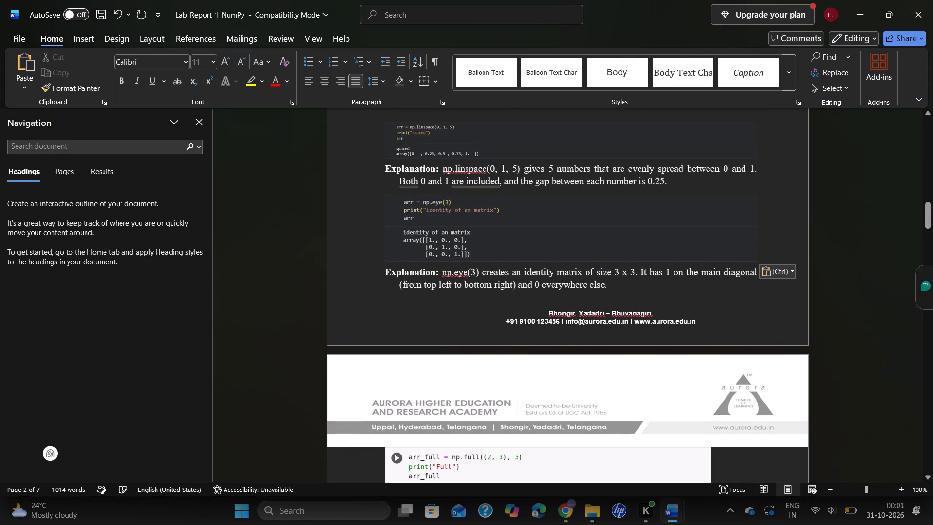
pyautogui.click(690, 177)
pyautogui.press('Return')
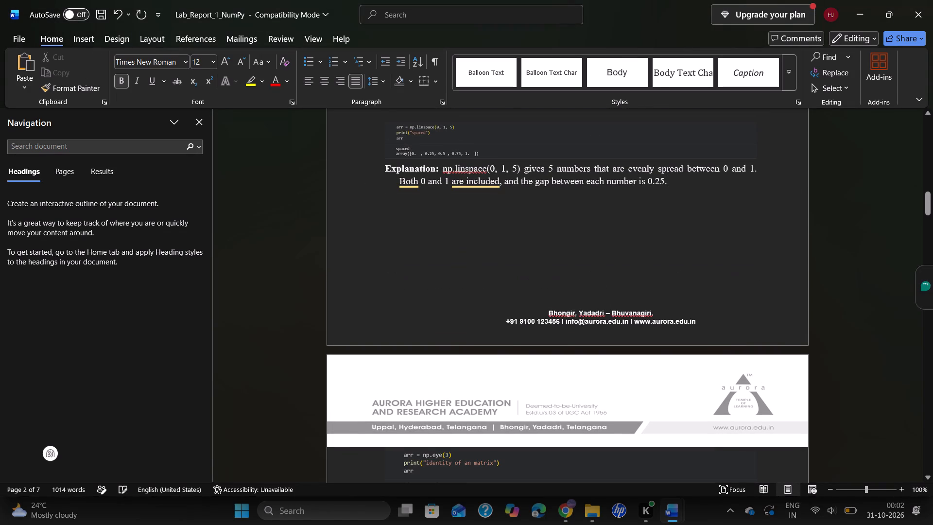
pyautogui.scroll(-4, 657, 247)
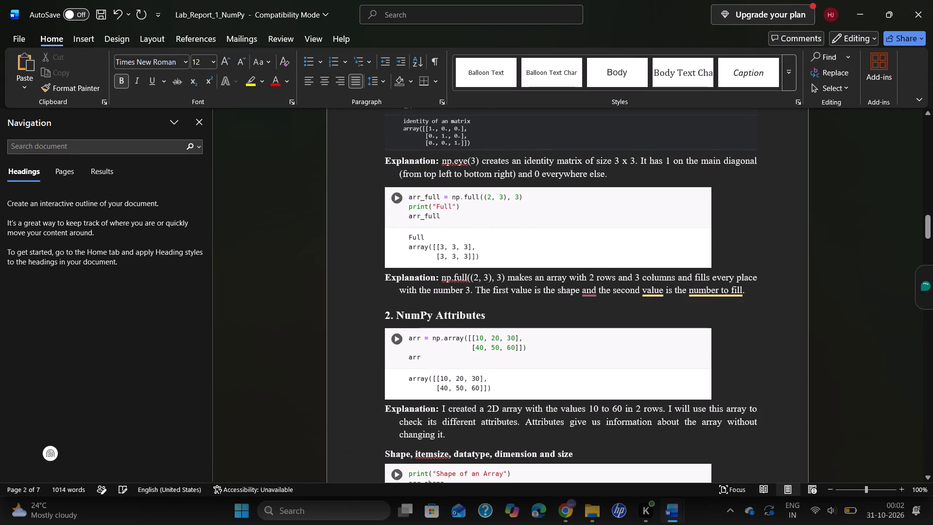
pyautogui.click(639, 178)
pyautogui.press('Return')
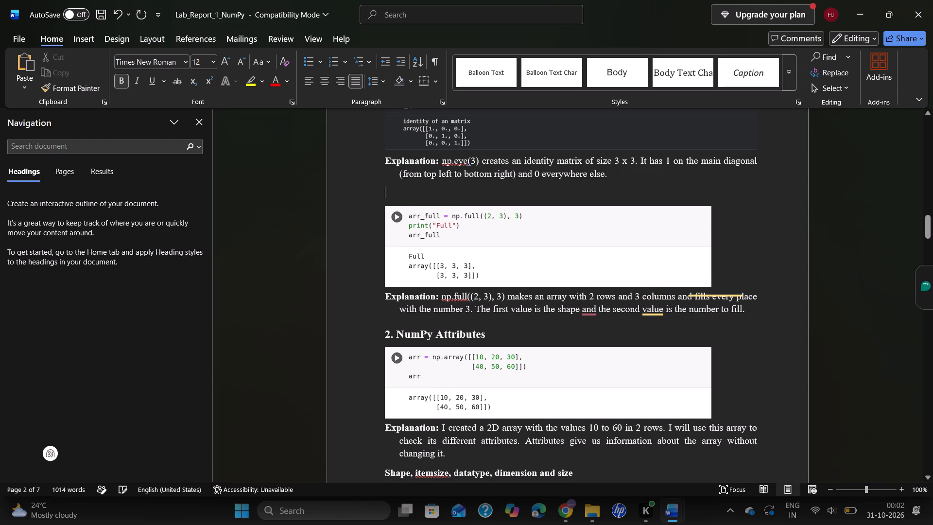
# Replace the np.full((2, 3), 3) code image with a screenshot of the Colab notebook's np.full(2,3) cell and output.
pyautogui.click(528, 260)
pyautogui.press('BackSpace')
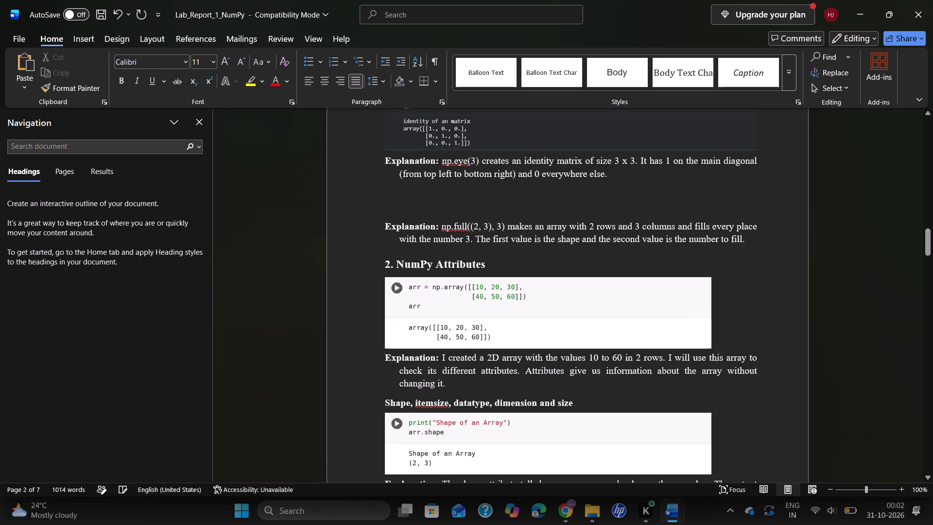
pyautogui.click(564, 508)
pyautogui.scroll(-3, 305, 327)
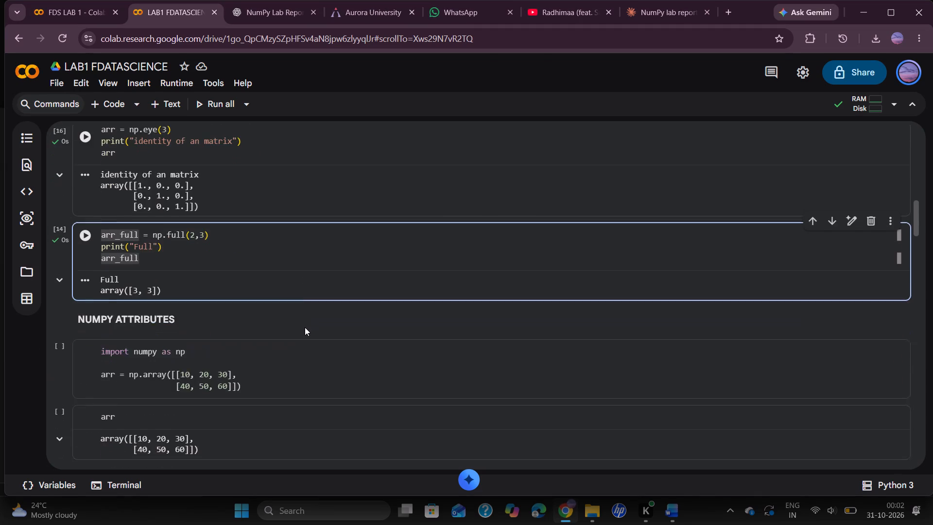
pyautogui.press('Print')
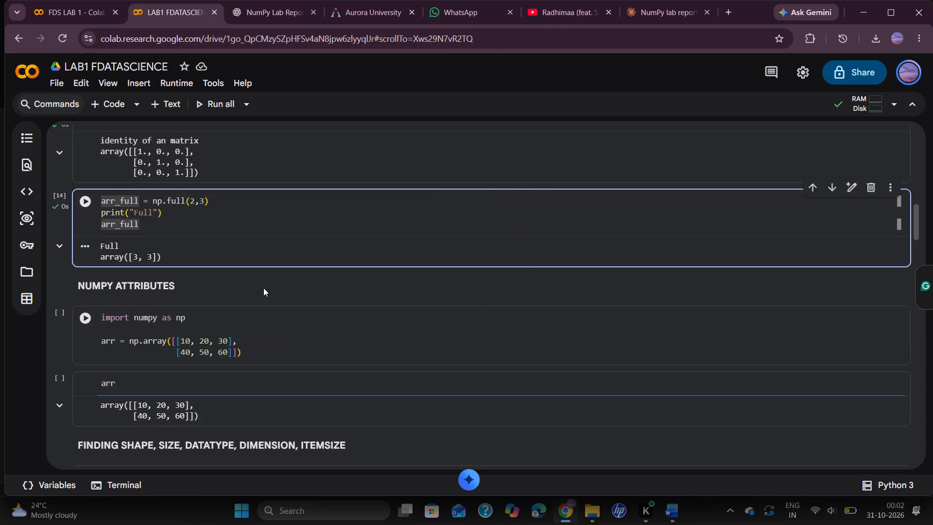
pyautogui.moveTo(75, 190); pyautogui.dragTo(587, 272)
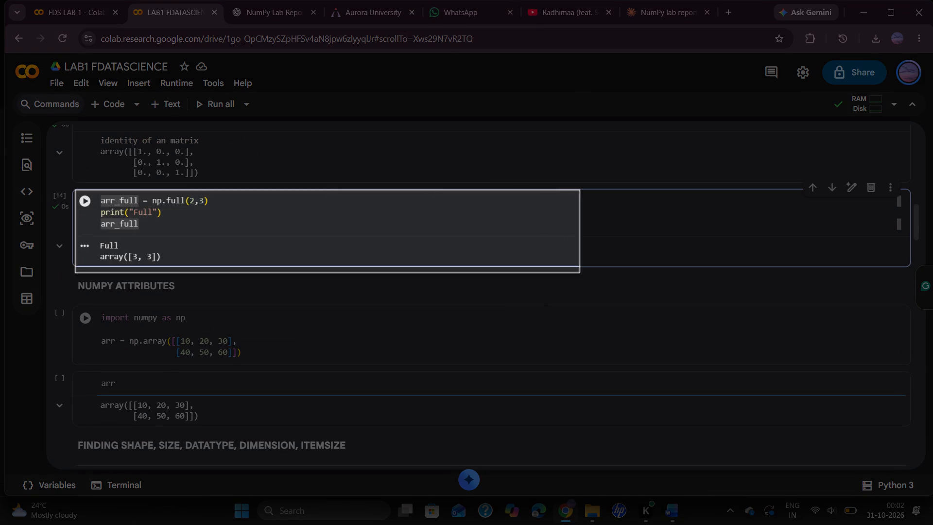
pyautogui.moveTo(587, 272); pyautogui.dragTo(611, 270)
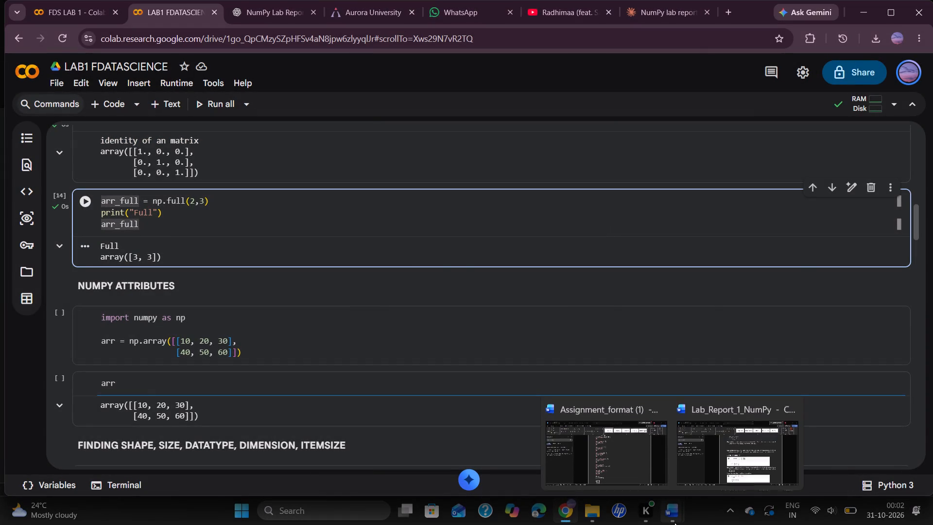
pyautogui.click(716, 469)
pyautogui.hotkey('ctrl', 'v')
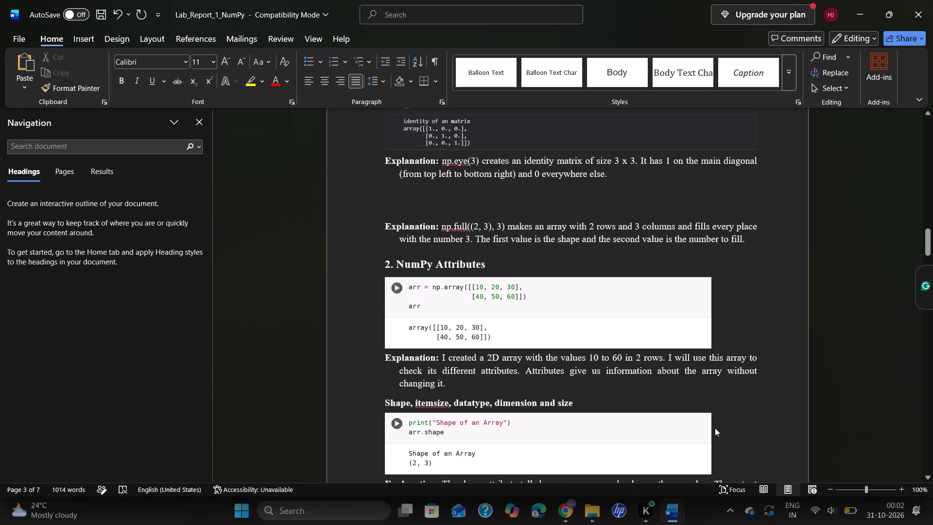
pyautogui.scroll(-1, 715, 428)
pyautogui.scroll(-1, 584, 399)
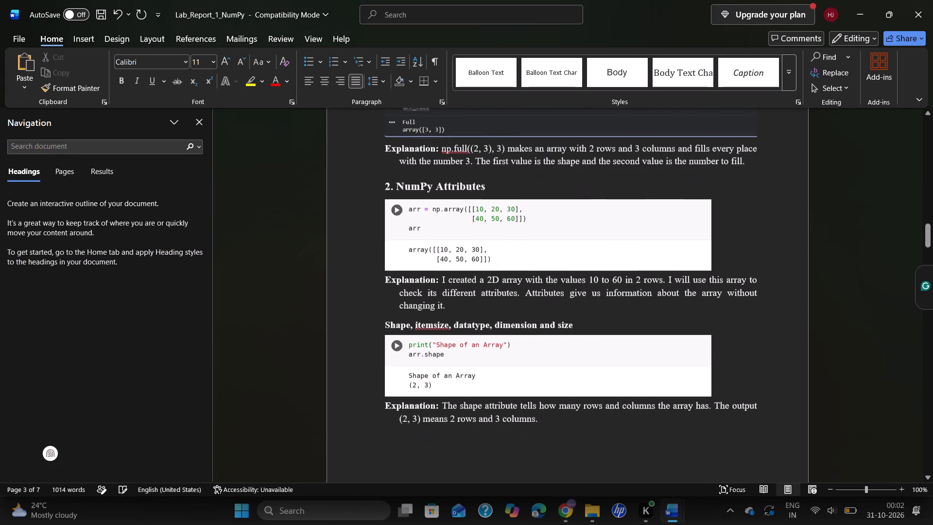
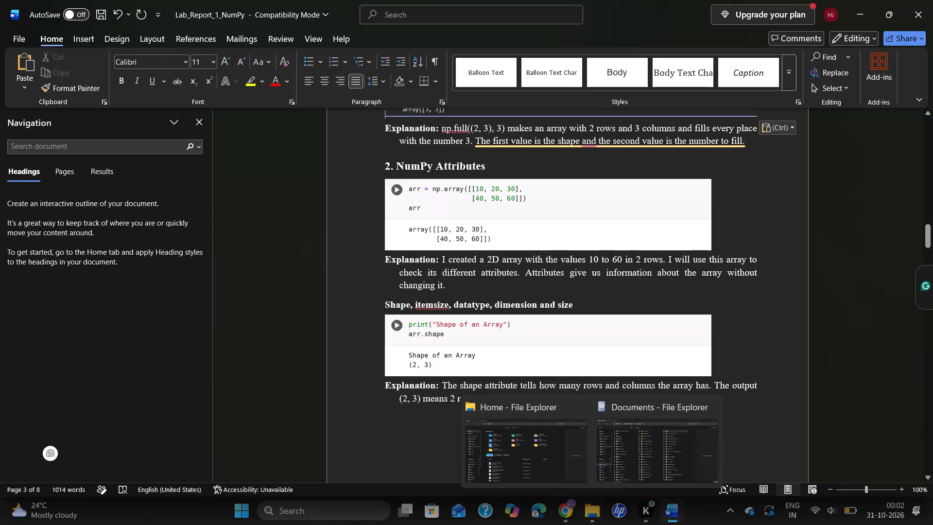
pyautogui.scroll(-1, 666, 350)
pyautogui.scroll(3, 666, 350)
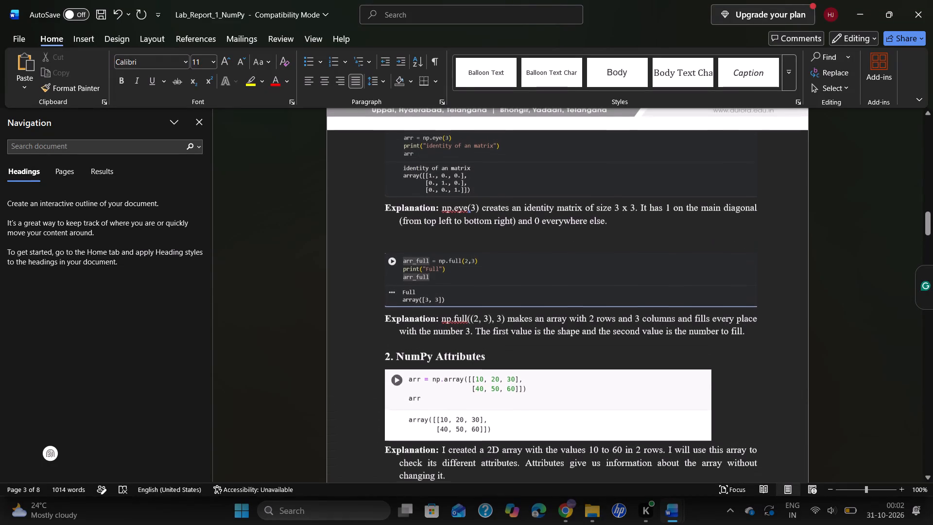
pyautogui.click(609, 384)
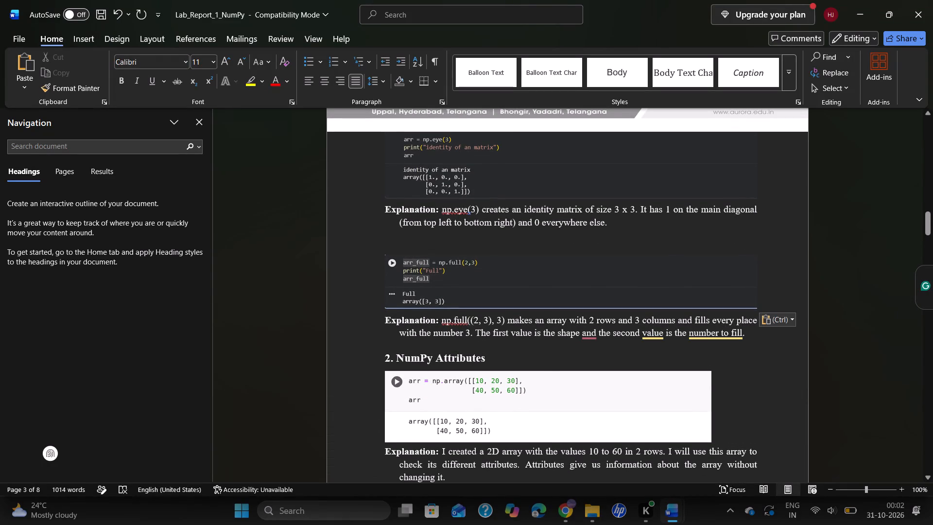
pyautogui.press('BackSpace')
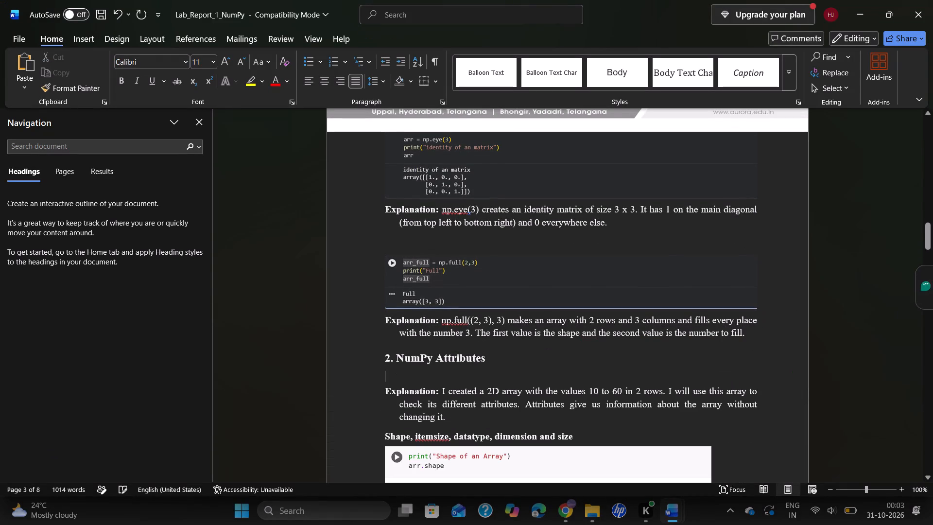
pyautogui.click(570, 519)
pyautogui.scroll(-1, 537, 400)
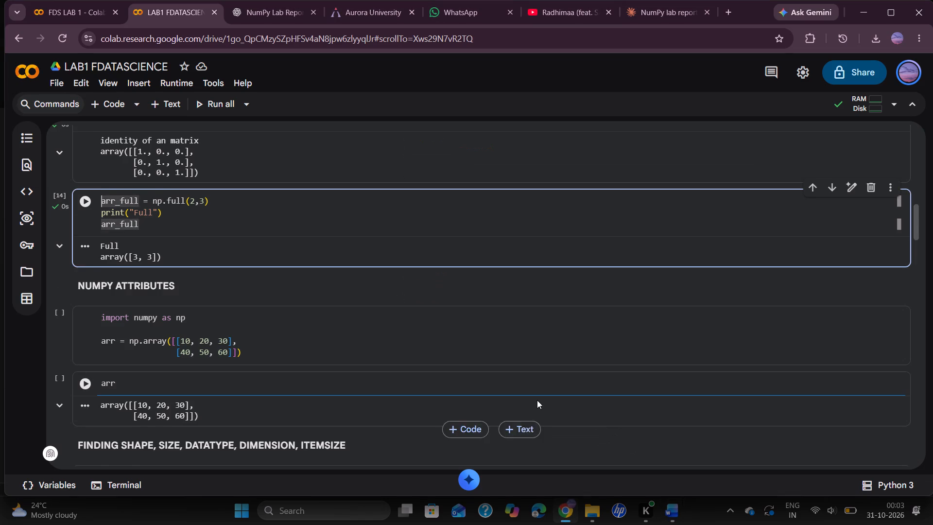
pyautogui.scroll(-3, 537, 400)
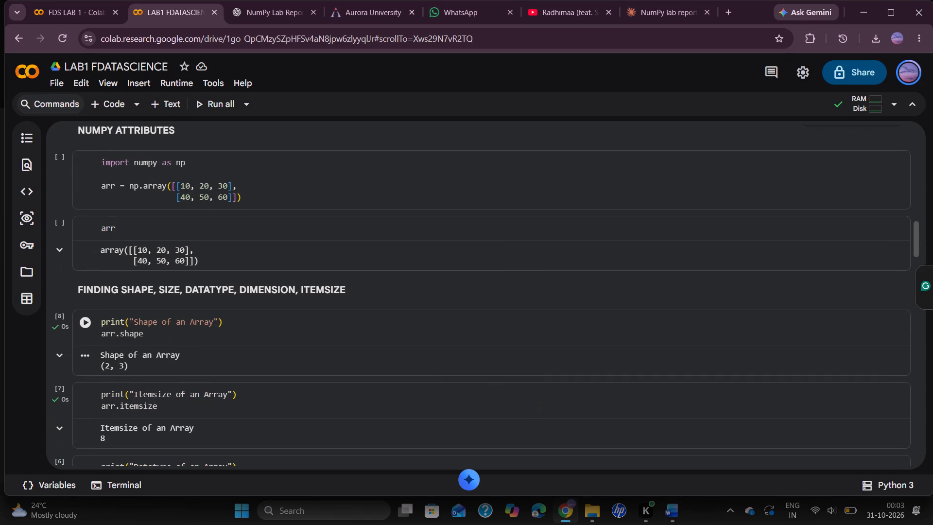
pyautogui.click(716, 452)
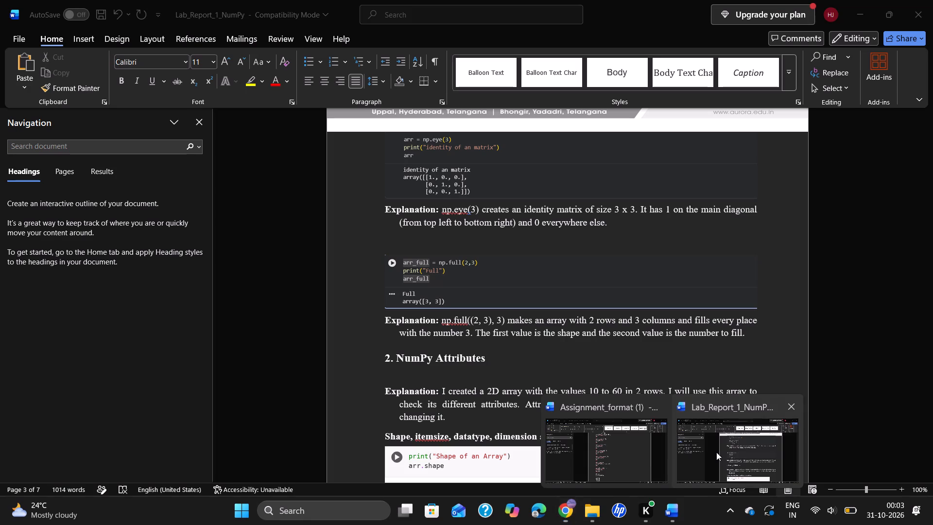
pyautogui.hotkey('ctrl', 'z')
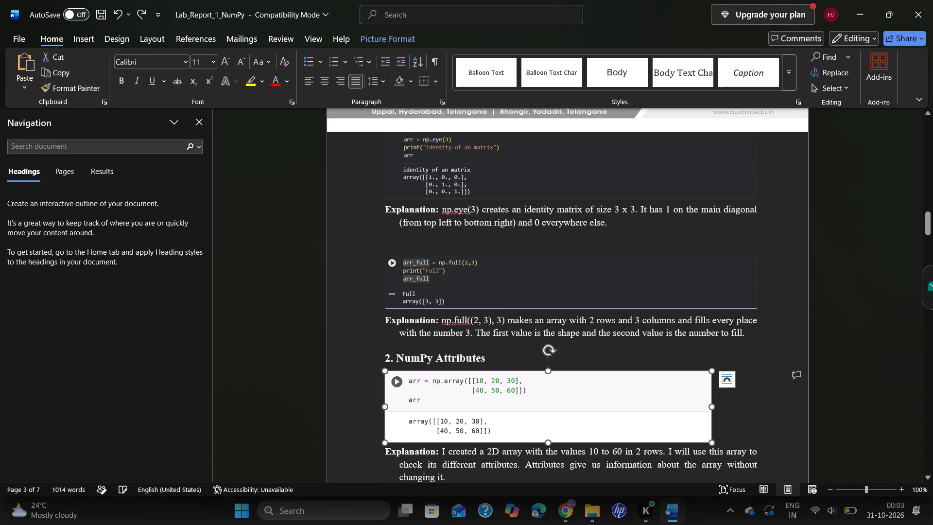
# Replace the 2D array code image under 2. NumPy Attributes with a screenshot of the Colab notebook's NUMPY ATTRIBUTES heading, array cells and output.
pyautogui.click(567, 515)
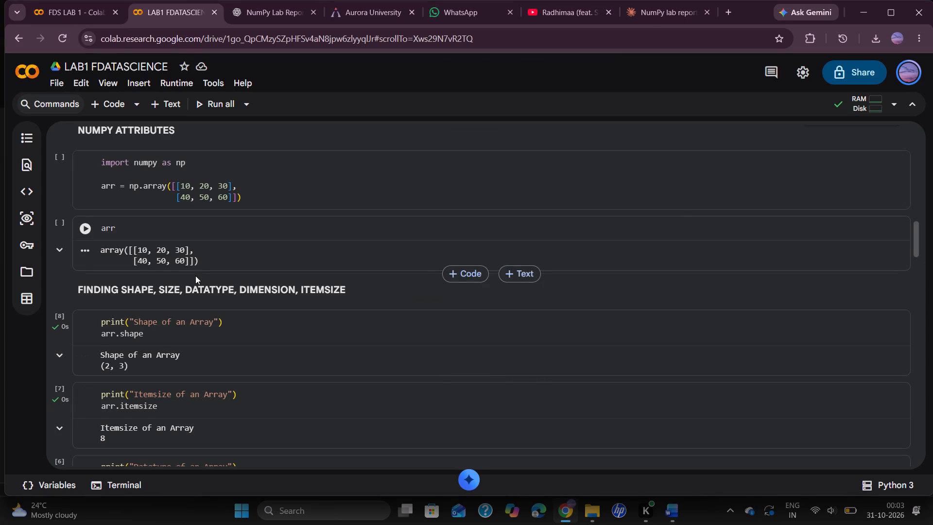
pyautogui.scroll(1, 195, 276)
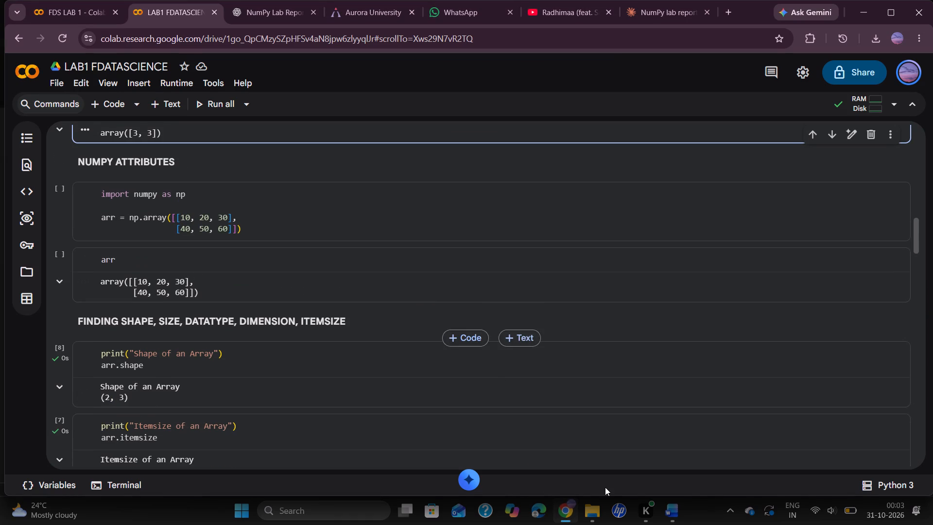
pyautogui.click(728, 447)
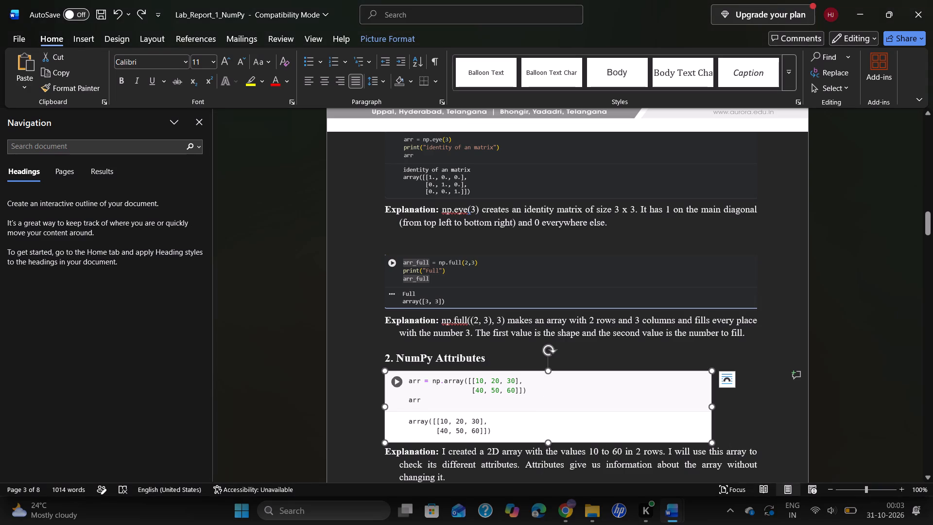
pyautogui.click(656, 390)
pyautogui.press('BackSpace')
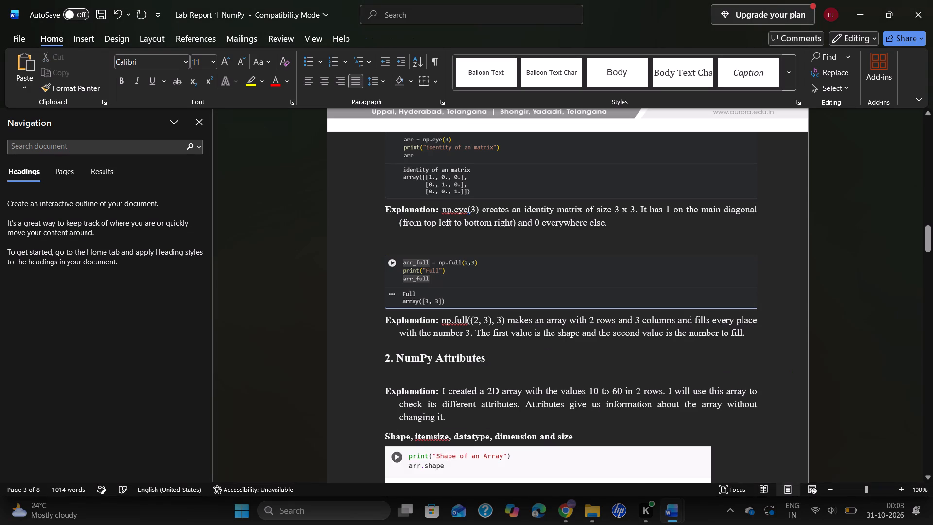
pyautogui.click(566, 511)
pyautogui.press('Print')
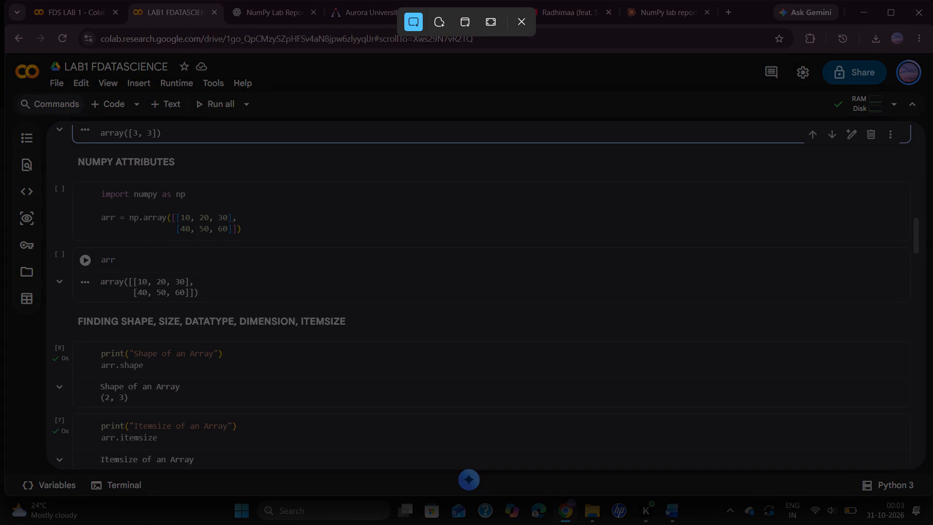
pyautogui.moveTo(67, 150); pyautogui.dragTo(496, 274)
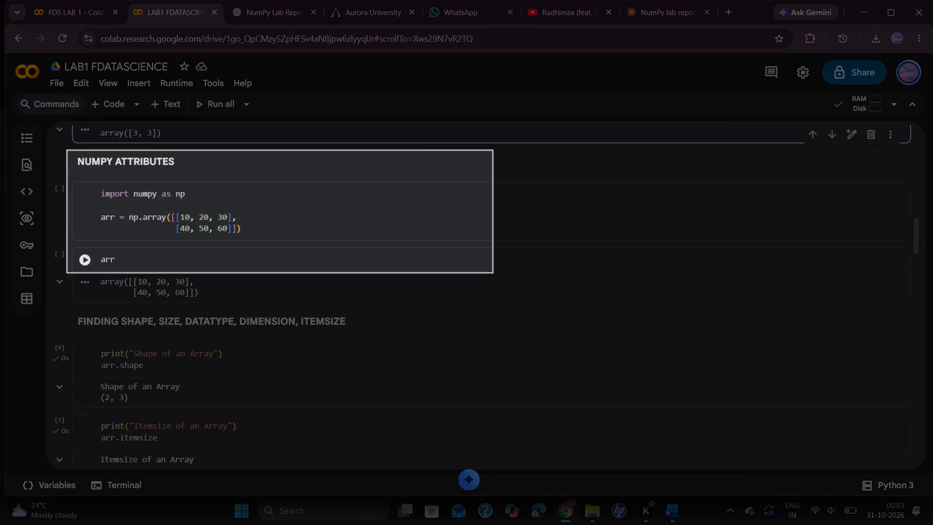
pyautogui.moveTo(496, 274); pyautogui.dragTo(668, 301)
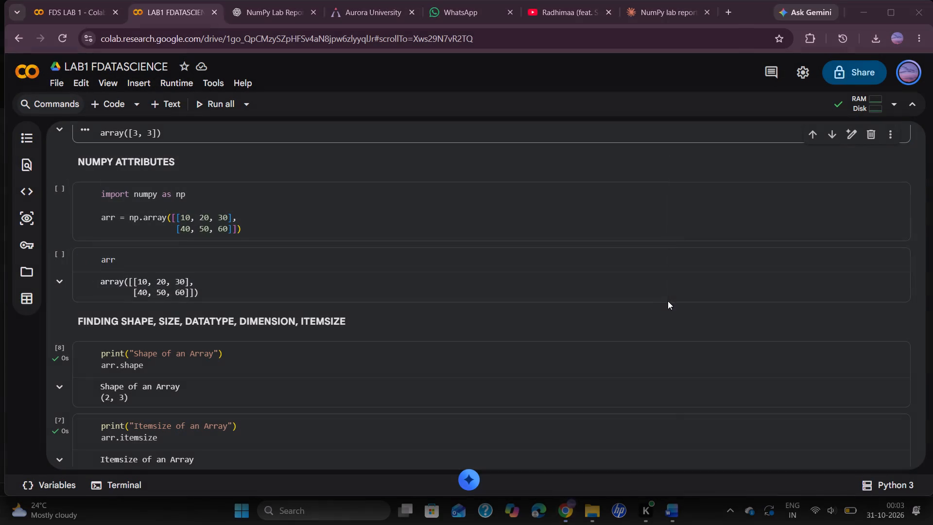
pyautogui.click(720, 463)
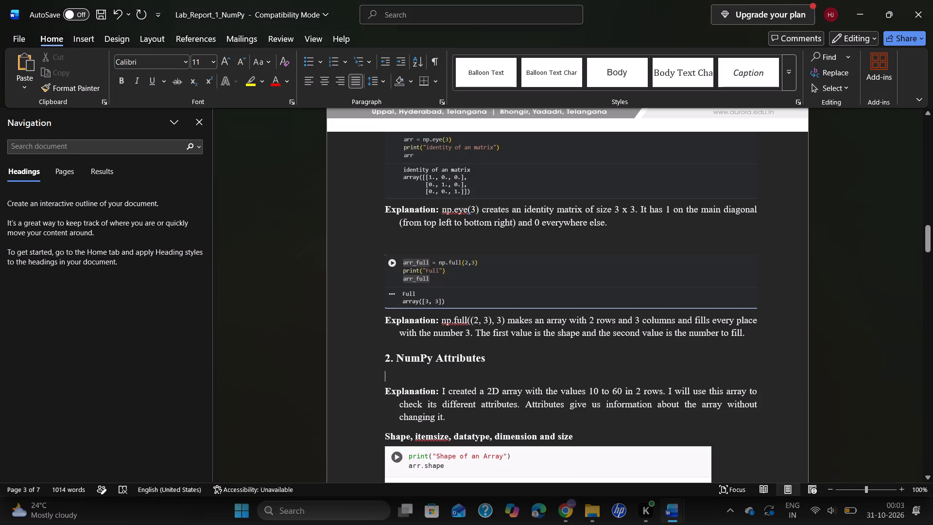
pyautogui.hotkey('ctrl', 'v')
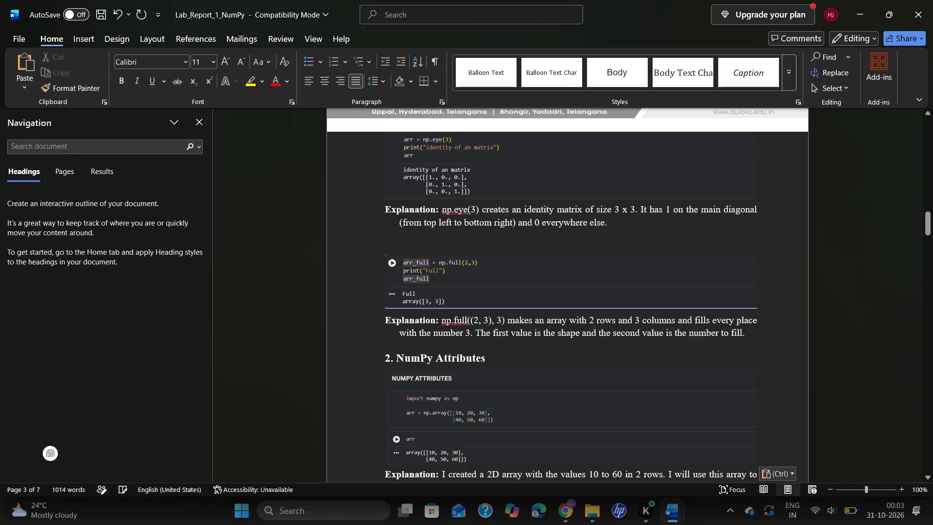
# Add a blank line below the 2. NumPy Attributes heading and another after the 2D array explanation.
pyautogui.click(536, 355)
pyautogui.press('Return')
pyautogui.scroll(-1, 537, 361)
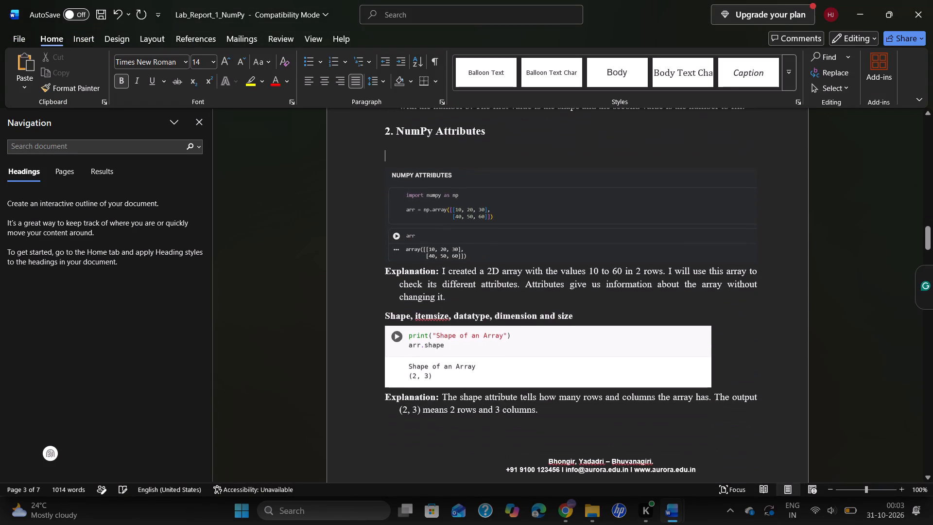
pyautogui.click(536, 302)
pyautogui.press('Return')
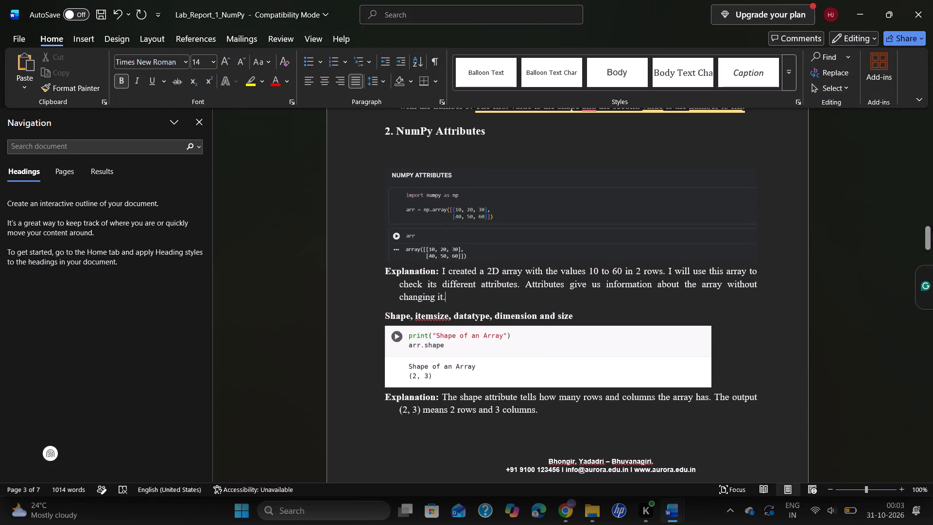
# Replace the arr.shape code image with a screenshot of the Colab notebook's FINDING SHAPE heading, arr.shape cell and output.
pyautogui.click(522, 365)
pyautogui.press('BackSpace')
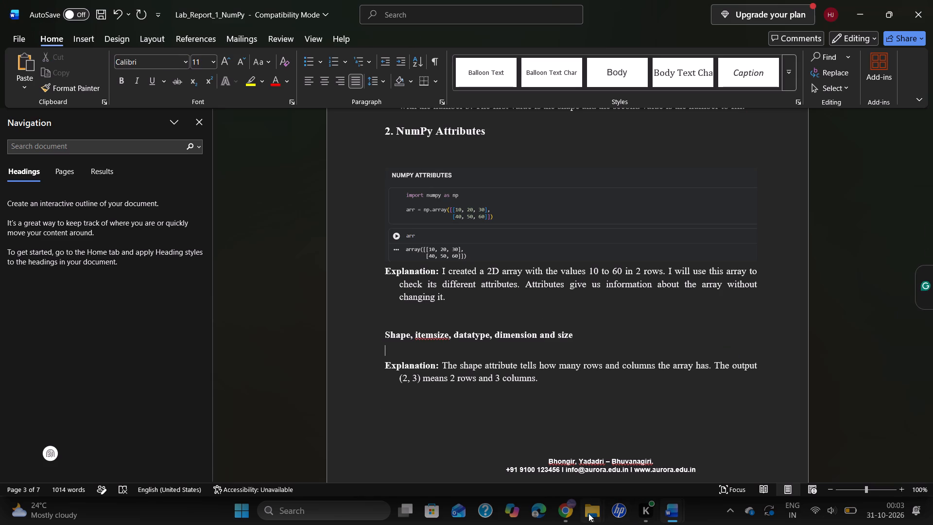
pyautogui.click(574, 514)
pyautogui.scroll(-1, 555, 394)
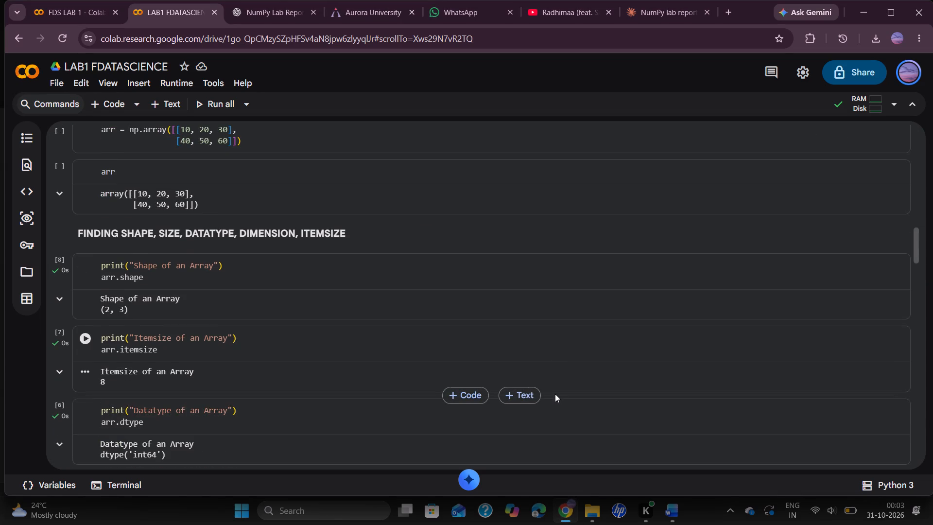
pyautogui.press('Print')
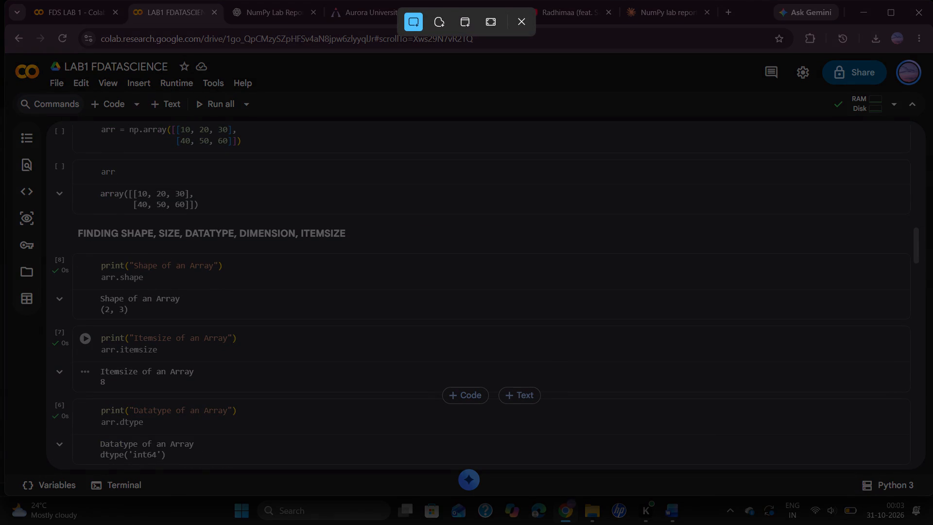
pyautogui.moveTo(64, 219); pyautogui.dragTo(689, 324)
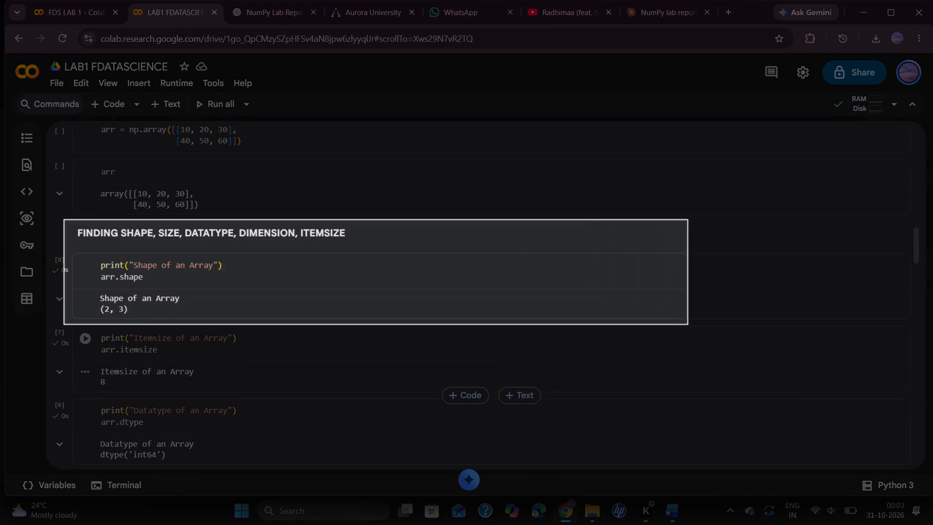
pyautogui.moveTo(689, 324); pyautogui.dragTo(726, 322)
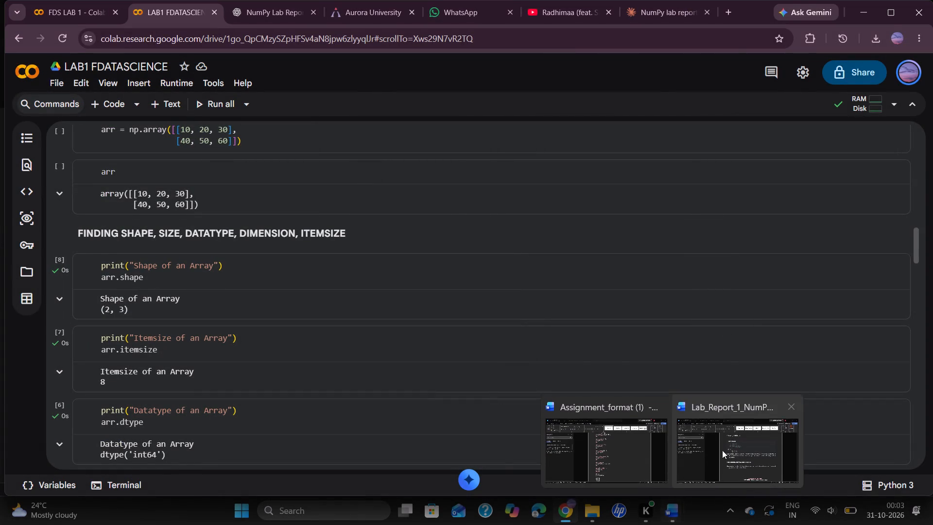
pyautogui.click(732, 442)
pyautogui.hotkey('ctrl', 'v')
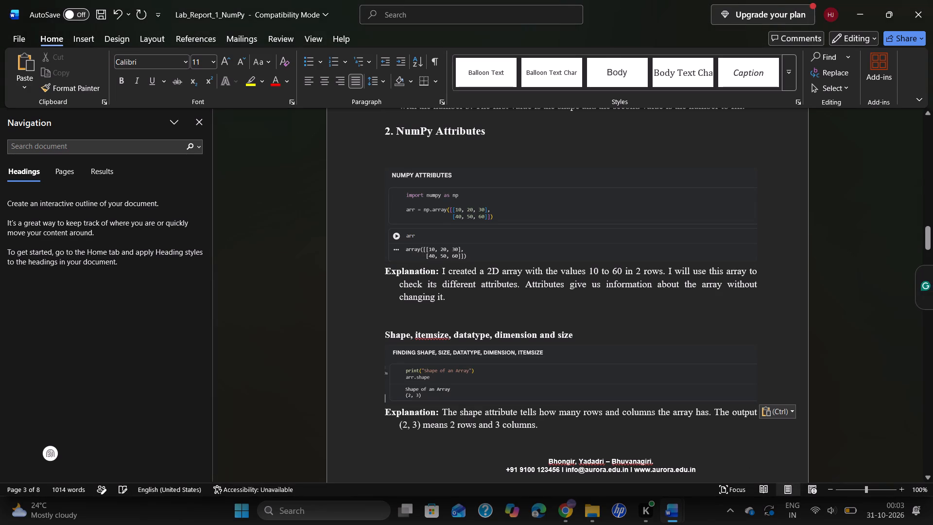
# Add a blank line below the "Shape, itemsize, datatype, dimension and size" heading.
pyautogui.scroll(-1, 695, 445)
pyautogui.click(605, 270)
pyautogui.press('Return')
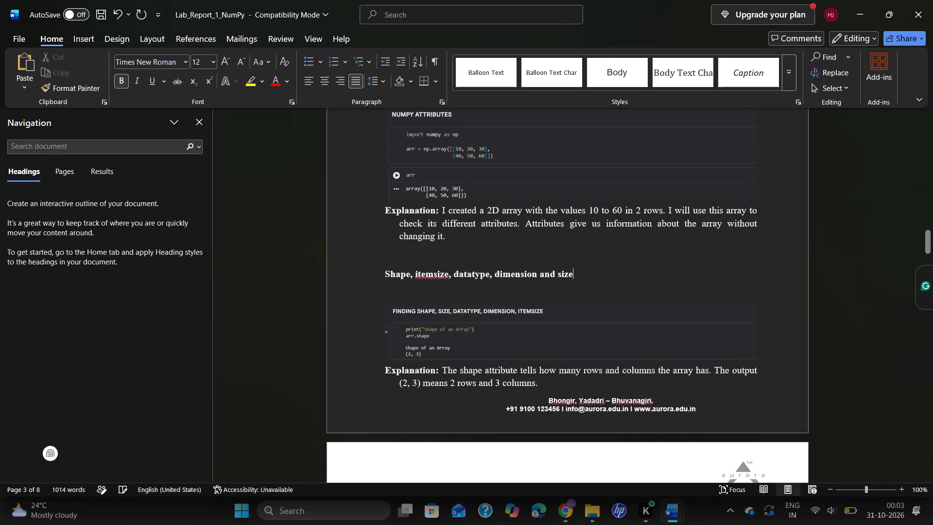
# Replace the arr.itemsize code image with a screenshot of the Colab notebook's arr.itemsize cell and output.
pyautogui.scroll(-2, 607, 371)
pyautogui.click(564, 365)
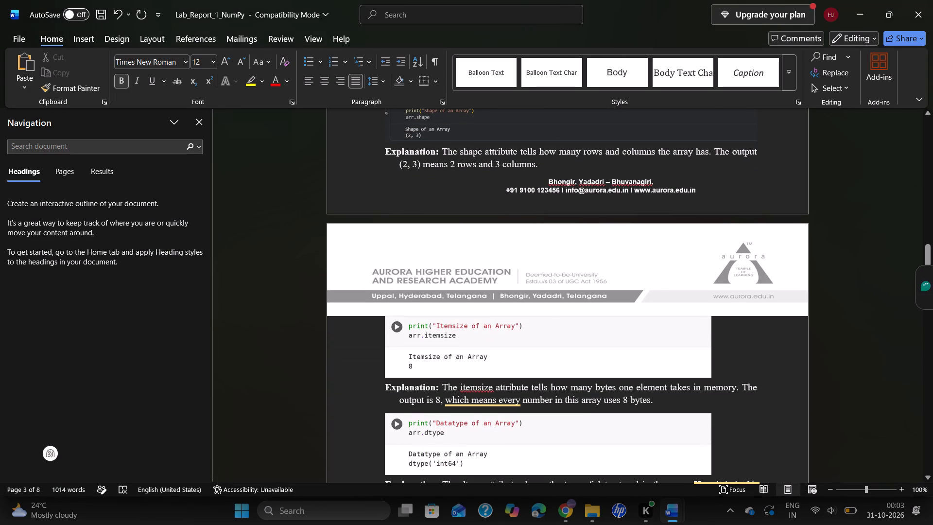
pyautogui.press('BackSpace')
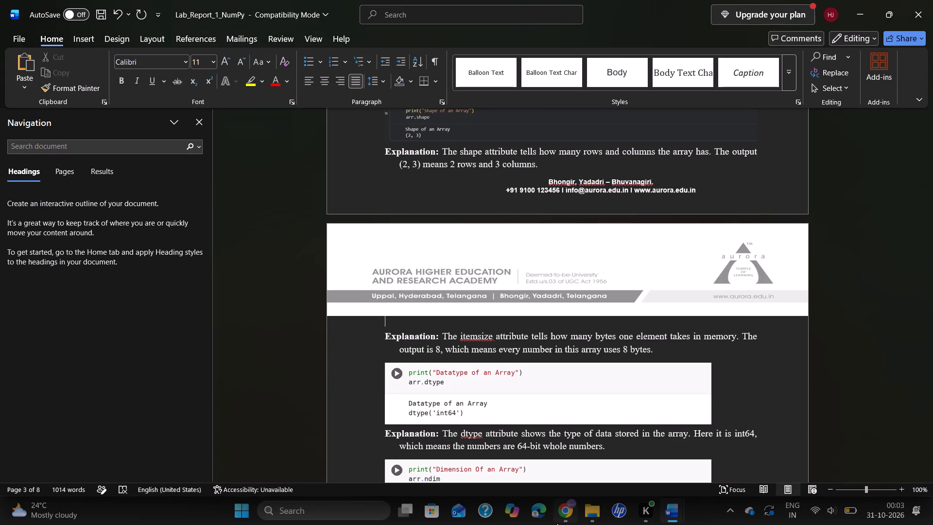
pyautogui.click(557, 523)
pyautogui.scroll(-1, 494, 380)
pyautogui.press('Print')
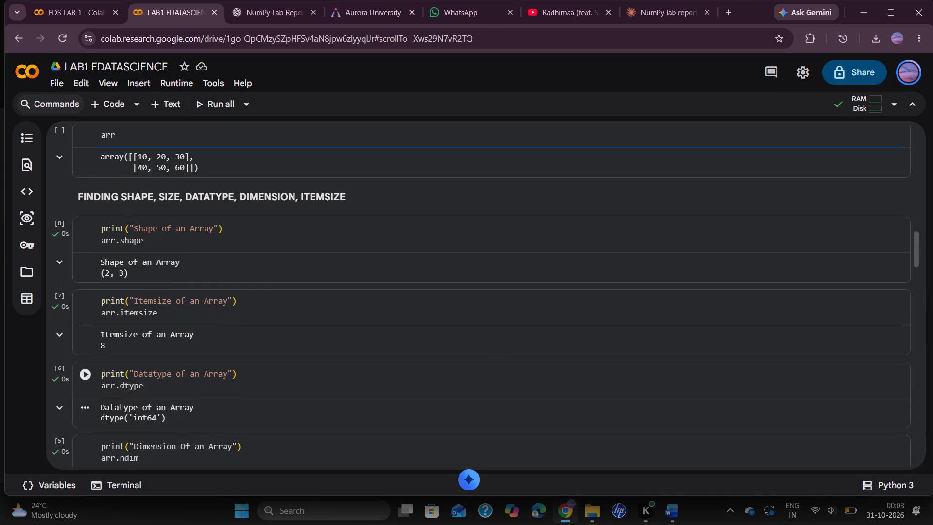
pyautogui.moveTo(74, 291); pyautogui.dragTo(652, 356)
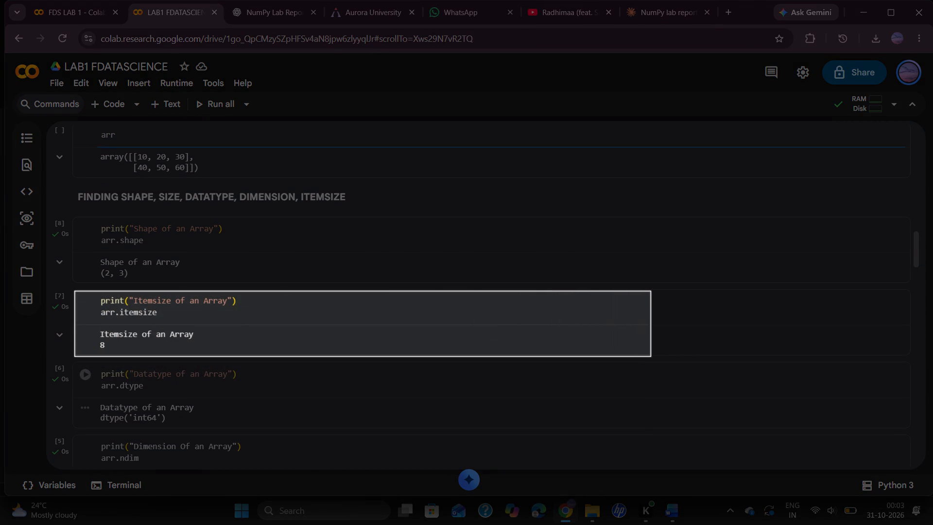
pyautogui.moveTo(652, 356); pyautogui.dragTo(691, 357)
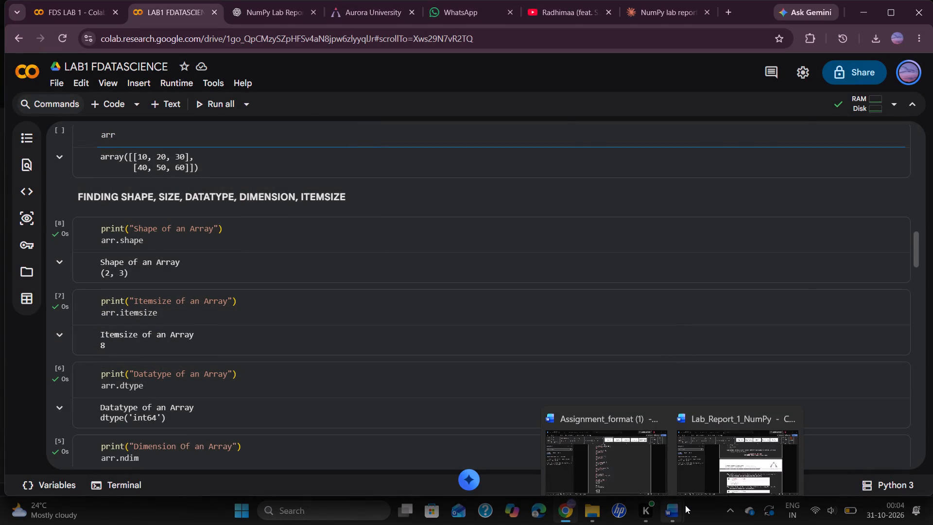
pyautogui.click(716, 436)
pyautogui.hotkey('ctrl', 'v')
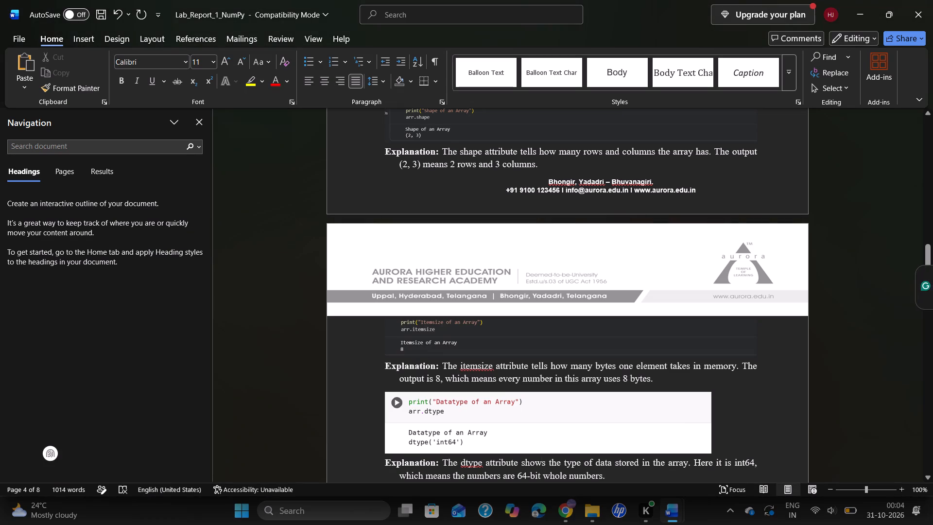
# Add a blank line after the shape attribute explanation.
pyautogui.click(568, 169)
pyautogui.press('Return')
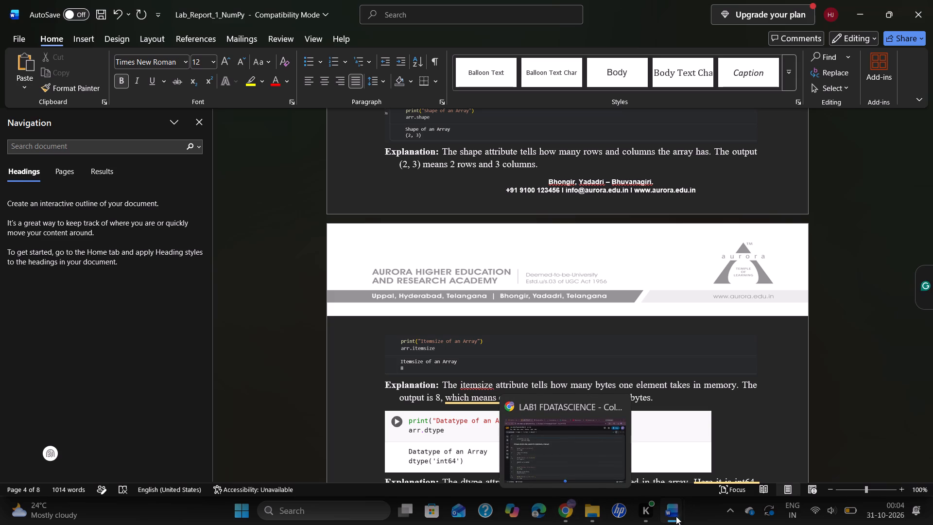
# Switch to the Assignment_format document and review its remaining content through the Result section and page footer.
pyautogui.click(627, 457)
pyautogui.scroll(-9, 629, 372)
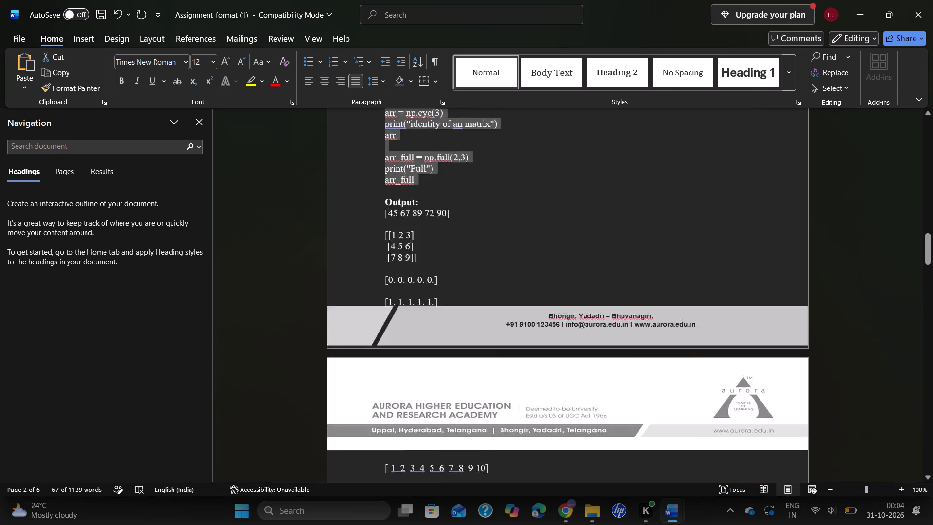
pyautogui.scroll(-15, 629, 372)
pyautogui.scroll(1, 629, 372)
pyautogui.scroll(-1, 629, 372)
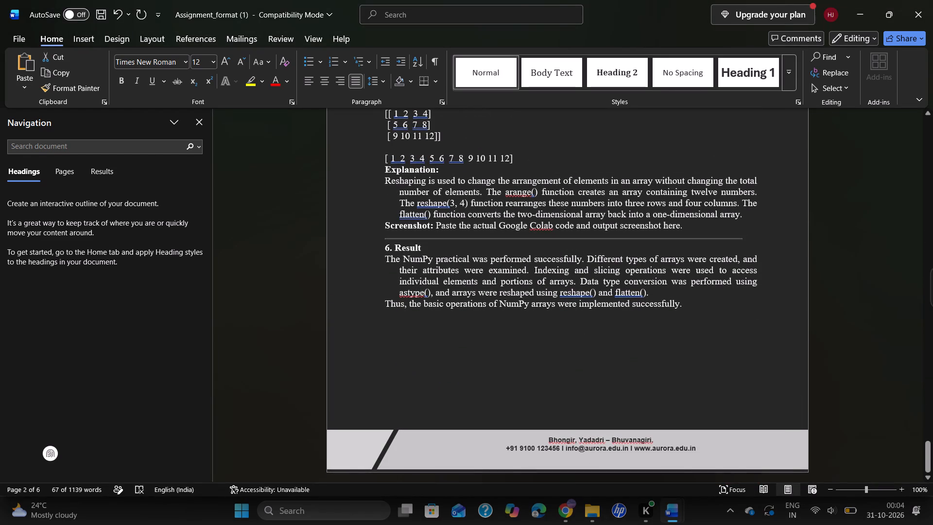
pyautogui.moveTo(335, 433); pyautogui.dragTo(608, 471)
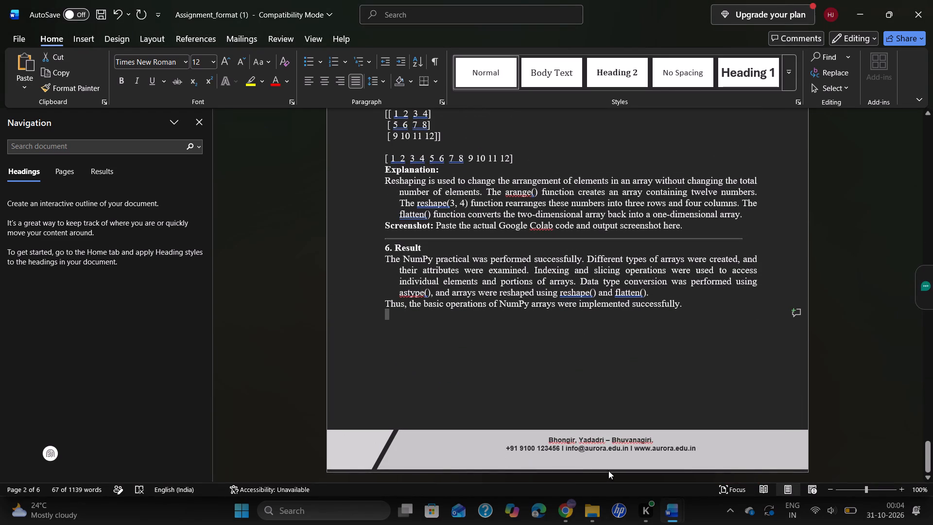
pyautogui.moveTo(608, 471); pyautogui.dragTo(570, 511)
pyautogui.click(570, 511)
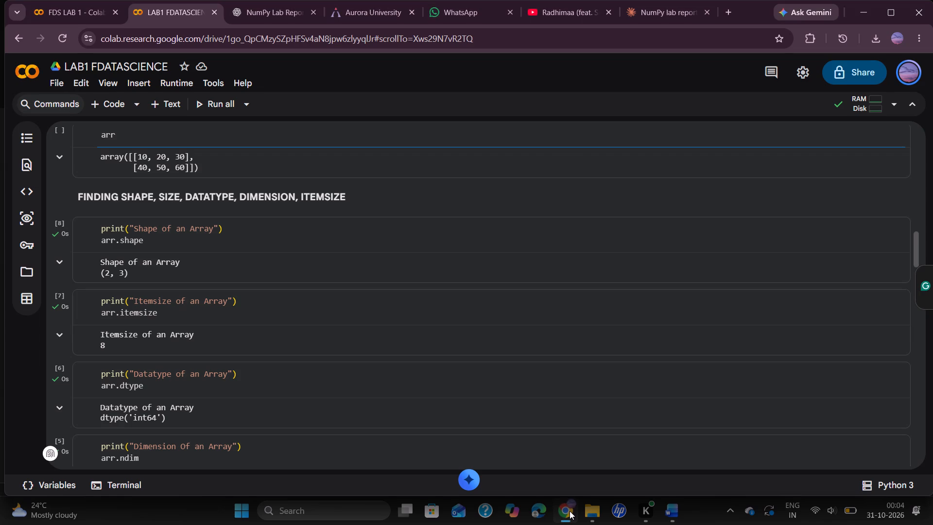
pyautogui.click(698, 470)
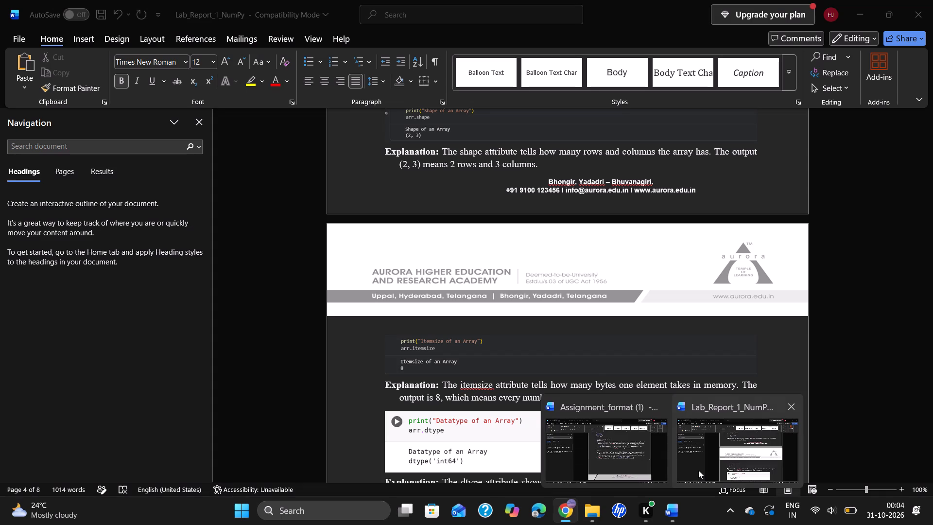
# Copy the Lab_Report_1_NumPy content from the "1. NumPy Array Creation" heading through the itemsize explanation.
pyautogui.scroll(-9, 710, 379)
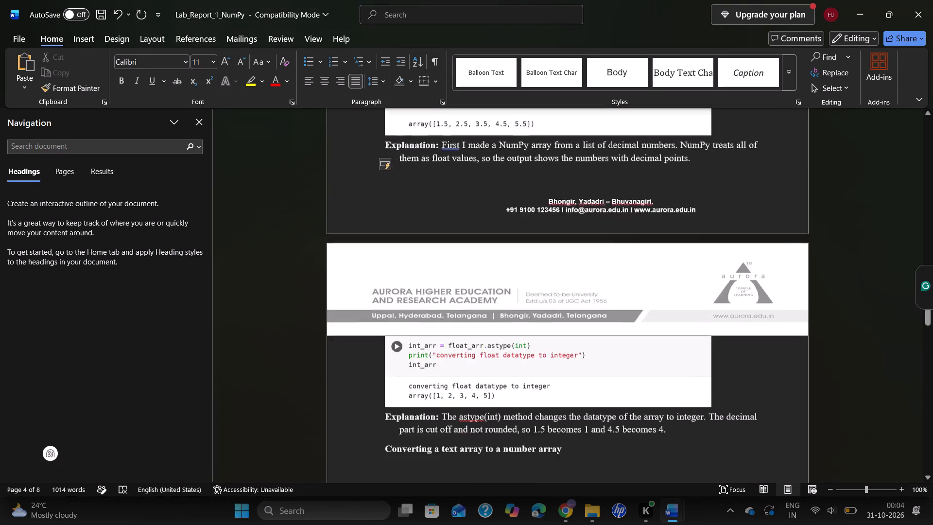
pyautogui.scroll(-1, 710, 379)
pyautogui.scroll(5, 710, 379)
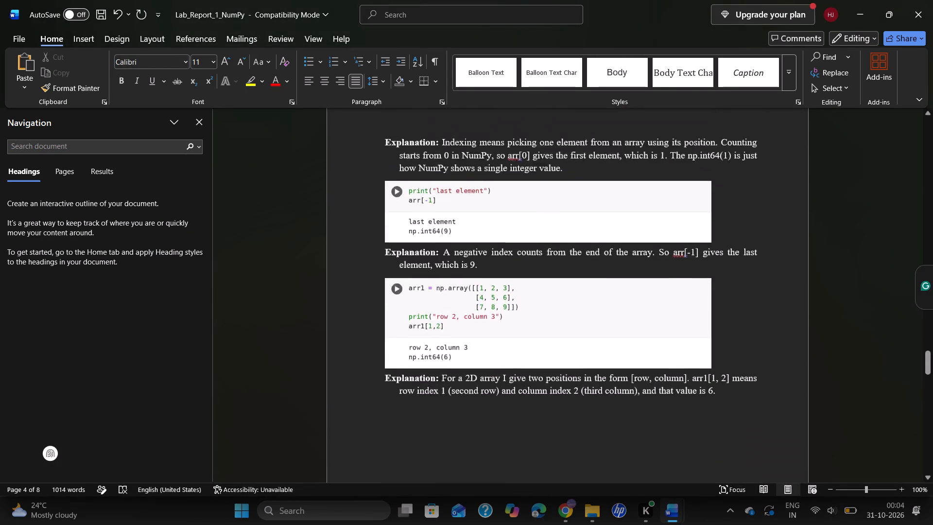
pyautogui.scroll(7, 710, 379)
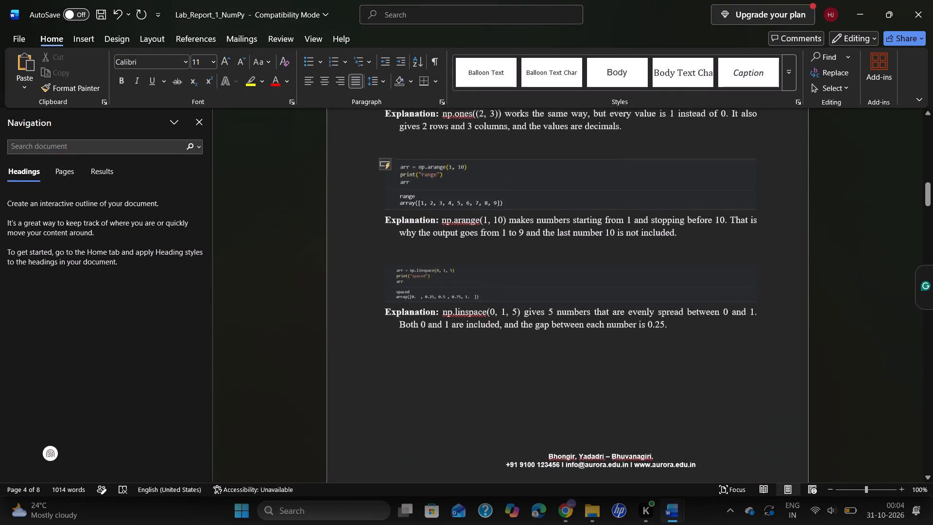
pyautogui.scroll(4, 710, 379)
pyautogui.rightClick(710, 379)
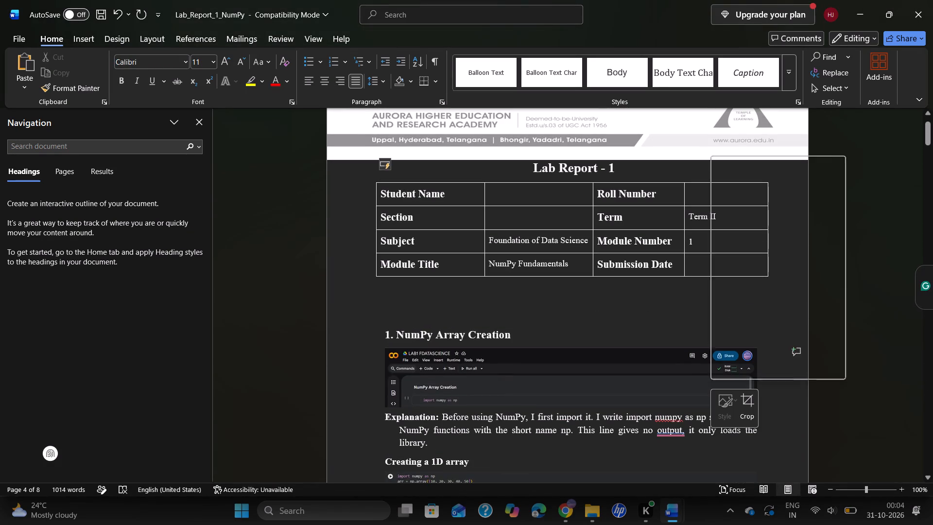
pyautogui.click(485, 324)
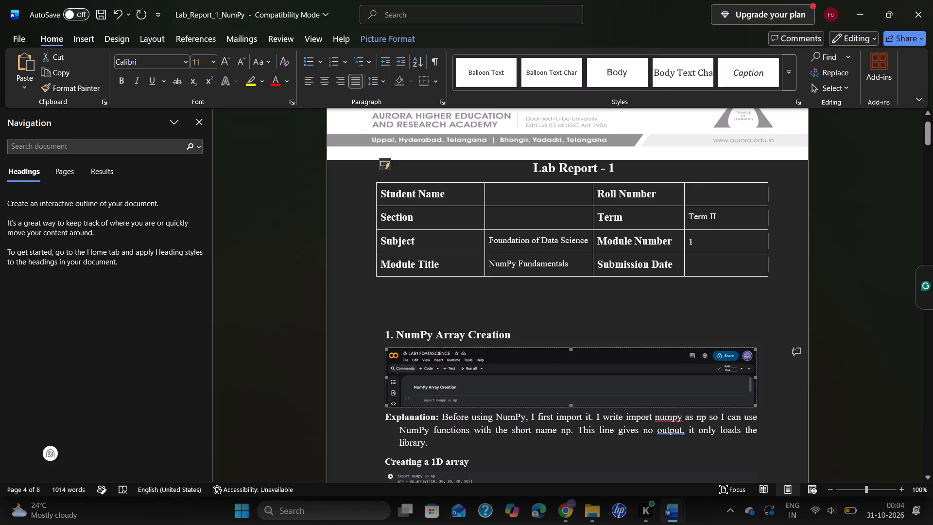
pyautogui.moveTo(380, 333); pyautogui.dragTo(417, 493)
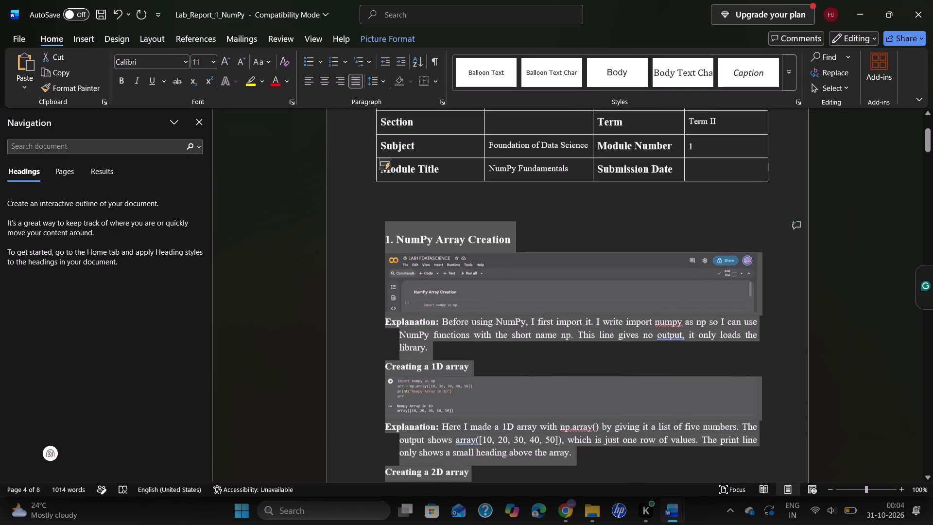
pyautogui.moveTo(417, 493); pyautogui.dragTo(417, 514)
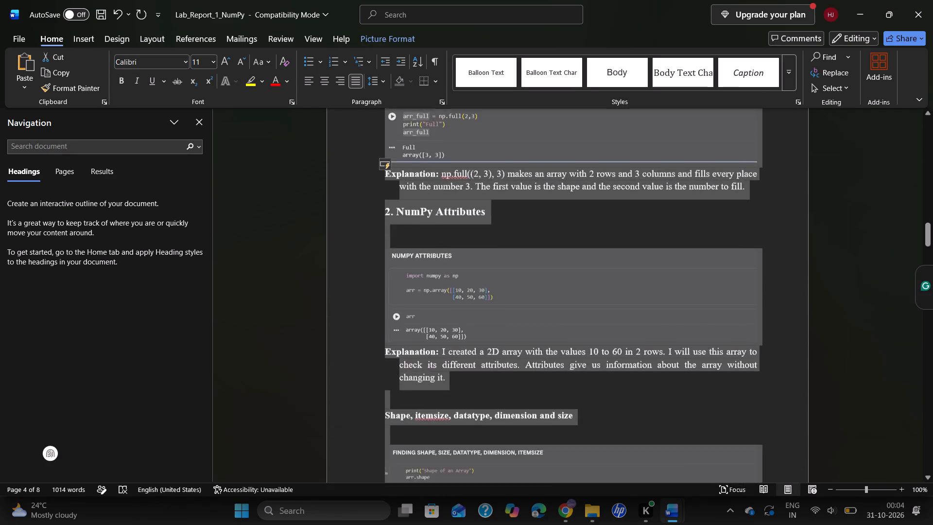
pyautogui.moveTo(417, 514); pyautogui.dragTo(541, 122)
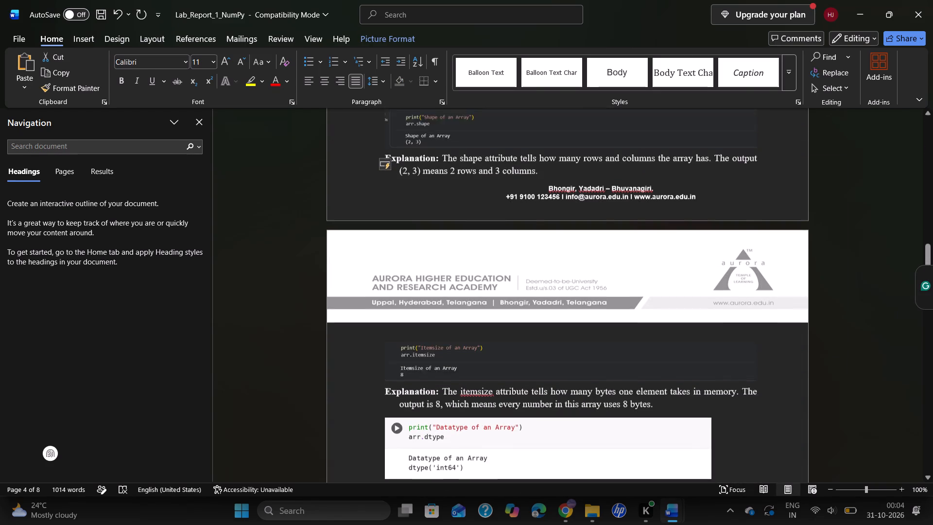
pyautogui.moveTo(541, 122); pyautogui.dragTo(640, 401)
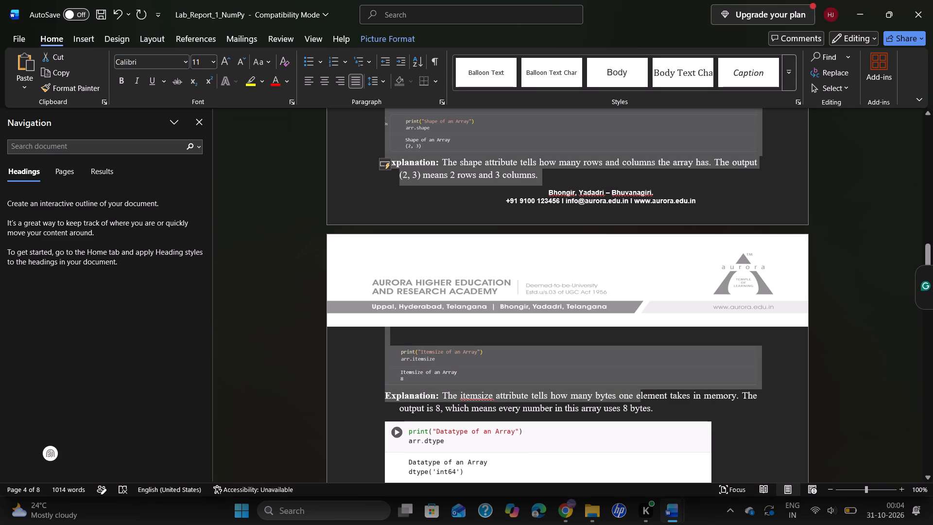
pyautogui.moveTo(640, 401); pyautogui.dragTo(670, 404)
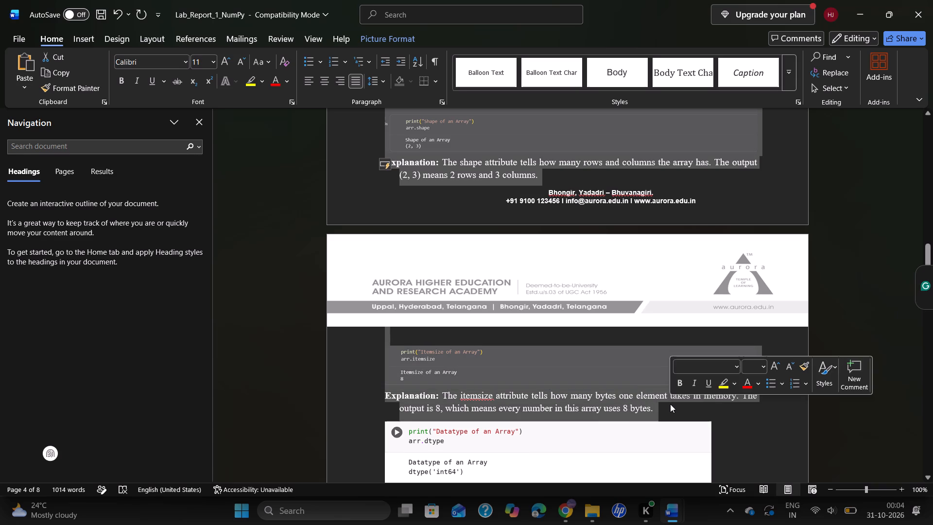
pyautogui.hotkey('ctrl', 'c')
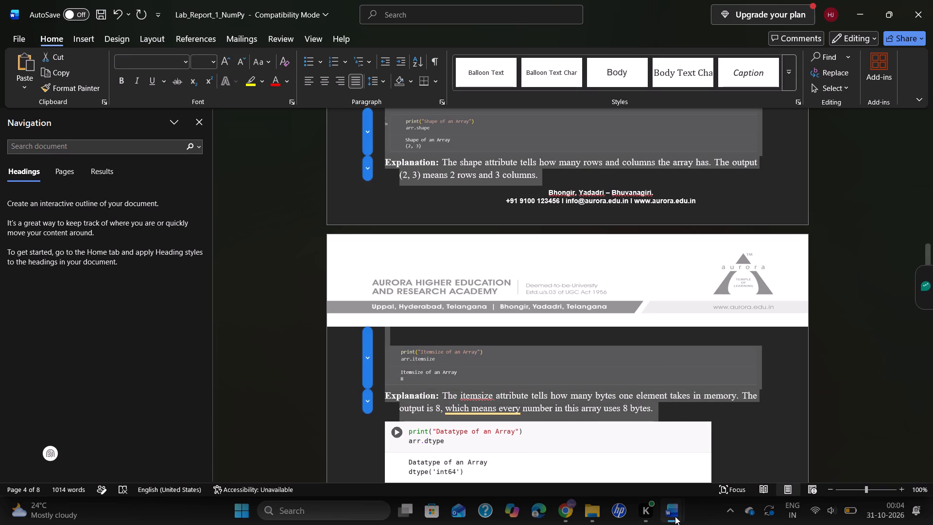
# Delete all body text below the student details table in the Assignment_format document, starting from the "LAB 1: NumPy Basics" heading.
pyautogui.click(633, 450)
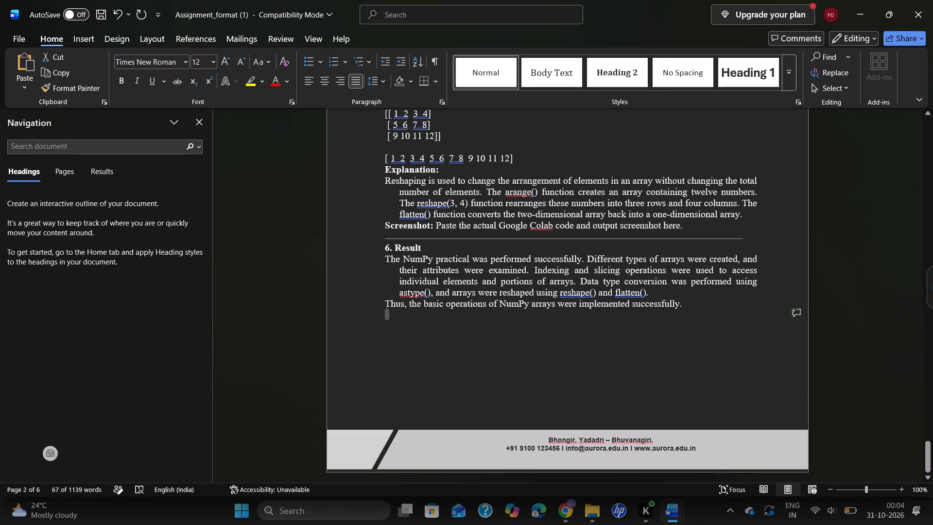
pyautogui.click(599, 351)
pyautogui.hotkey('ctrl', 'a')
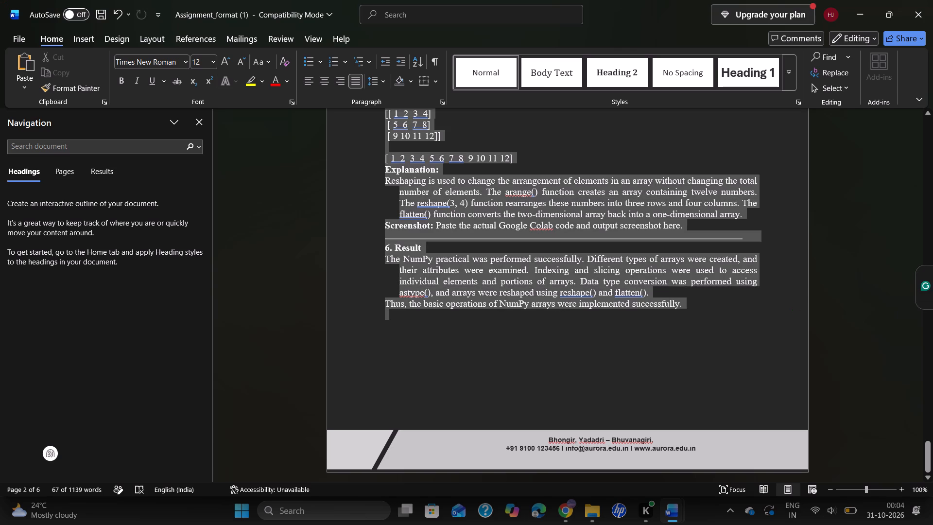
pyautogui.scroll(5, 599, 351)
pyautogui.click(570, 294)
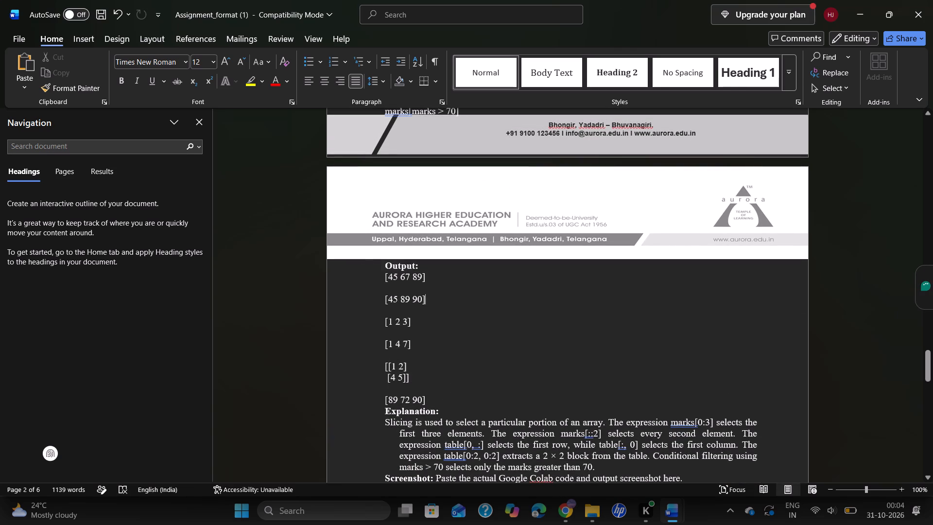
pyautogui.moveTo(384, 267); pyautogui.dragTo(492, 524)
pyautogui.press('BackSpace')
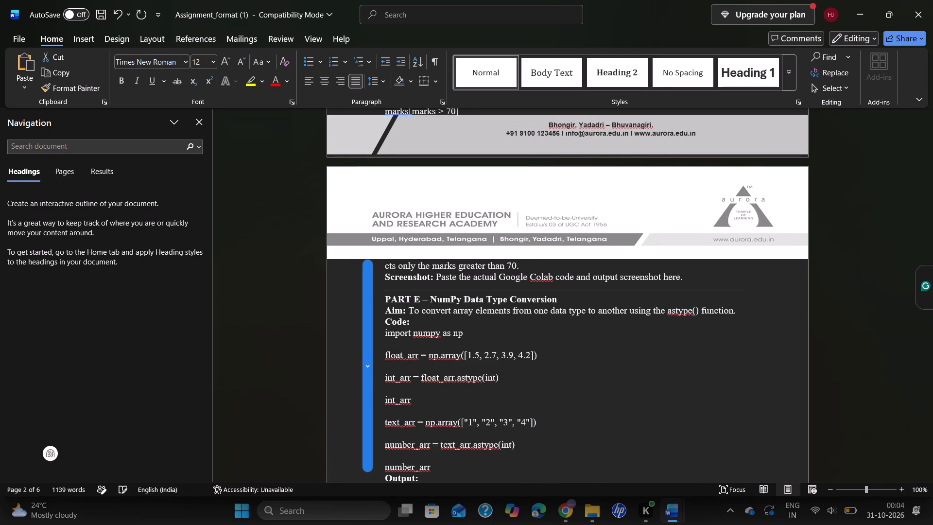
pyautogui.scroll(12, 568, 341)
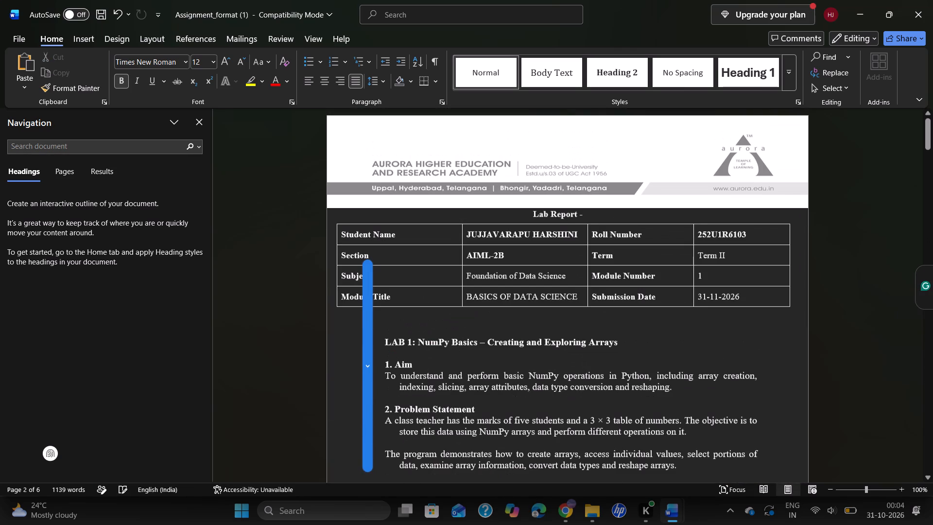
pyautogui.moveTo(385, 348); pyautogui.dragTo(480, 524)
pyautogui.press('BackSpace')
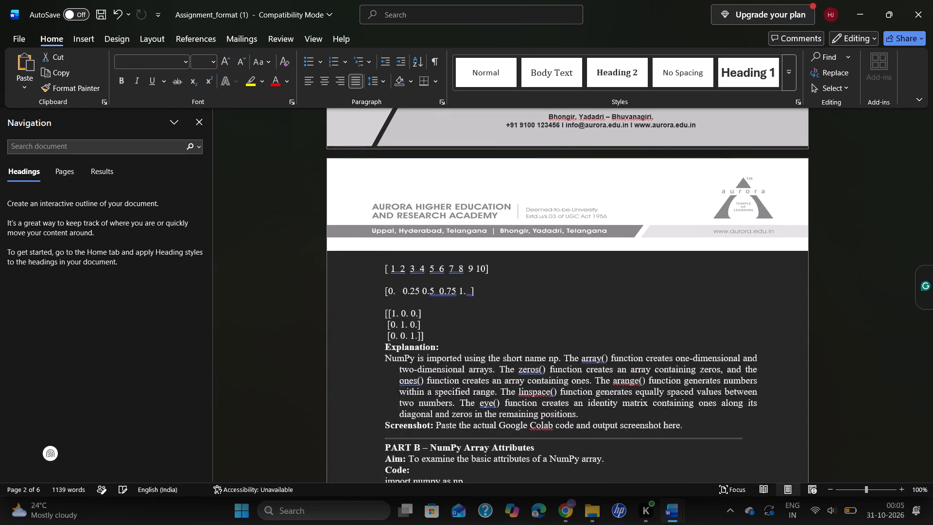
pyautogui.scroll(1, 488, 469)
pyautogui.moveTo(380, 302); pyautogui.dragTo(457, 524)
pyautogui.press('BackSpace')
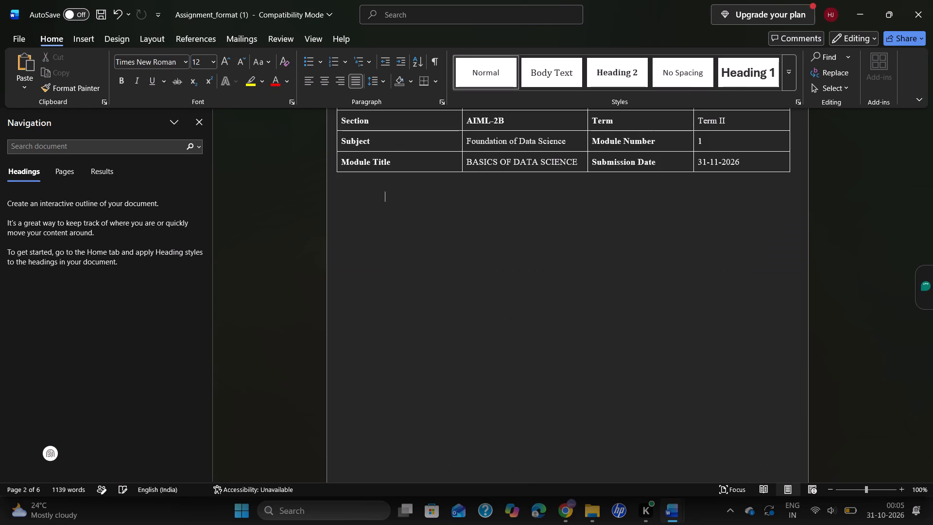
# Add two blank lines below the details table in Assignment_format and paste the copied report content there.
pyautogui.press('Return')
pyautogui.press('Return')
pyautogui.hotkey('ctrl', 'v')
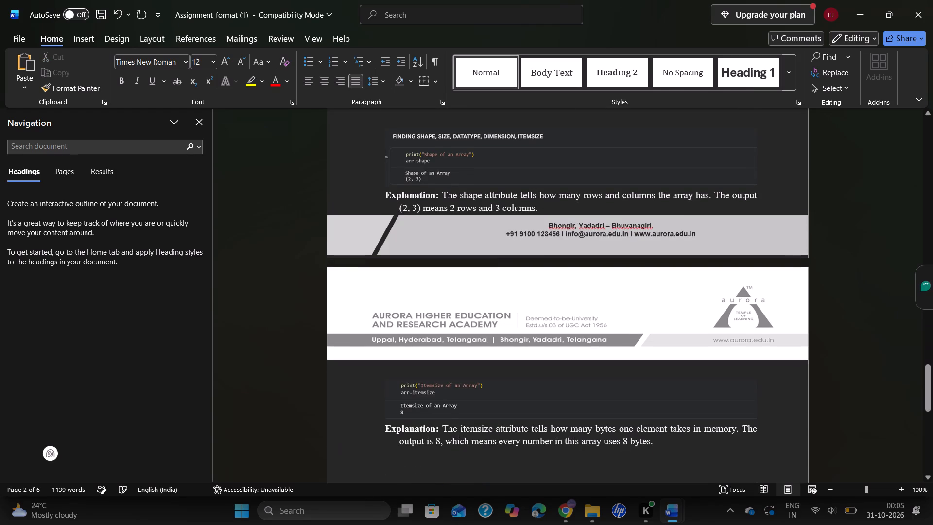
pyautogui.scroll(-1, 536, 522)
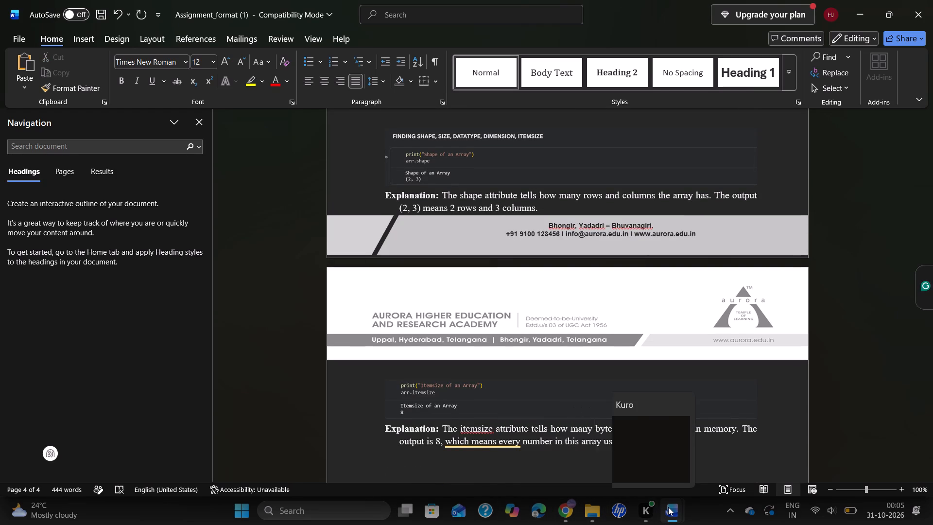
# Delete the already copied content, still selected, from the Lab_Report_1_NumPy document.
pyautogui.click(714, 458)
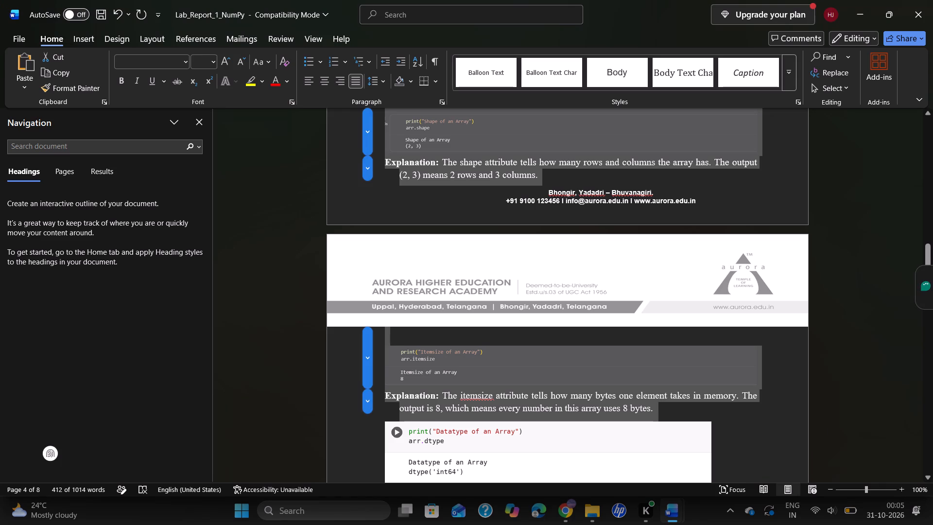
pyautogui.press('BackSpace')
# Replace the arr.dtype code image in Lab_Report_1_NumPy with a screenshot of the Colab notebook's arr.dtype cell and output.
pyautogui.scroll(1, 780, 415)
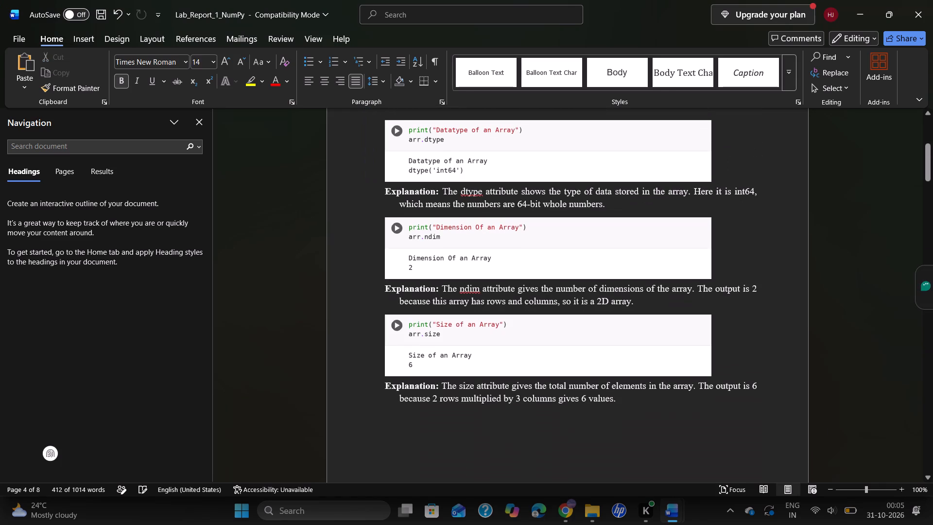
pyautogui.scroll(1, 780, 415)
pyautogui.click(557, 324)
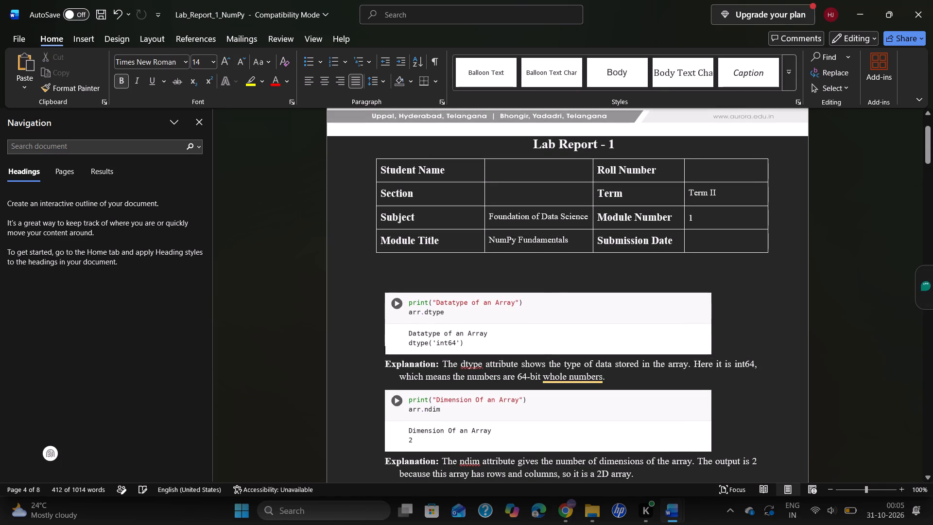
pyautogui.press('BackSpace')
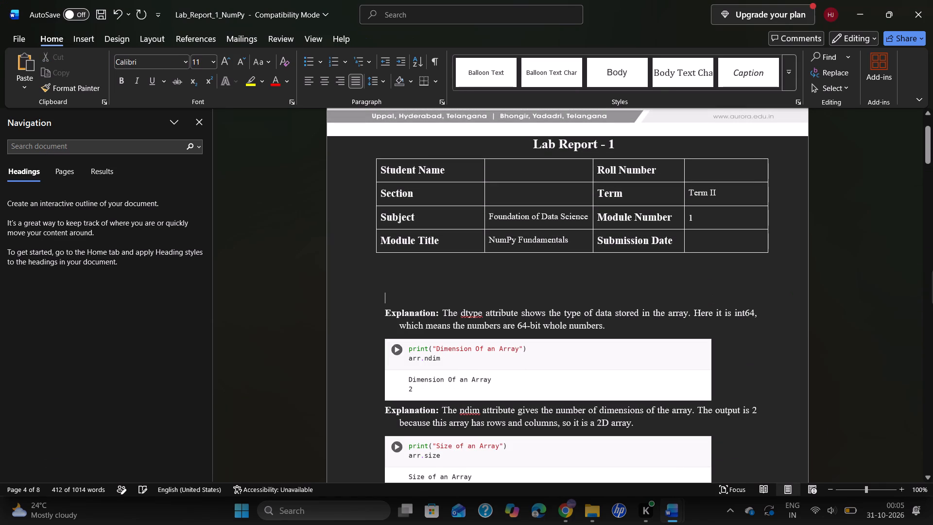
pyautogui.click(577, 508)
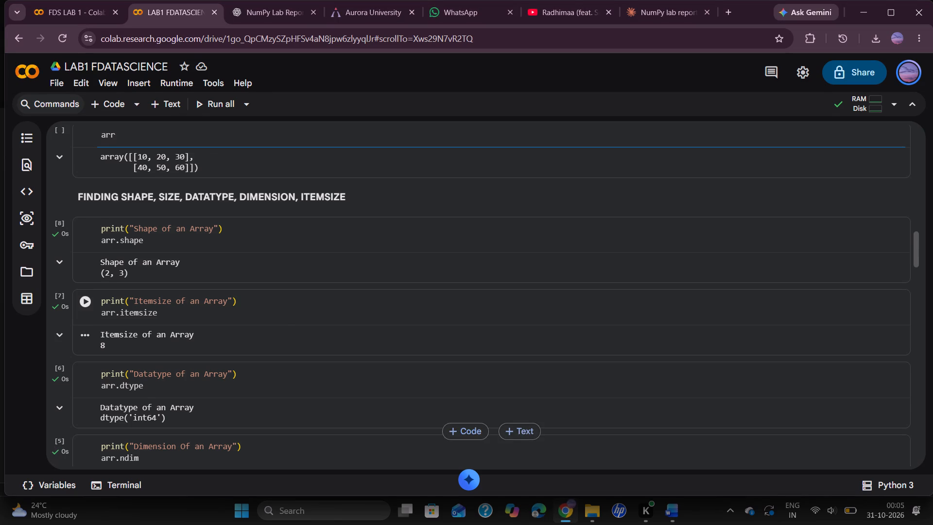
pyautogui.scroll(-1, 248, 319)
pyautogui.press('Print')
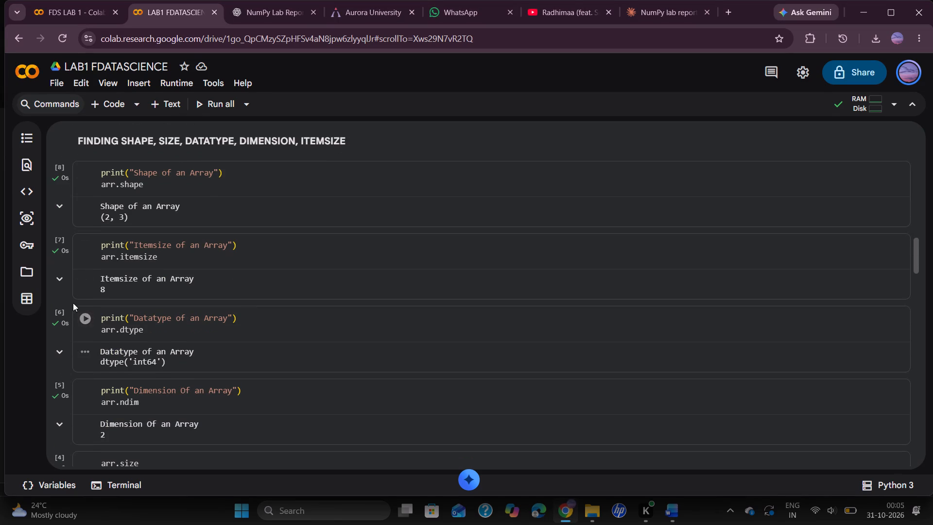
pyautogui.moveTo(50, 300); pyautogui.dragTo(453, 374)
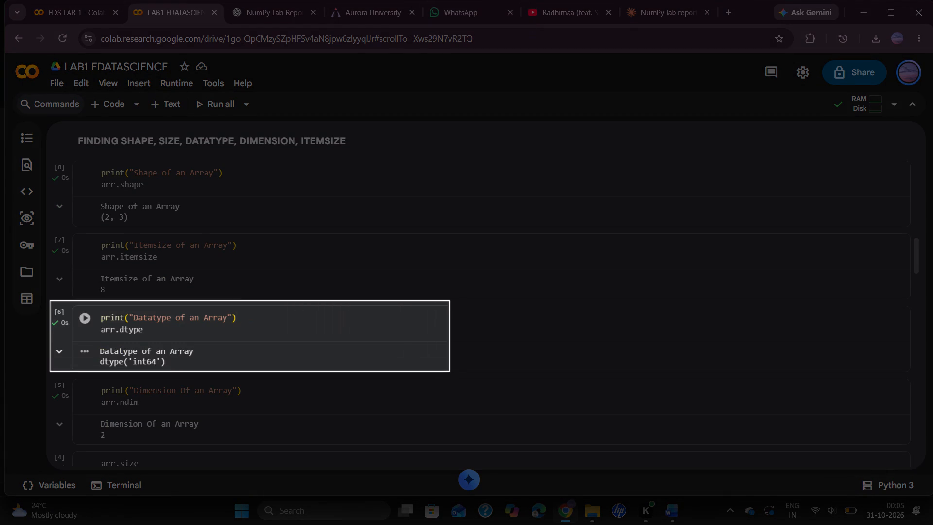
pyautogui.moveTo(453, 374); pyautogui.dragTo(559, 374)
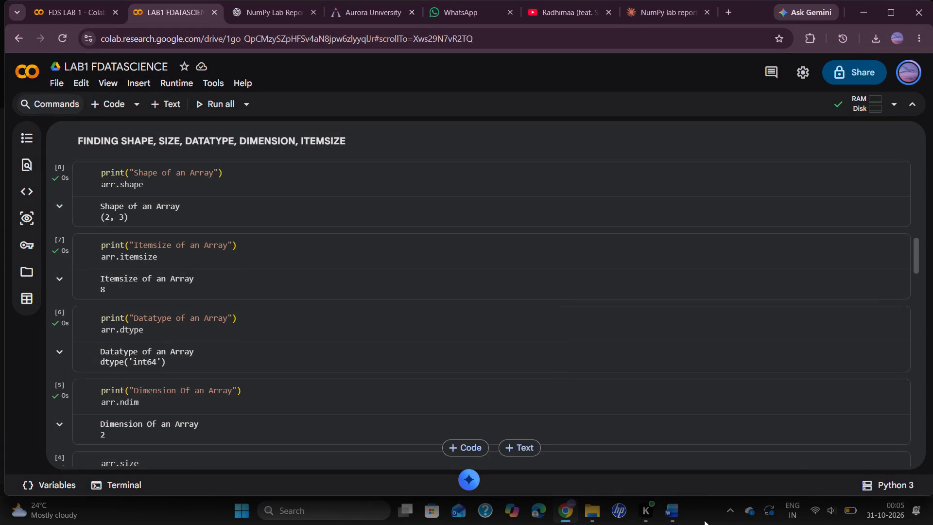
pyautogui.click(727, 437)
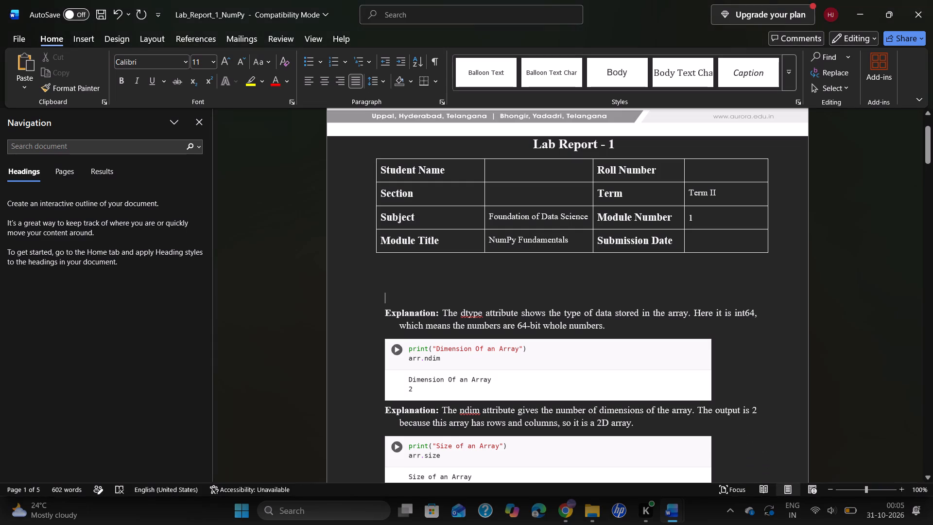
pyautogui.hotkey('ctrl', 'v')
# Add a blank line above the arr.ndim code image and replace the image with a screenshot of the Colab arr.ndim cell and output.
pyautogui.scroll(-1, 695, 398)
pyautogui.click(594, 348)
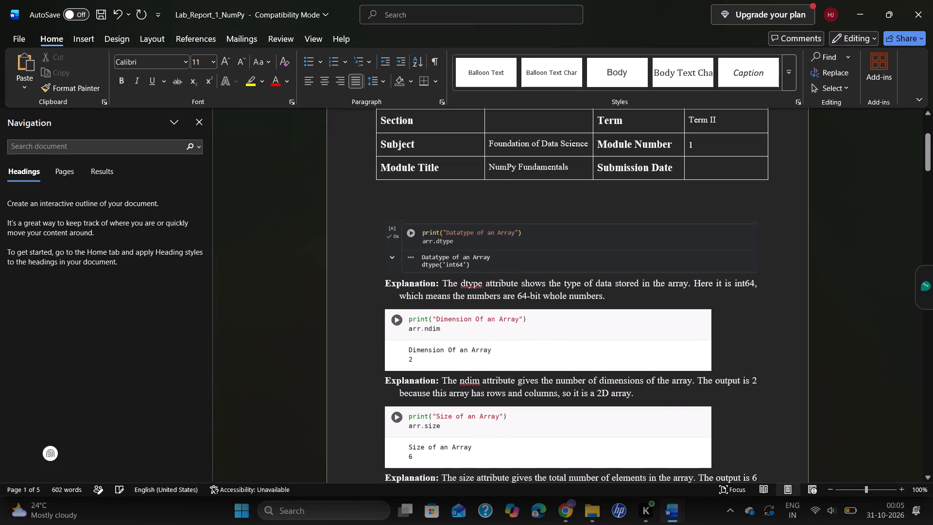
pyautogui.click(630, 301)
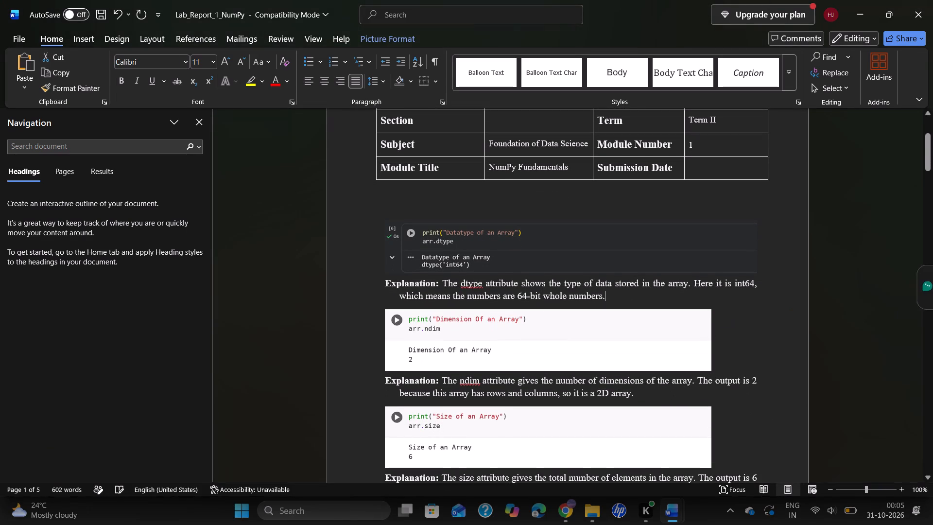
pyautogui.press('Return')
pyautogui.click(571, 348)
pyautogui.press('BackSpace')
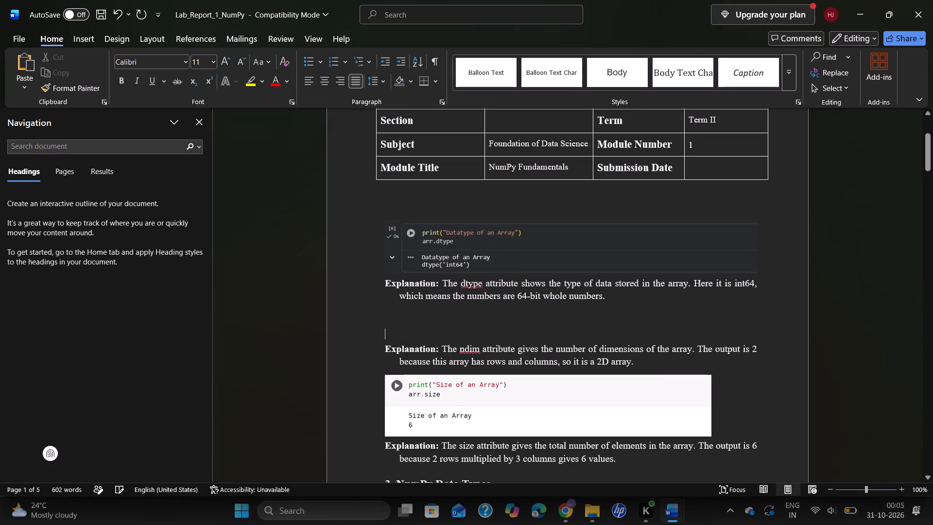
pyautogui.click(553, 511)
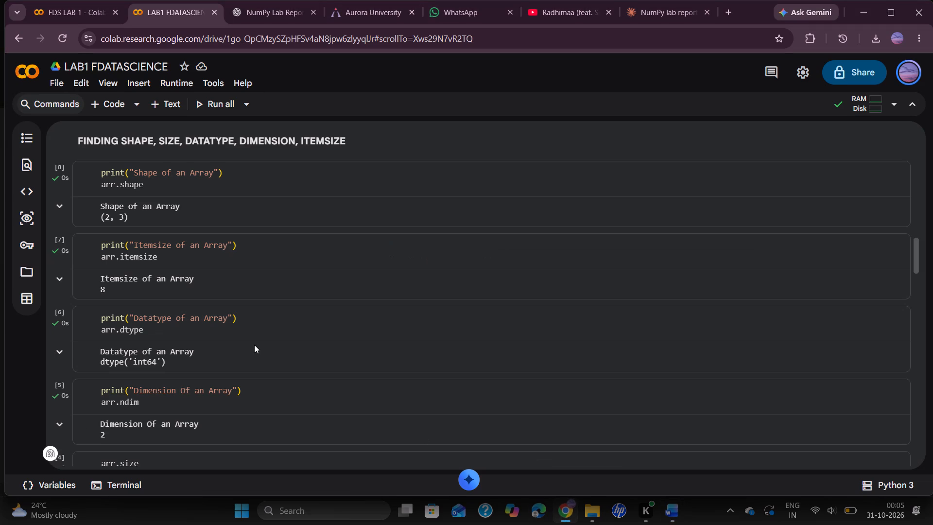
pyautogui.press('Print')
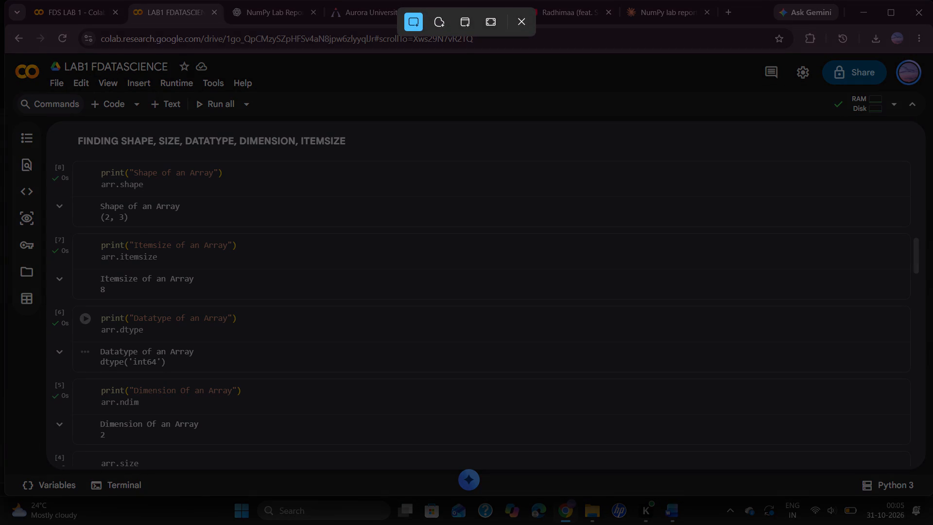
pyautogui.moveTo(53, 376); pyautogui.dragTo(625, 446)
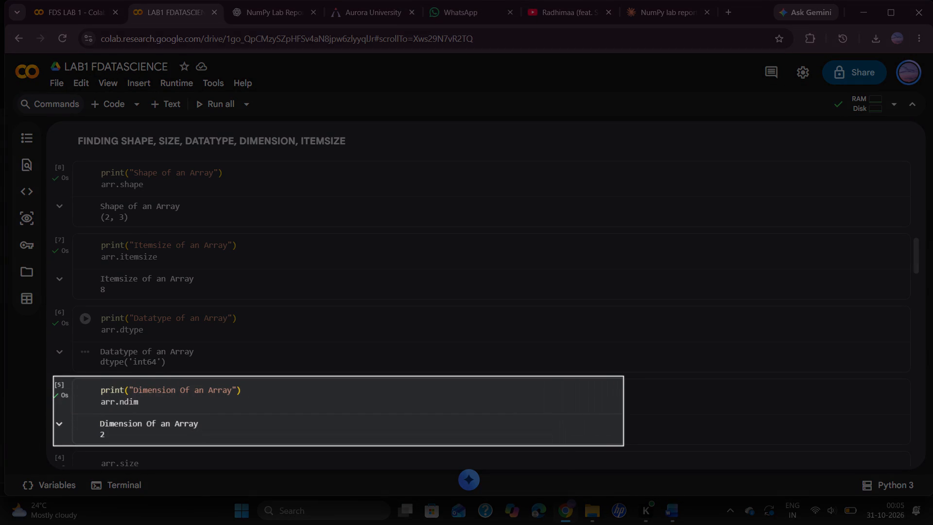
pyautogui.moveTo(625, 446); pyautogui.dragTo(681, 446)
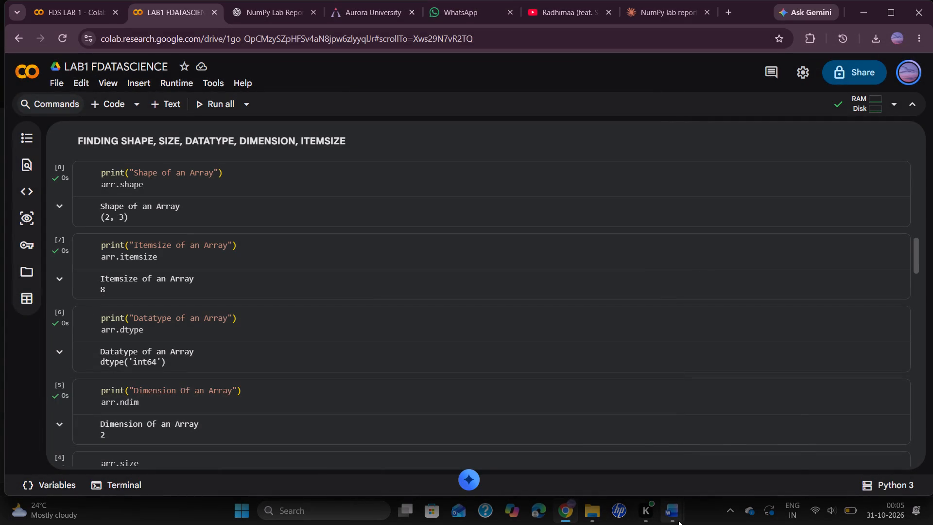
pyautogui.click(720, 463)
pyautogui.hotkey('ctrl', 'v')
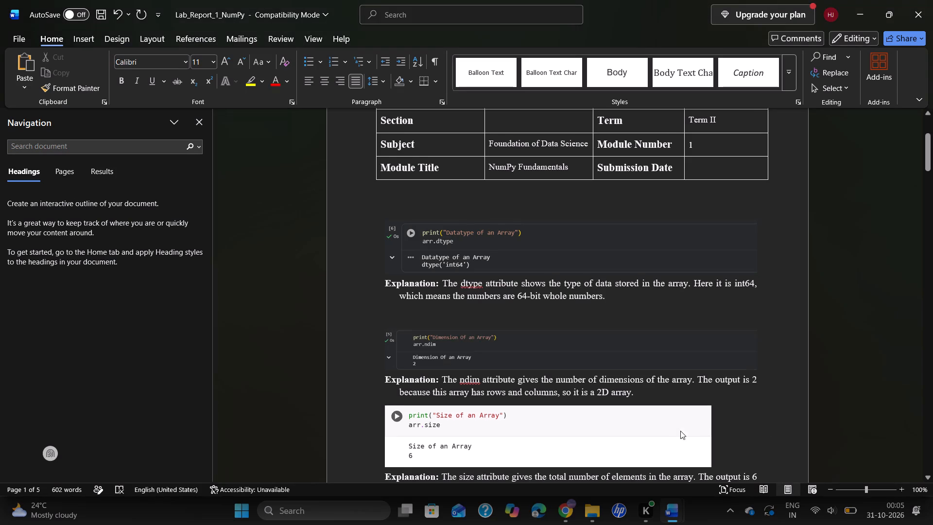
# Add a blank line above the arr.size code image and replace the image with a screenshot of the Colab arr.size cell and output.
pyautogui.scroll(-2, 680, 431)
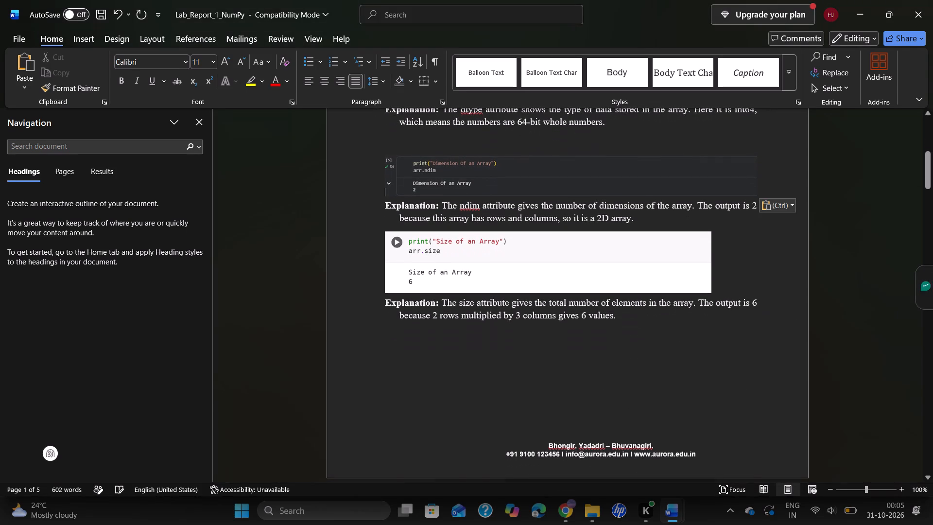
pyautogui.click(641, 227)
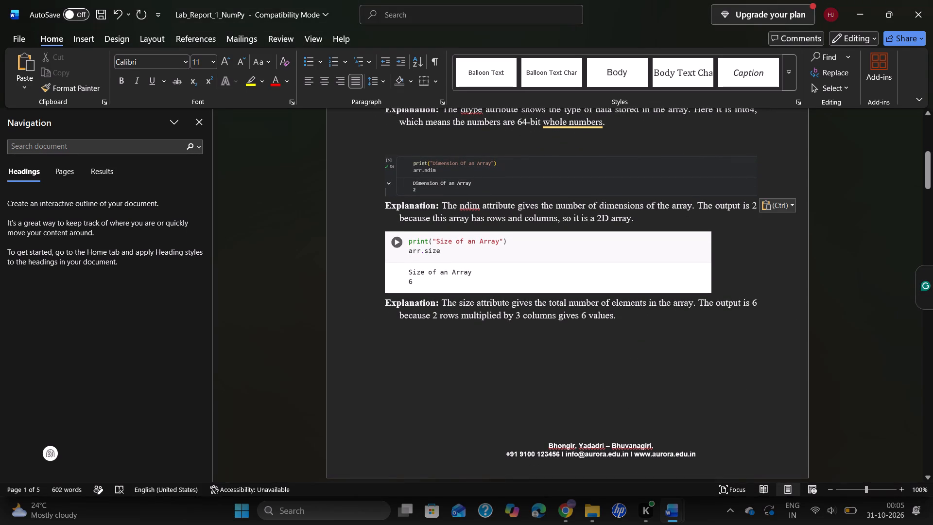
pyautogui.press('Return')
pyautogui.click(611, 257)
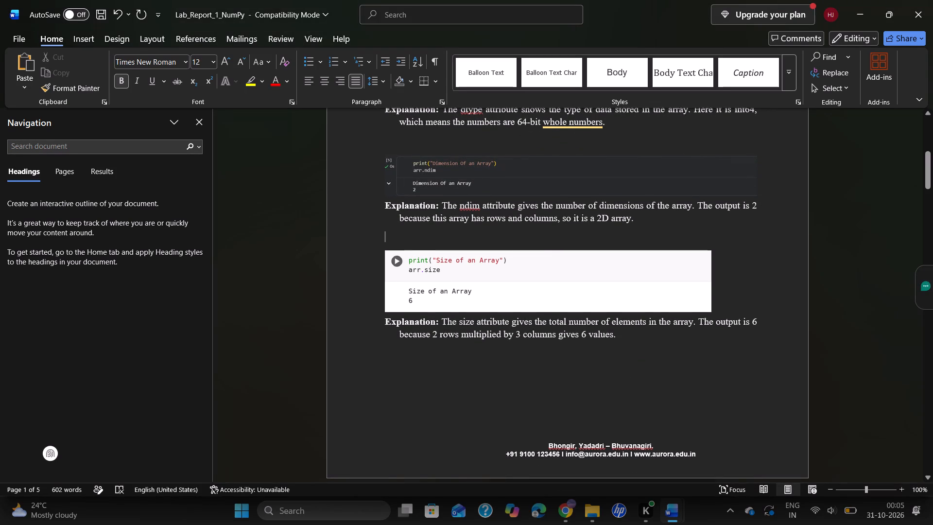
pyautogui.press('BackSpace')
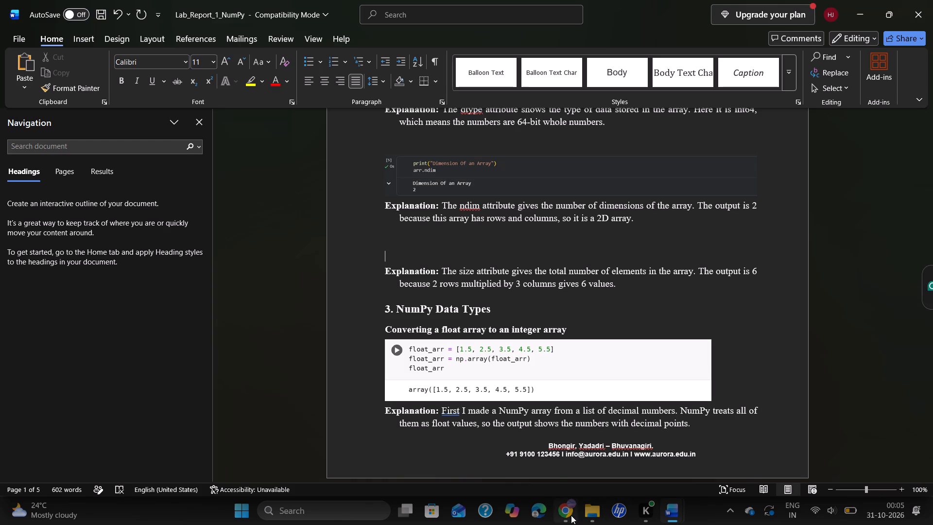
pyautogui.click(571, 515)
pyautogui.scroll(-1, 330, 405)
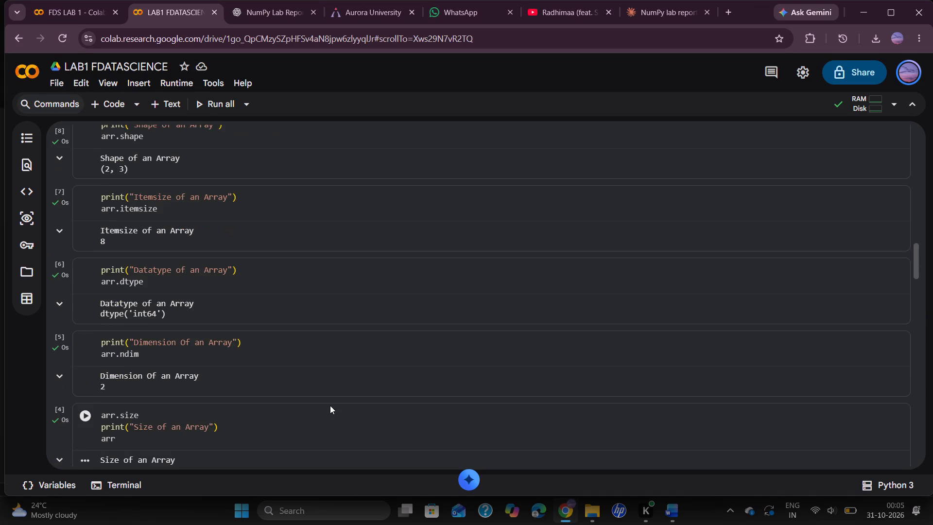
pyautogui.scroll(-2, 330, 405)
pyautogui.press('Print')
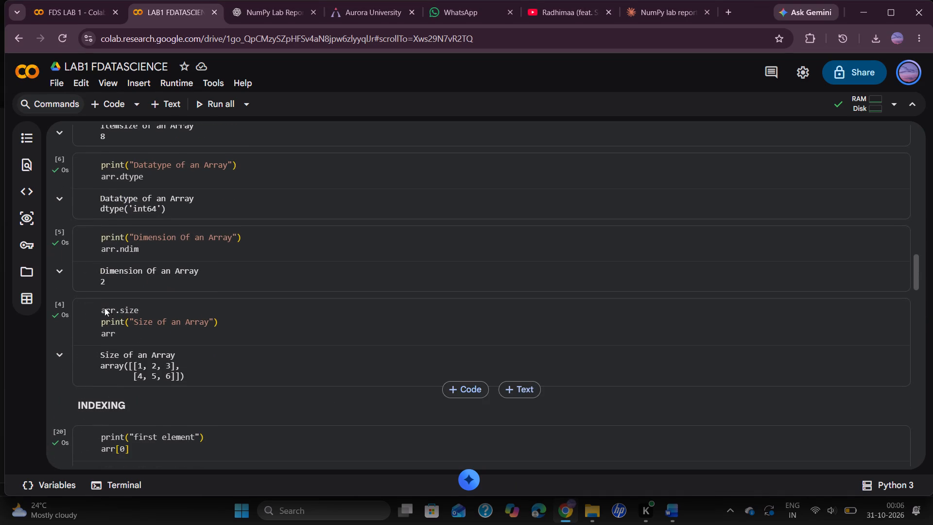
pyautogui.moveTo(52, 298); pyautogui.dragTo(599, 379)
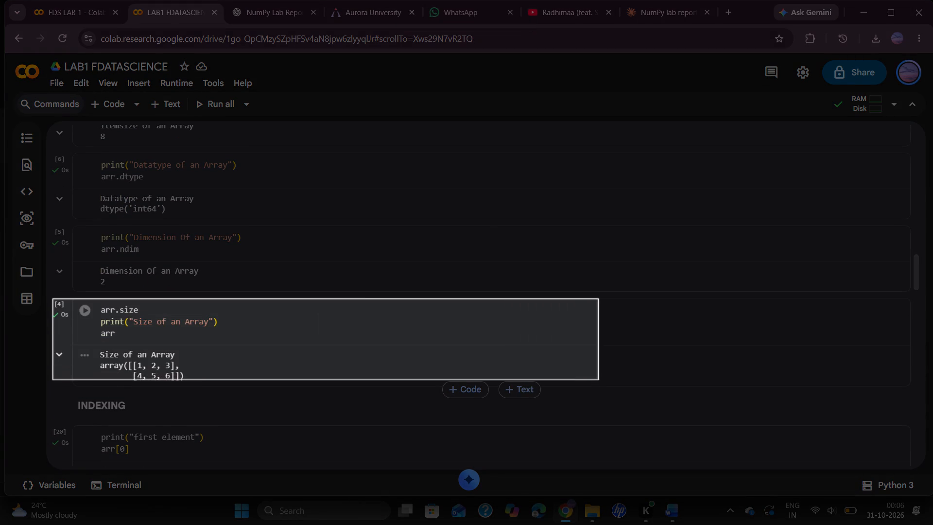
pyautogui.moveTo(599, 379); pyautogui.dragTo(643, 387)
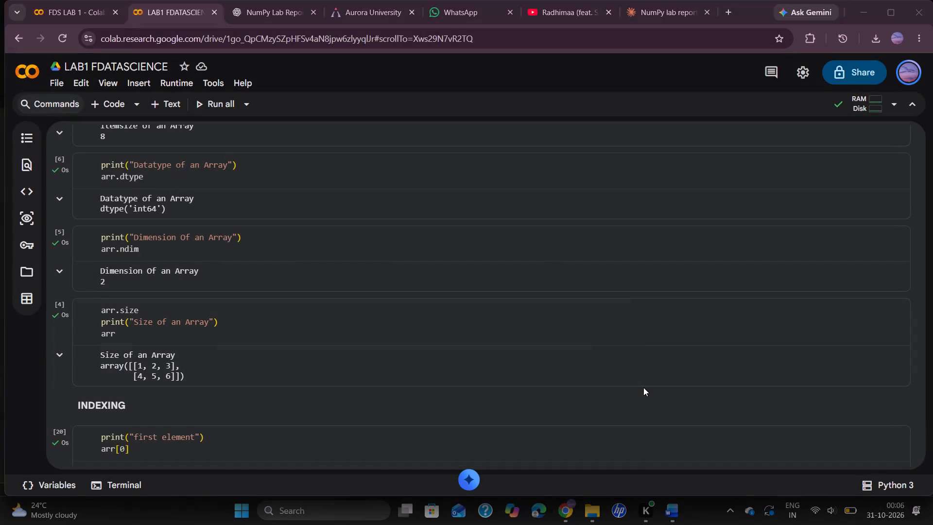
pyautogui.click(732, 455)
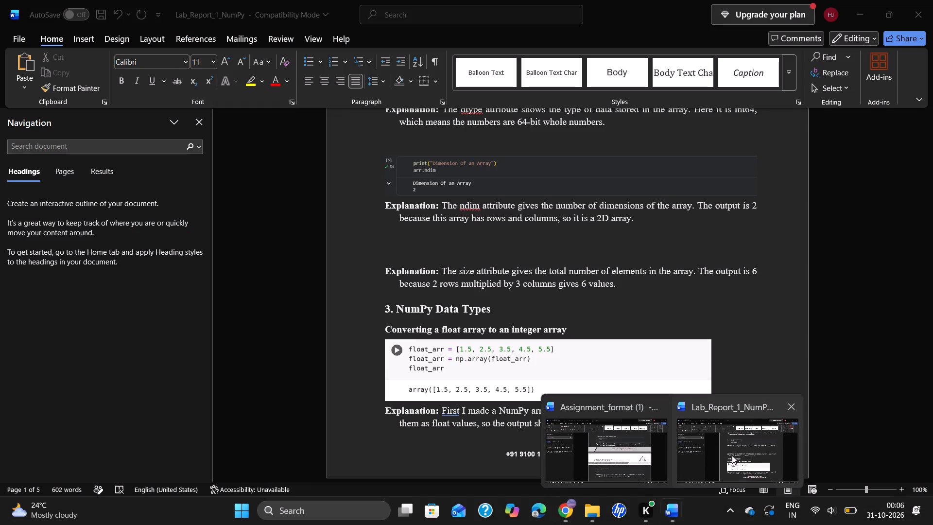
pyautogui.hotkey('ctrl', 'v')
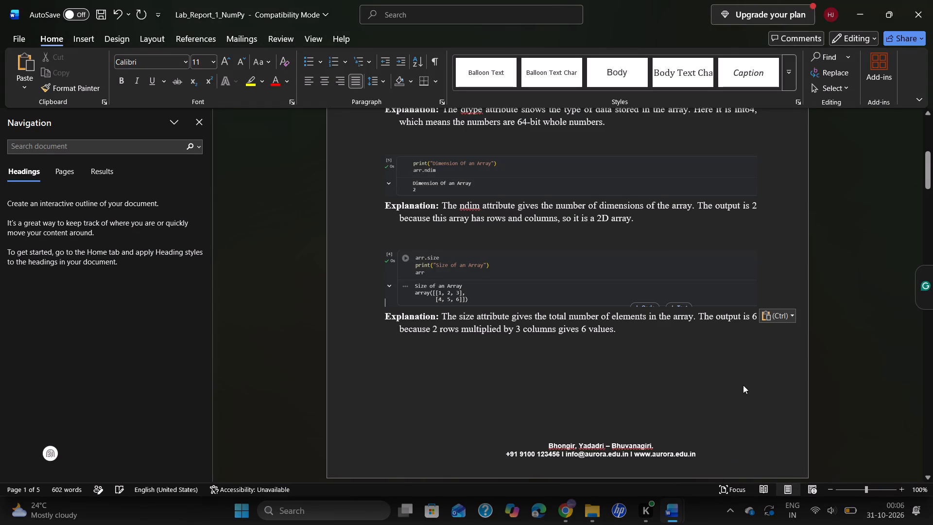
pyautogui.scroll(-3, 743, 385)
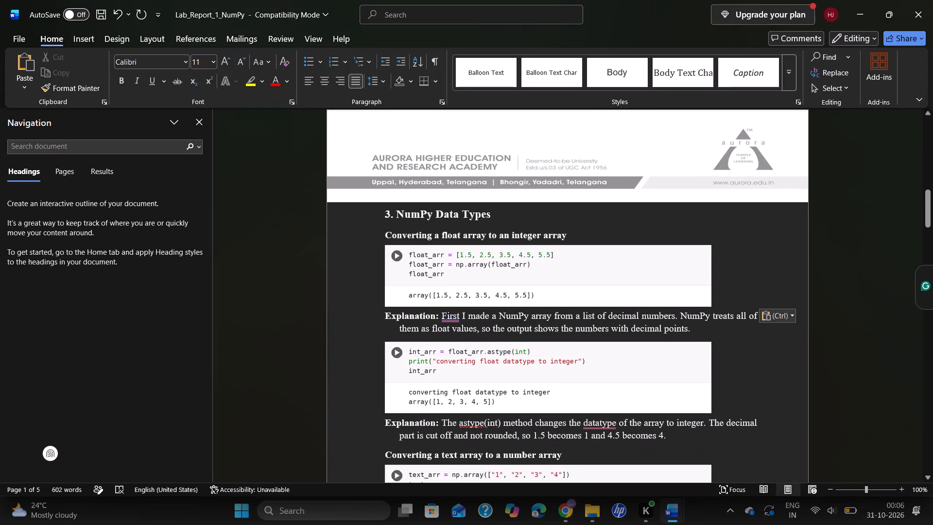
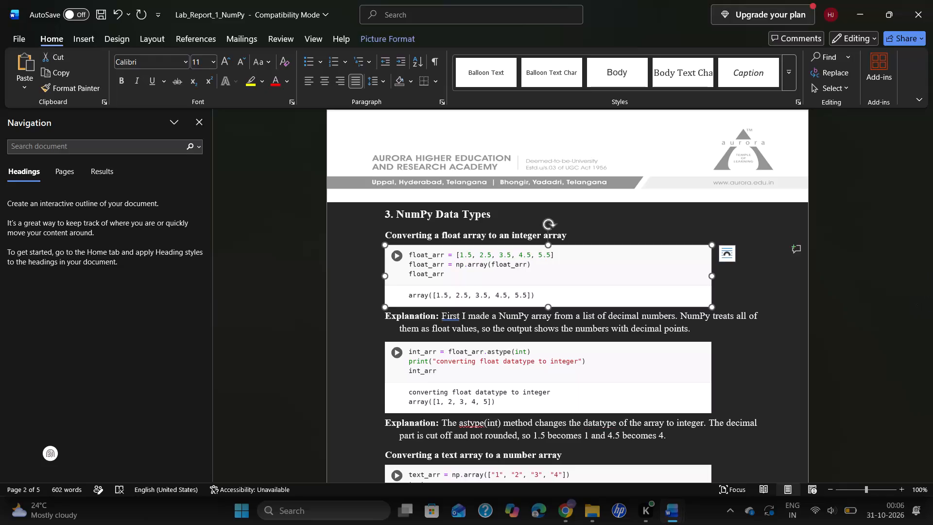
# Replace the float_arr code image under the float-to-integer heading in Lab_Report_1_NumPy with a screenshot of the Colab float_arr cell and output.
pyautogui.press('BackSpace')
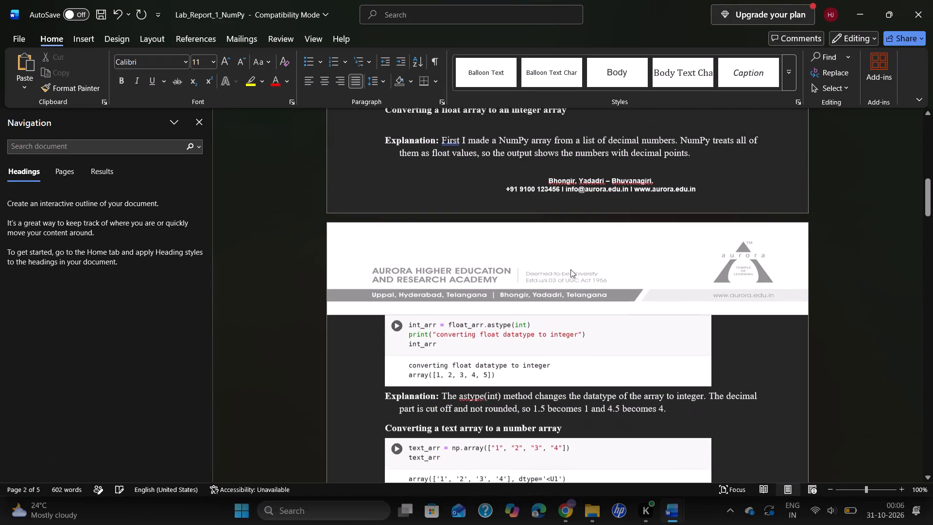
pyautogui.scroll(1, 571, 315)
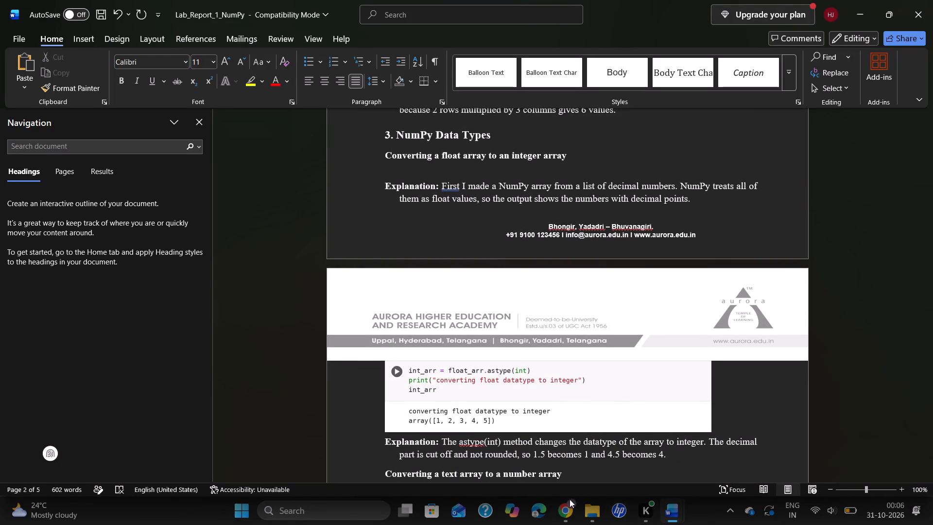
pyautogui.click(566, 508)
pyautogui.scroll(-2, 498, 362)
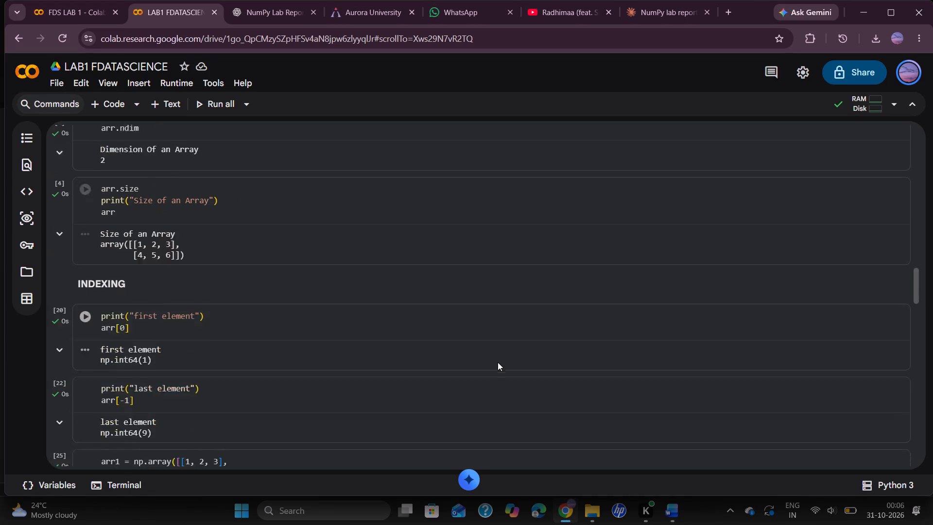
pyautogui.scroll(3, 498, 362)
pyautogui.scroll(-3, 498, 362)
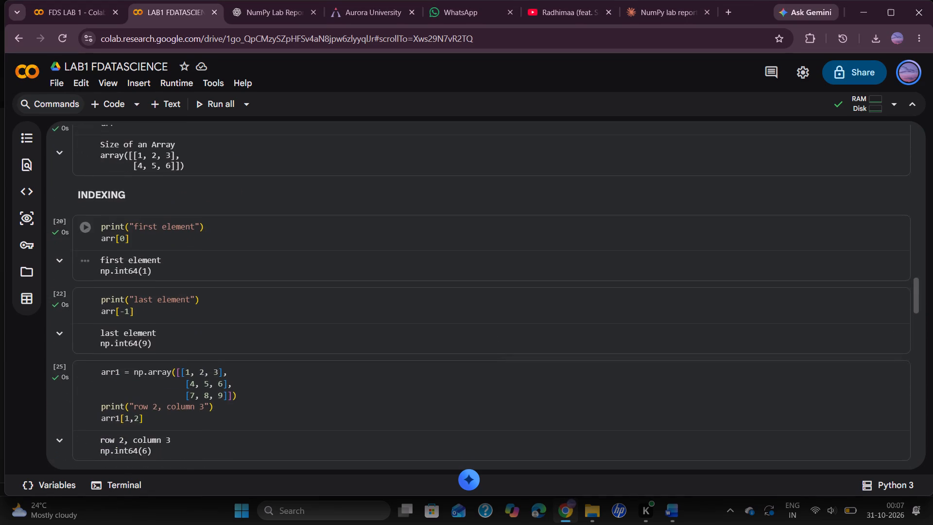
pyautogui.scroll(-2, 498, 362)
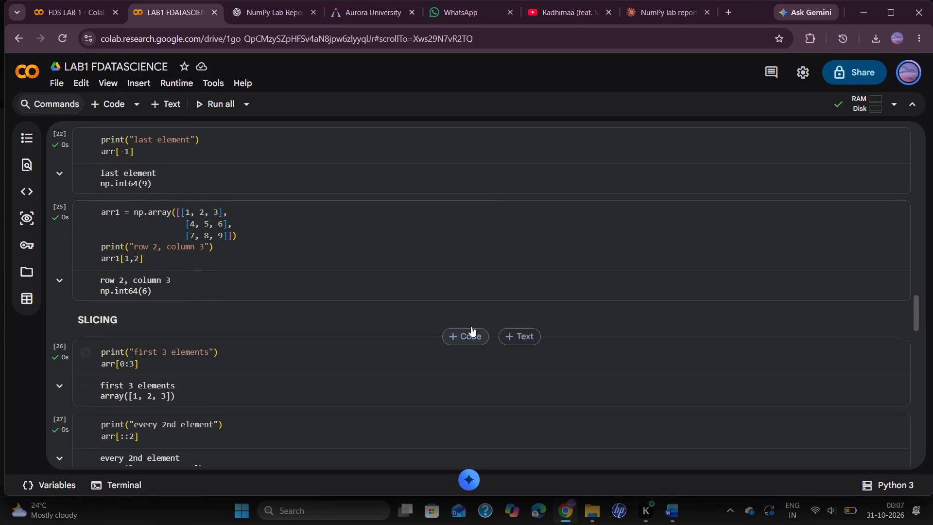
pyautogui.scroll(2, 471, 326)
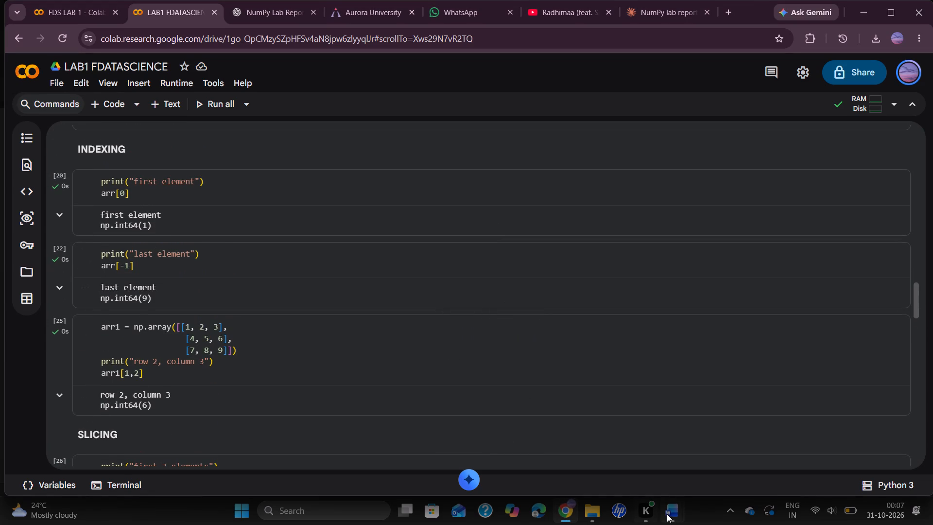
pyautogui.click(709, 446)
pyautogui.scroll(-1, 711, 393)
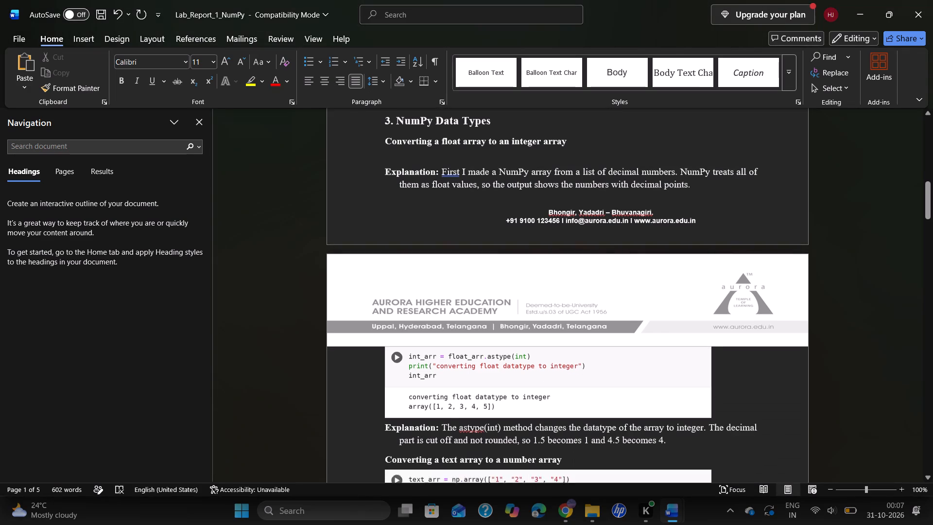
pyautogui.scroll(-2, 711, 393)
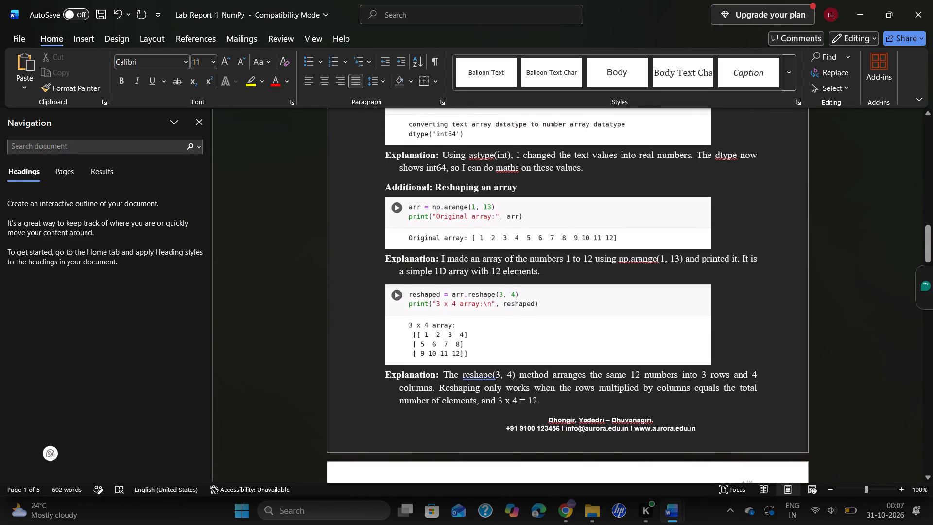
pyautogui.scroll(-4, 711, 393)
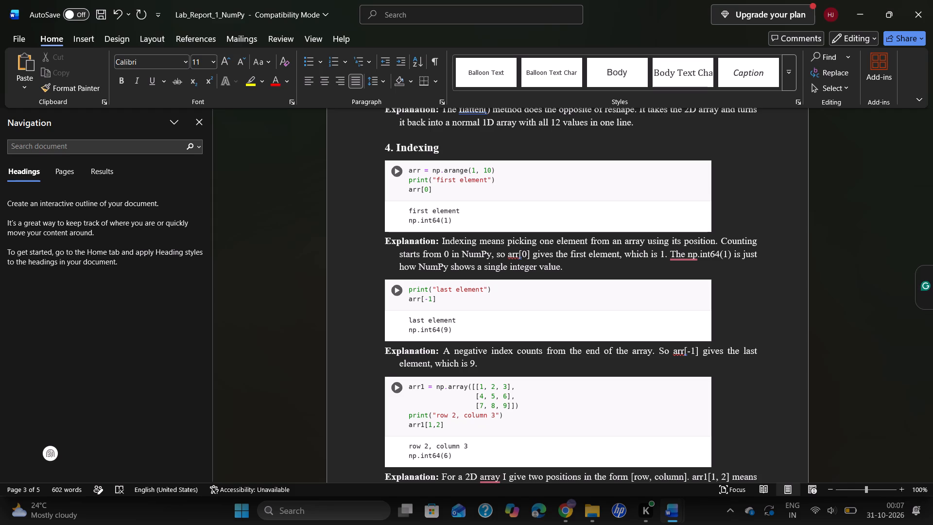
pyautogui.click(573, 518)
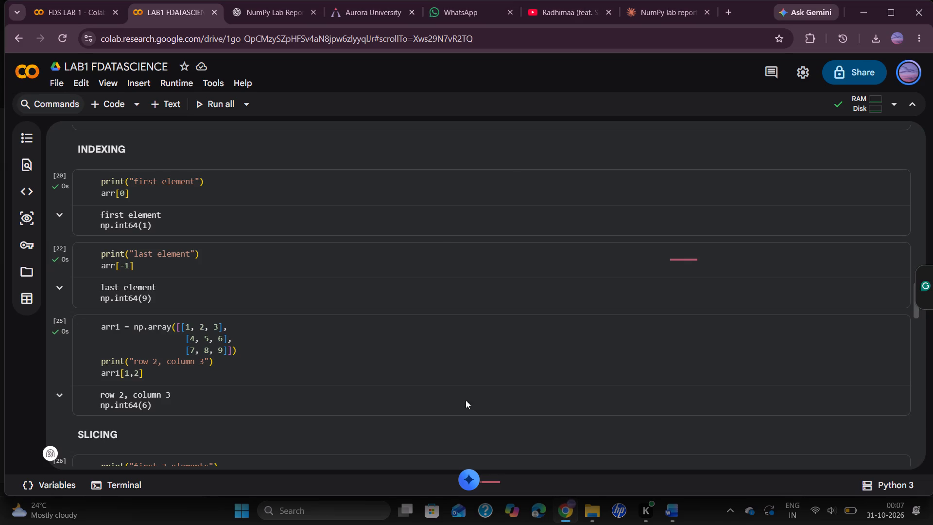
pyautogui.scroll(-5, 445, 376)
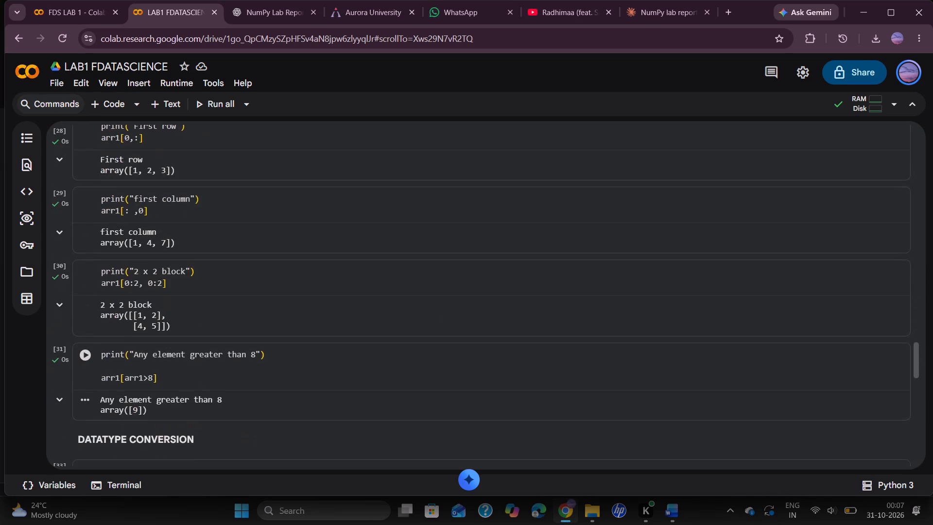
pyautogui.scroll(-2, 445, 376)
pyautogui.scroll(6, 445, 376)
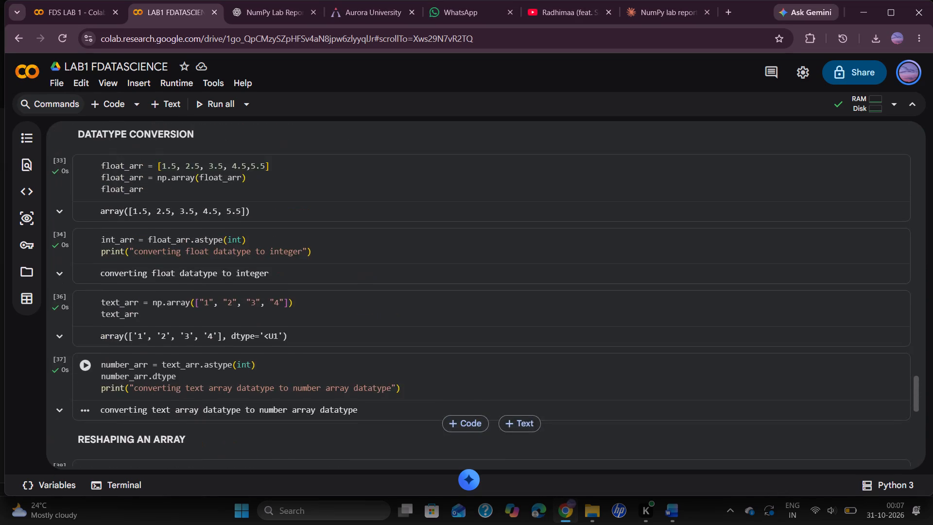
pyautogui.scroll(1, 445, 376)
pyautogui.press('Print')
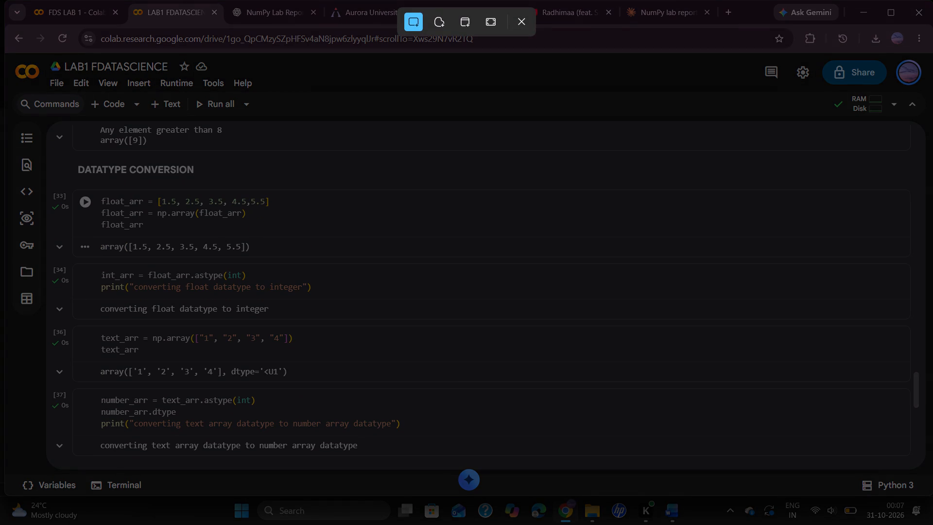
pyautogui.moveTo(70, 191); pyautogui.dragTo(644, 255)
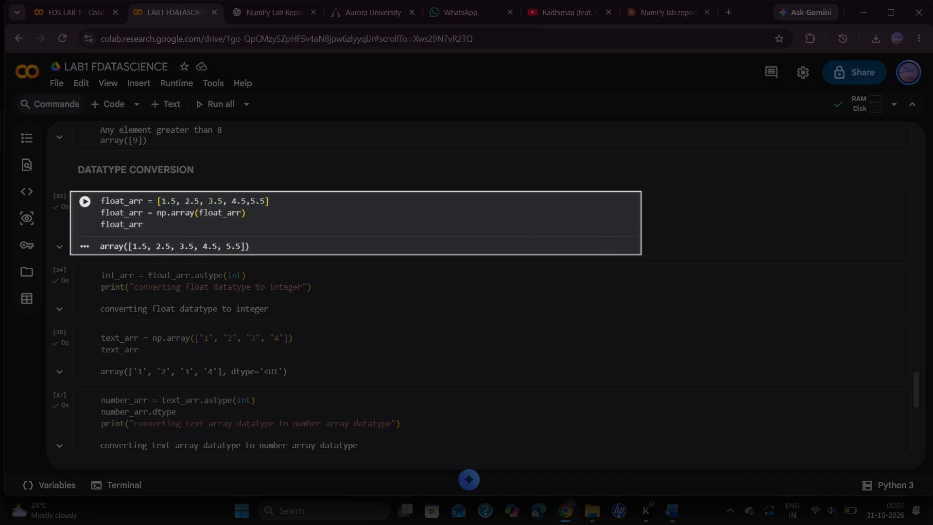
pyautogui.moveTo(644, 255); pyautogui.dragTo(660, 254)
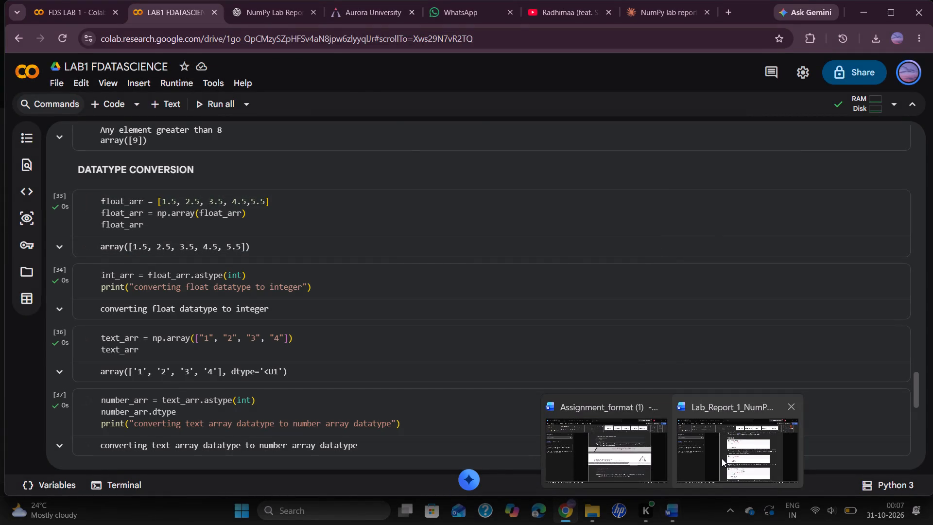
pyautogui.click(722, 458)
pyautogui.scroll(5, 611, 253)
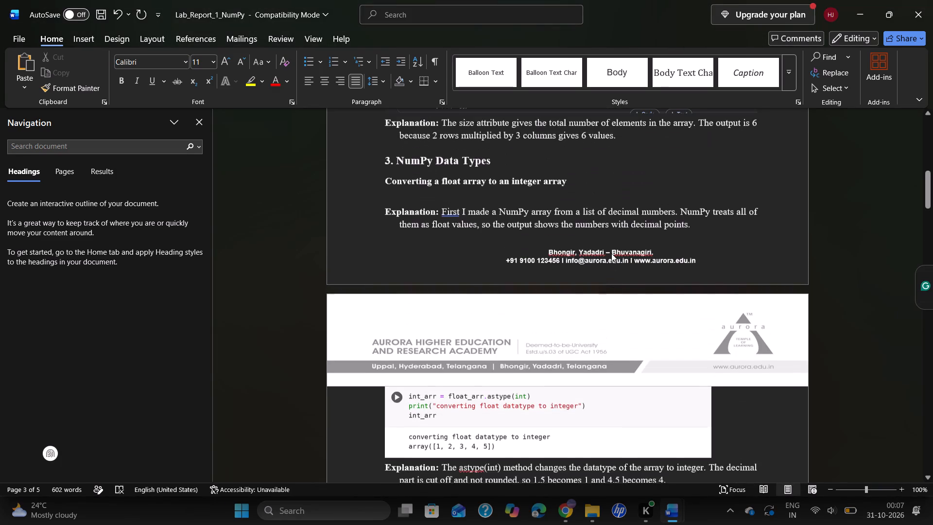
pyautogui.scroll(2, 611, 253)
pyautogui.scroll(-2, 611, 253)
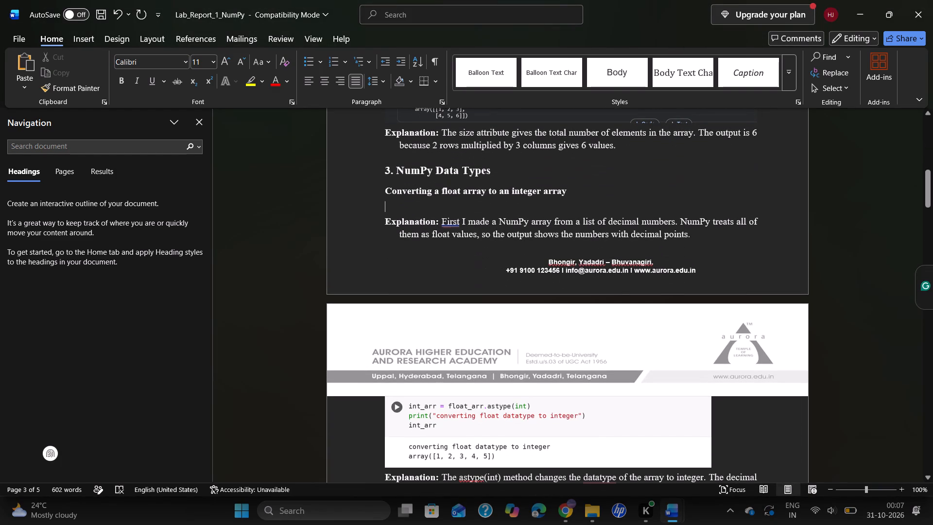
pyautogui.hotkey('ctrl', 'v')
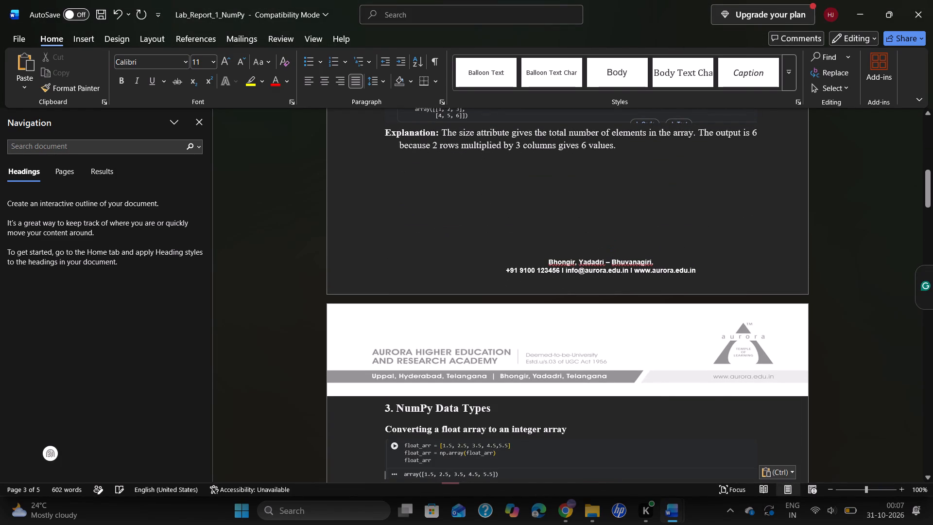
# Delete the int_arr code image from the NumPy Data Types section and add a blank line in its place.
pyautogui.scroll(-2, 611, 253)
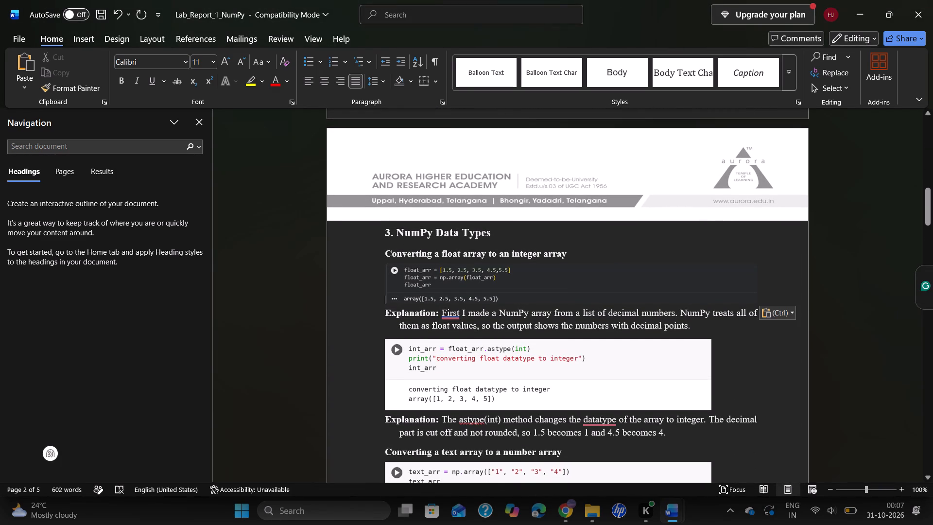
pyautogui.click(536, 352)
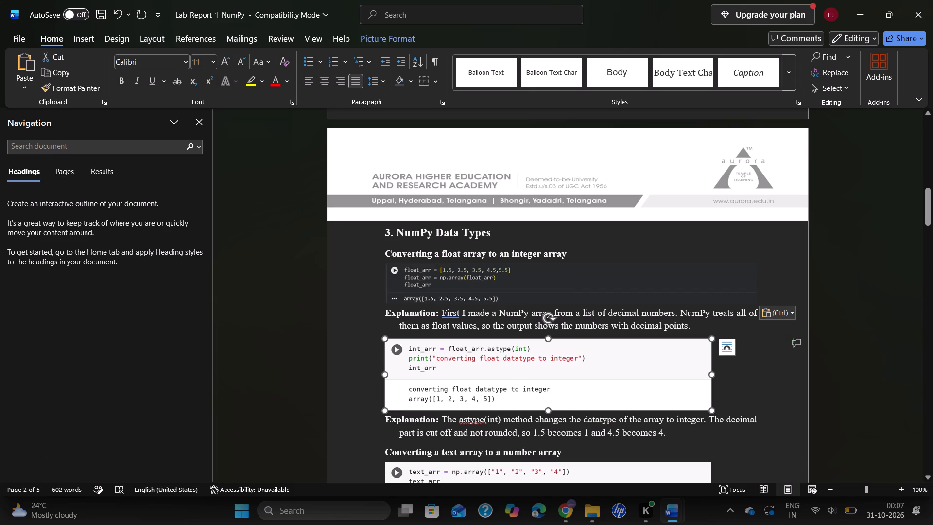
pyautogui.press('BackSpace')
pyautogui.press('Return')
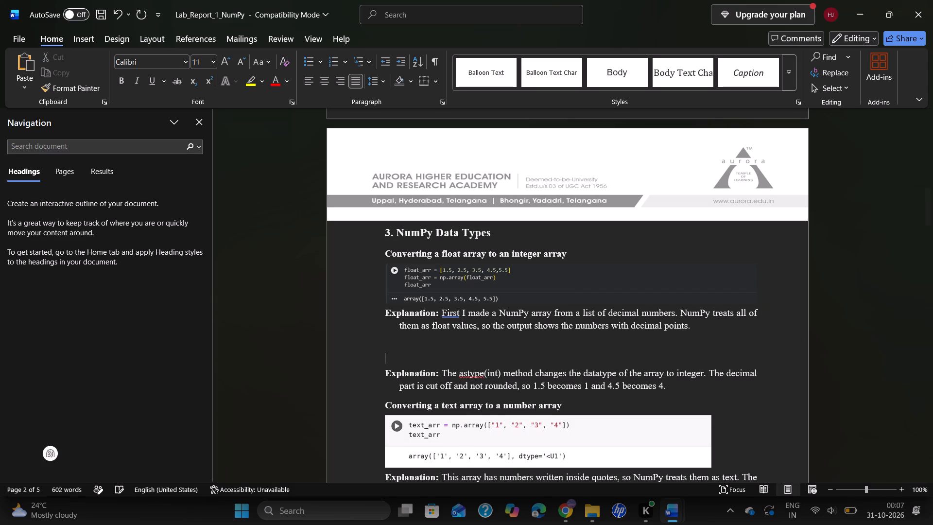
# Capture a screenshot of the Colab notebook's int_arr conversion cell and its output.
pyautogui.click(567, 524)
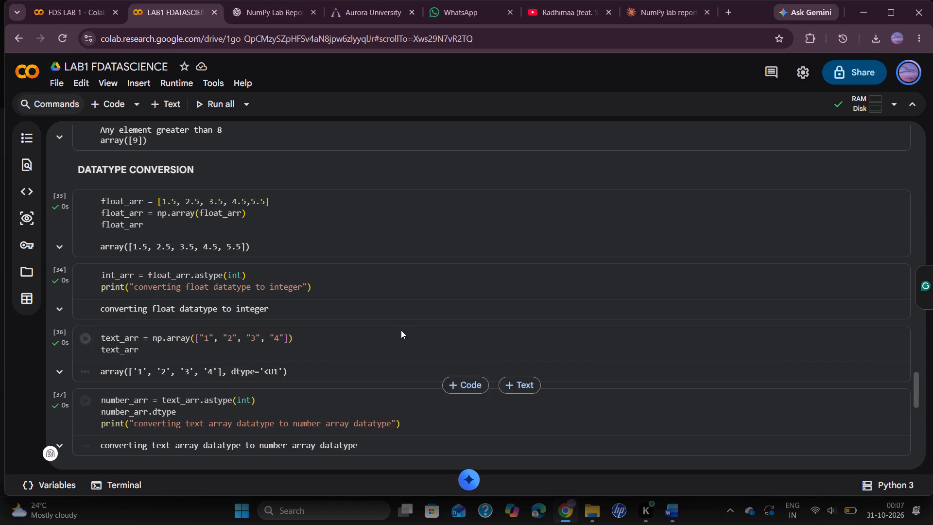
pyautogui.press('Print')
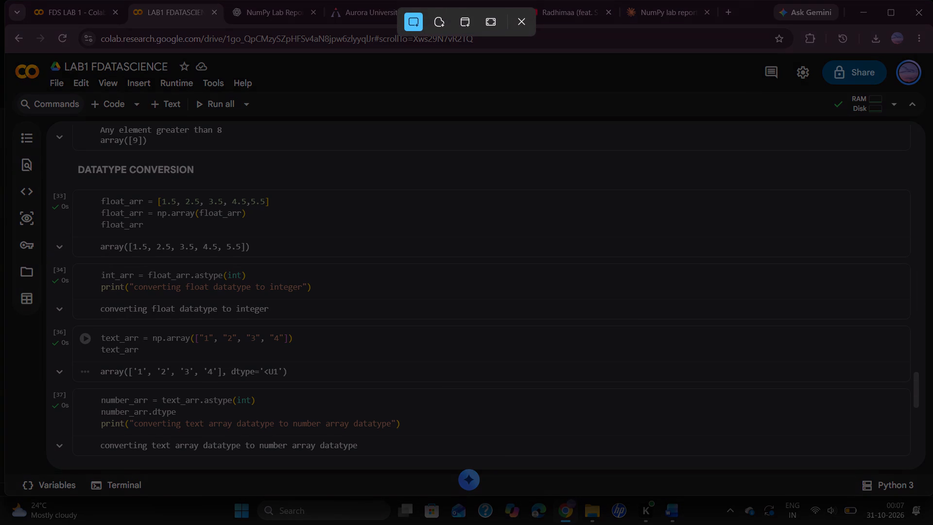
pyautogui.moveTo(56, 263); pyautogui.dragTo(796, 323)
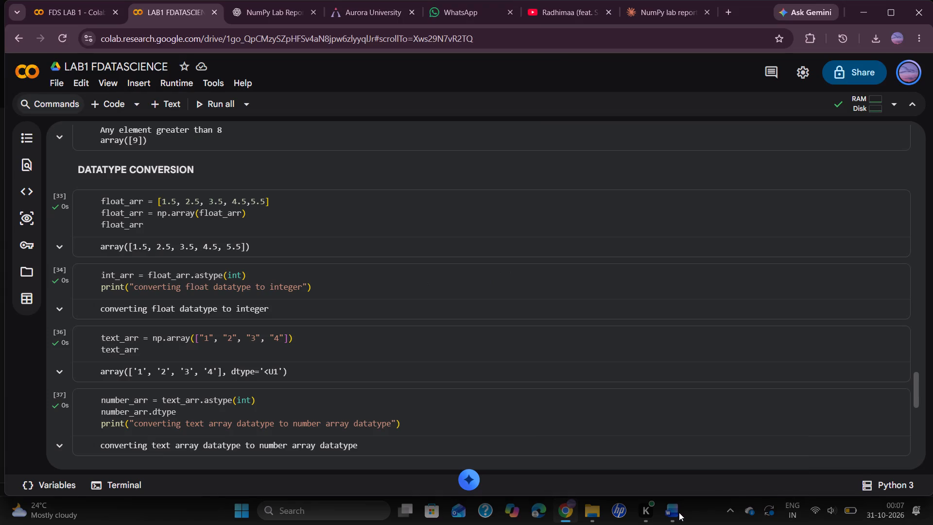
# Add the line int_arr at the end of the Colab float-to-integer conversion cell and run the cell.
pyautogui.click(334, 291)
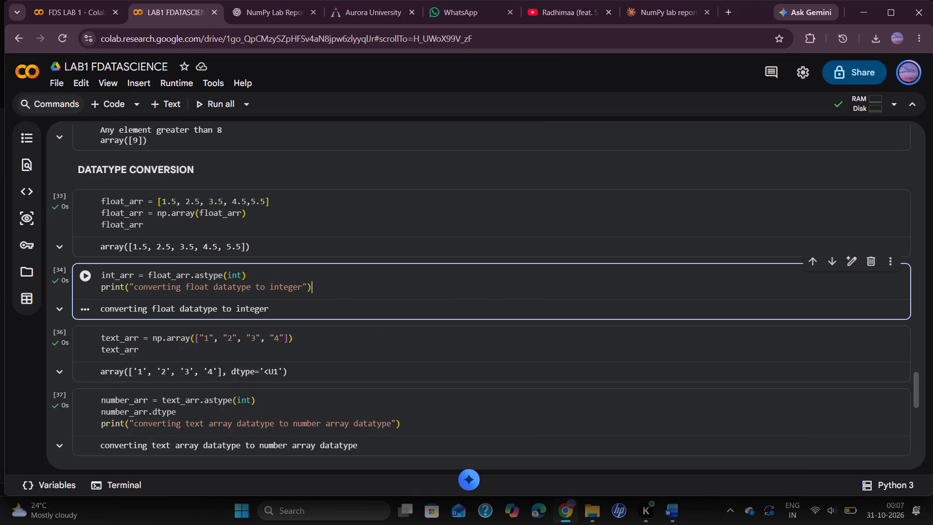
pyautogui.press('Return')
pyautogui.write('int_arr')
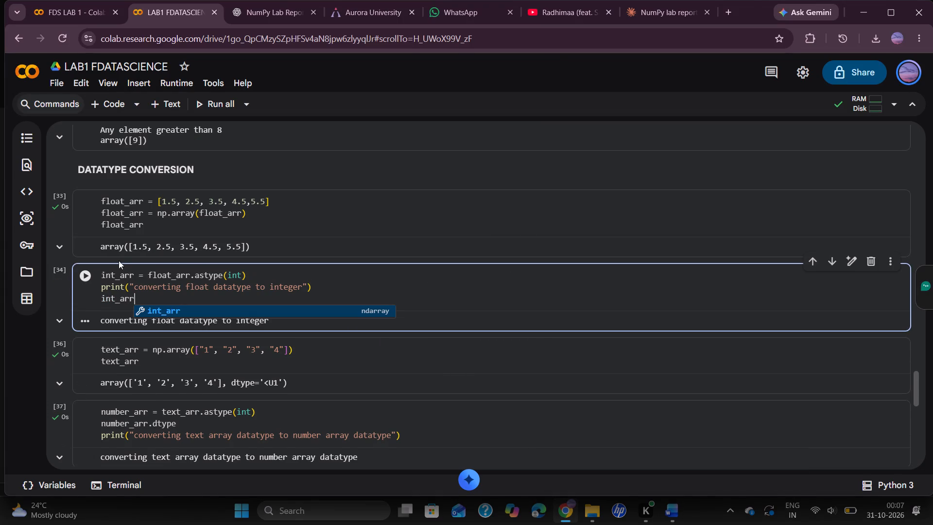
pyautogui.click(87, 270)
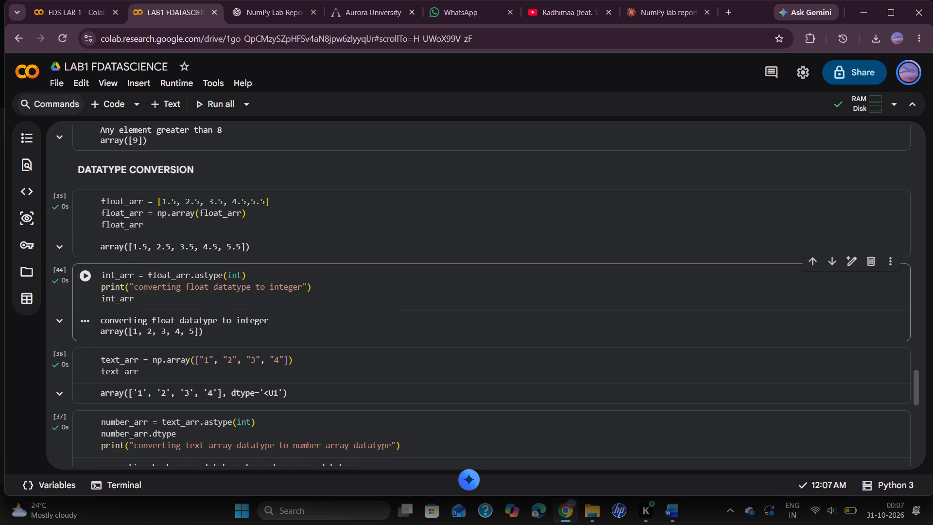
# Capture the Colab int_arr cell with its output and paste it above the astype(int) explanation in Lab_Report_1_NumPy.
pyautogui.press('Print')
pyautogui.moveTo(73, 265); pyautogui.dragTo(579, 343)
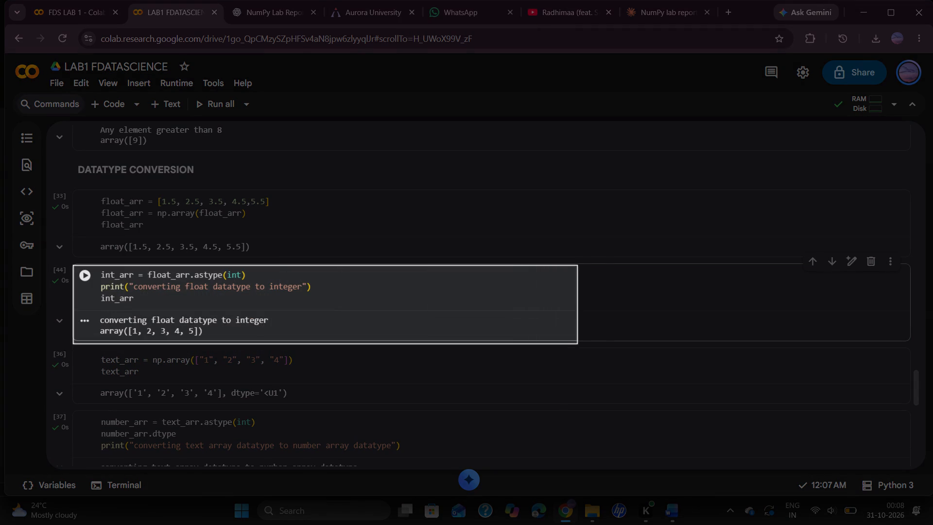
pyautogui.moveTo(579, 343); pyautogui.dragTo(605, 342)
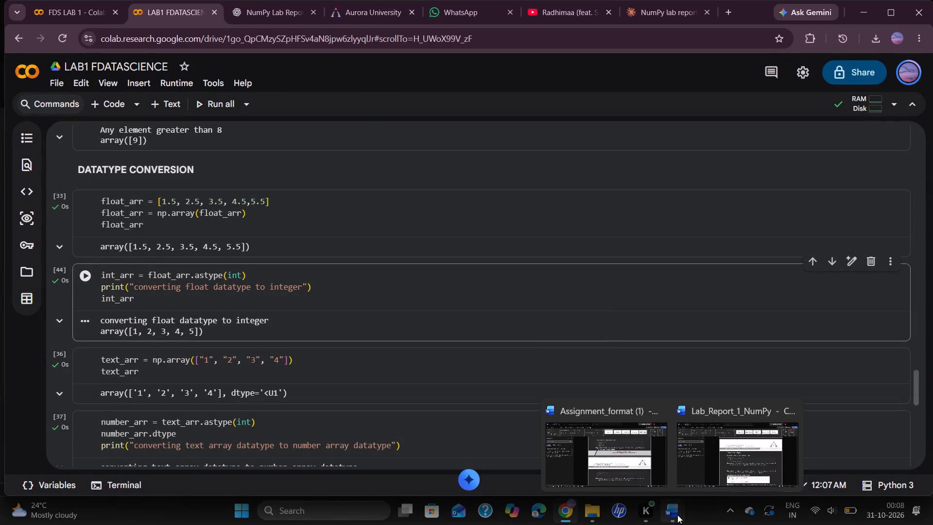
pyautogui.click(712, 466)
pyautogui.hotkey('ctrl', 'v')
# Add a blank line above the heading "Converting a text array to a number array".
pyautogui.scroll(-1, 712, 466)
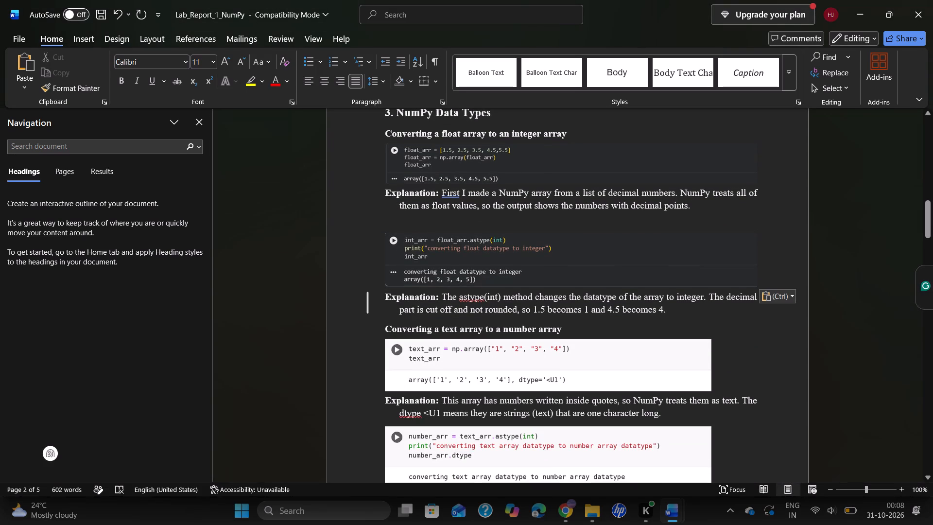
pyautogui.click(693, 308)
pyautogui.press('Return')
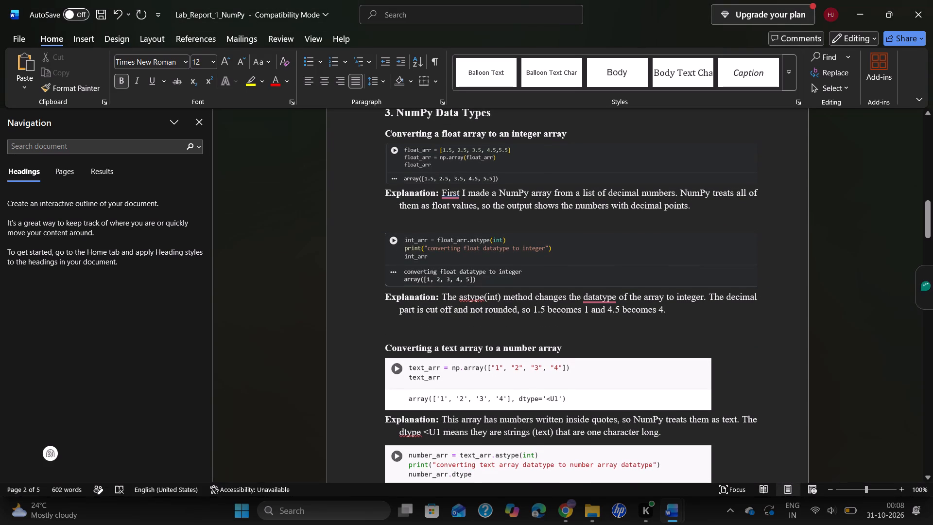
# Replace the recreated text_arr image under "Converting a text array to a number array" with a Colab screenshot of the text_arr cell and output.
pyautogui.click(589, 382)
pyautogui.press('BackSpace')
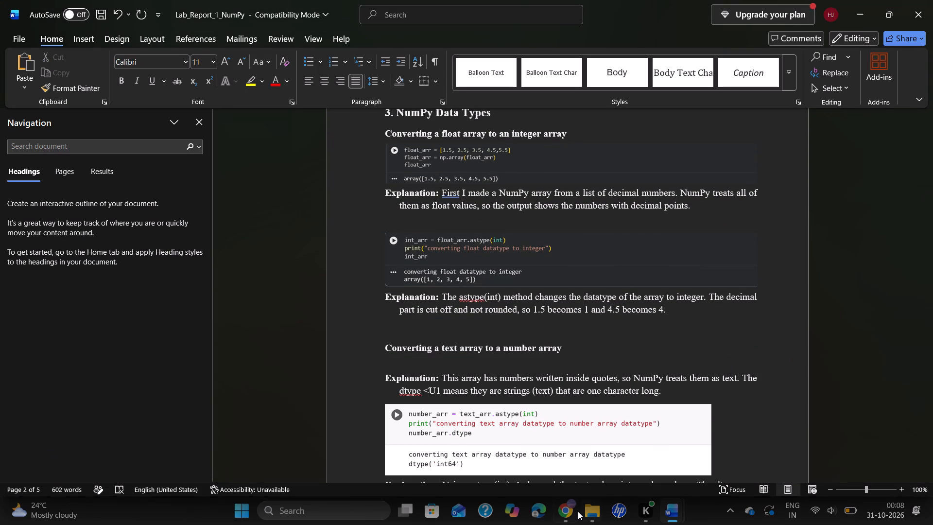
pyautogui.click(576, 510)
pyautogui.scroll(-1, 253, 346)
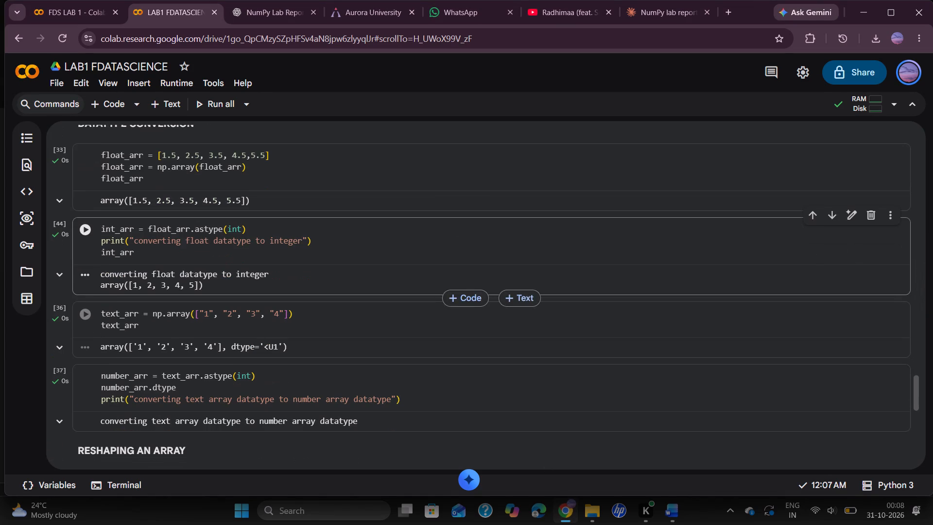
pyautogui.press('Print')
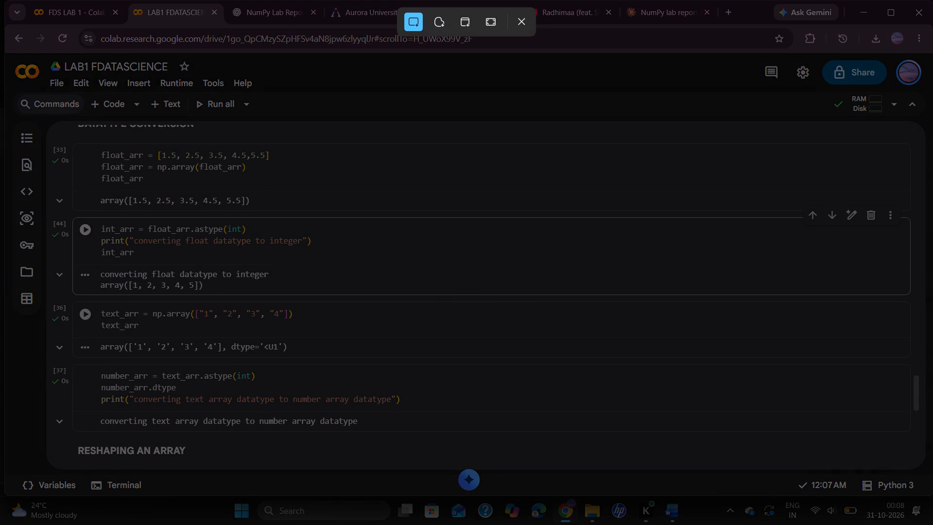
pyautogui.moveTo(73, 305); pyautogui.dragTo(538, 362)
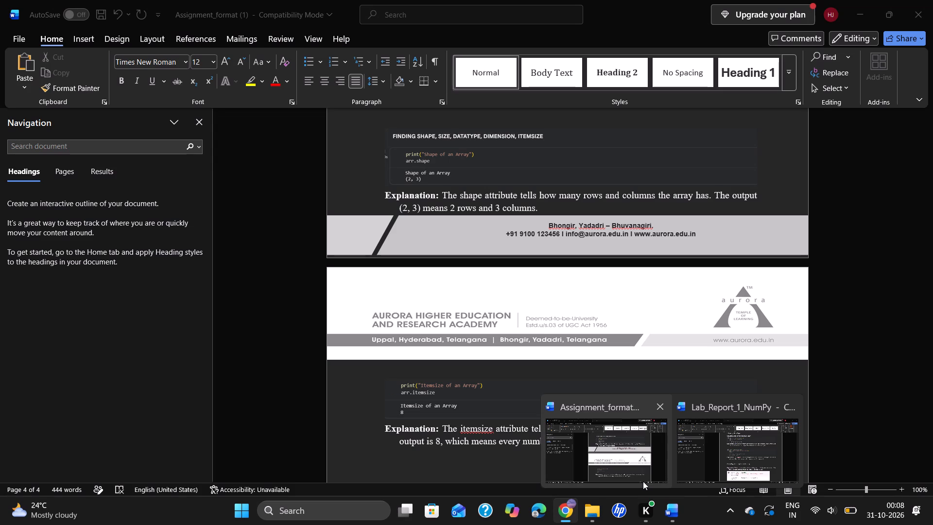
pyautogui.click(701, 453)
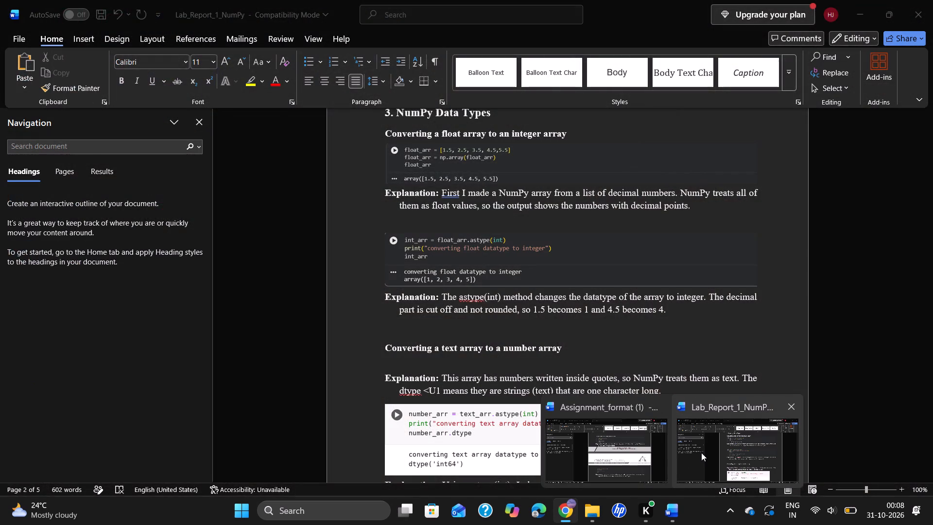
pyautogui.hotkey('ctrl', 'v')
# Delete the recreated number_arr code image above the second explanation in the text-to-number section.
pyautogui.scroll(-1, 701, 453)
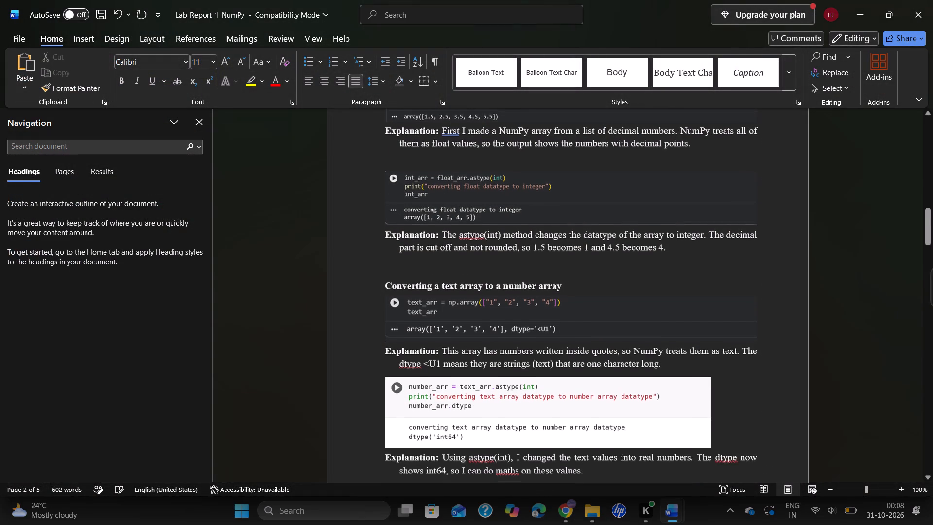
pyautogui.click(603, 430)
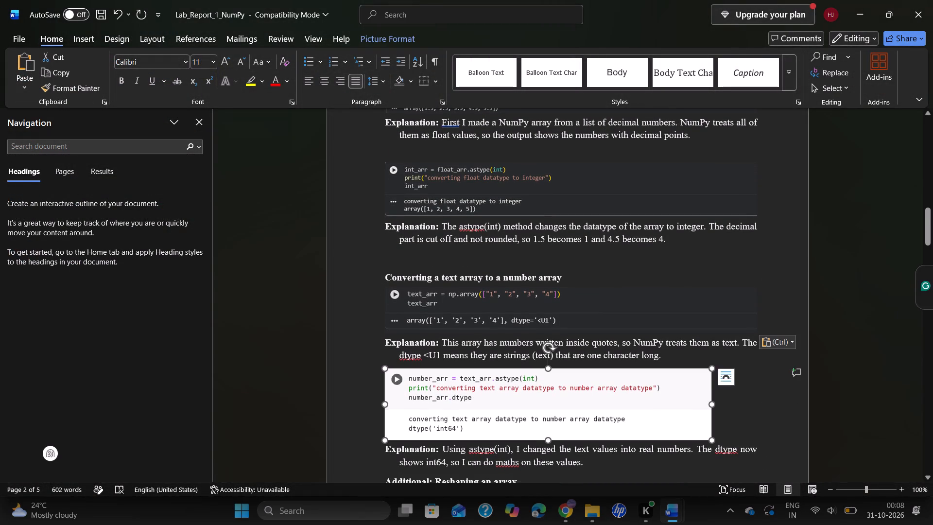
pyautogui.press('BackSpace')
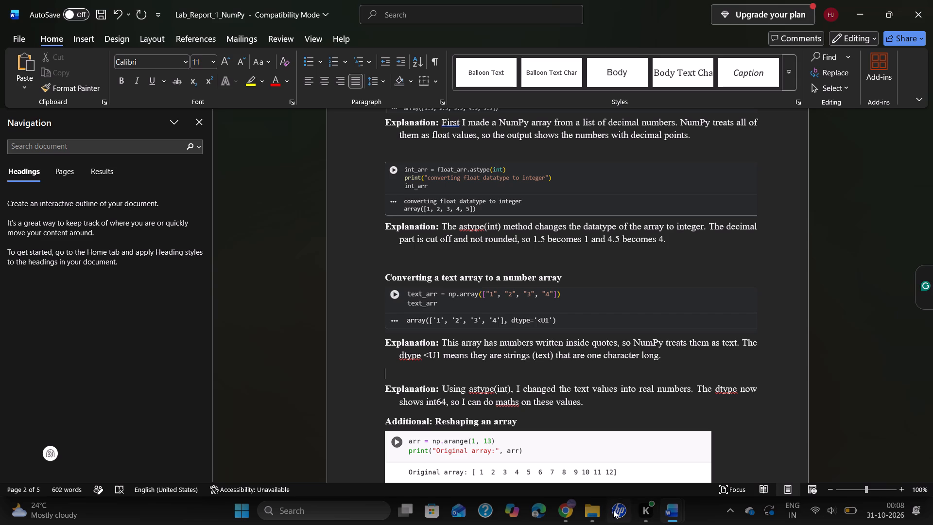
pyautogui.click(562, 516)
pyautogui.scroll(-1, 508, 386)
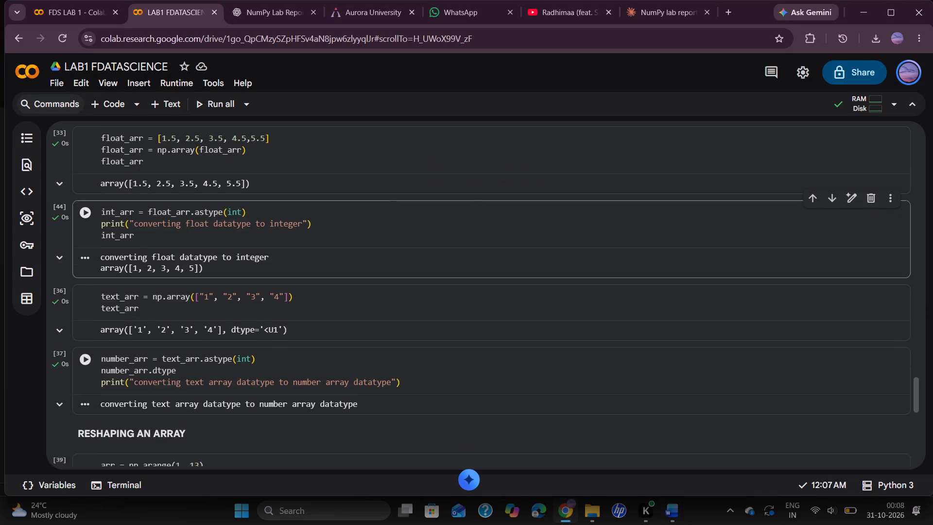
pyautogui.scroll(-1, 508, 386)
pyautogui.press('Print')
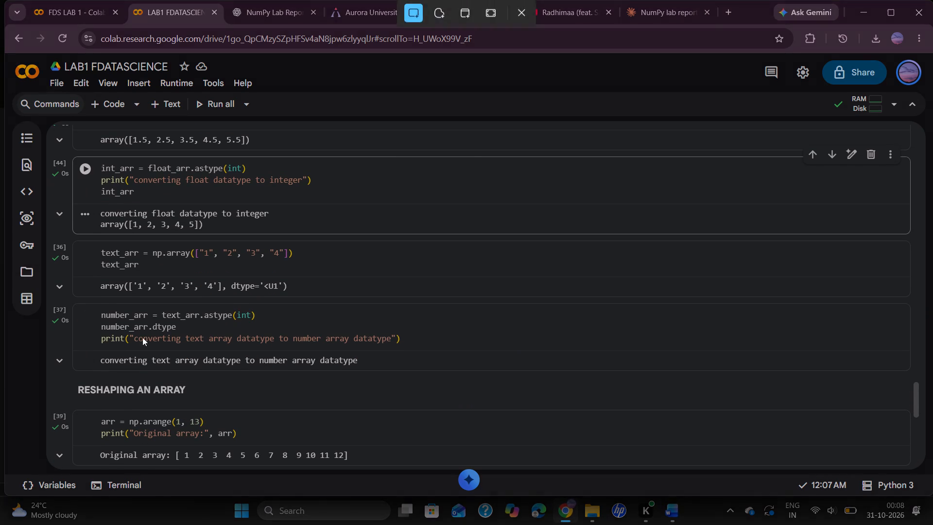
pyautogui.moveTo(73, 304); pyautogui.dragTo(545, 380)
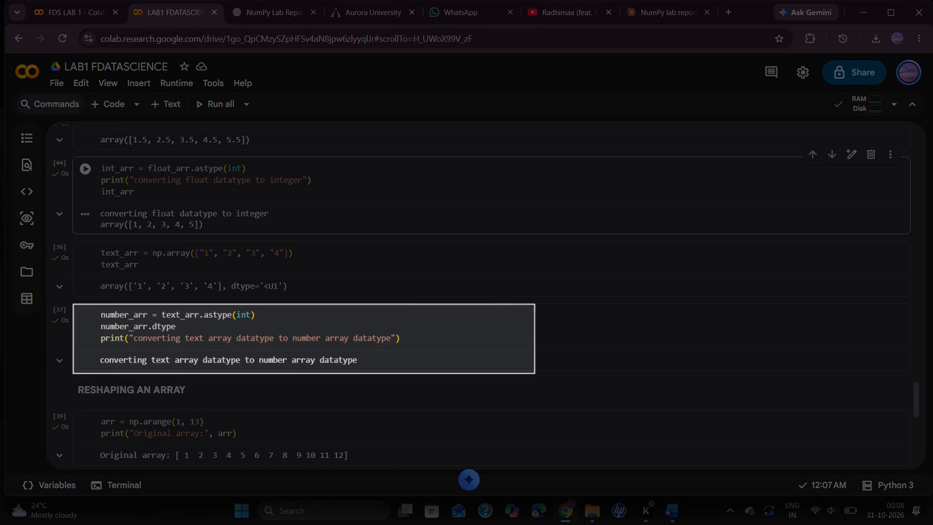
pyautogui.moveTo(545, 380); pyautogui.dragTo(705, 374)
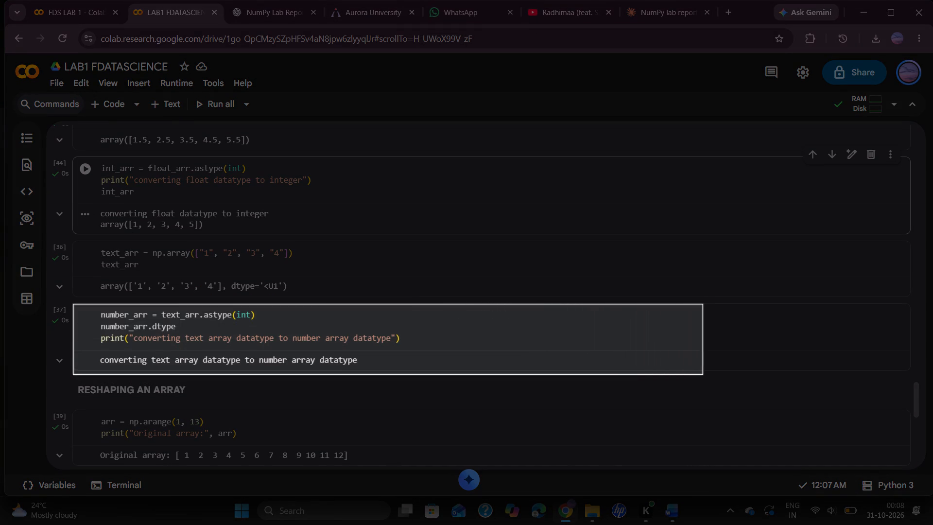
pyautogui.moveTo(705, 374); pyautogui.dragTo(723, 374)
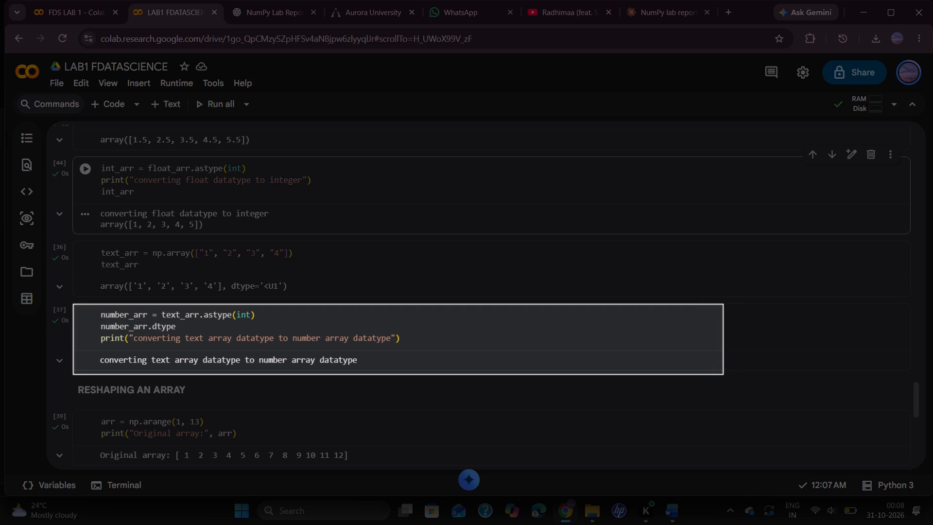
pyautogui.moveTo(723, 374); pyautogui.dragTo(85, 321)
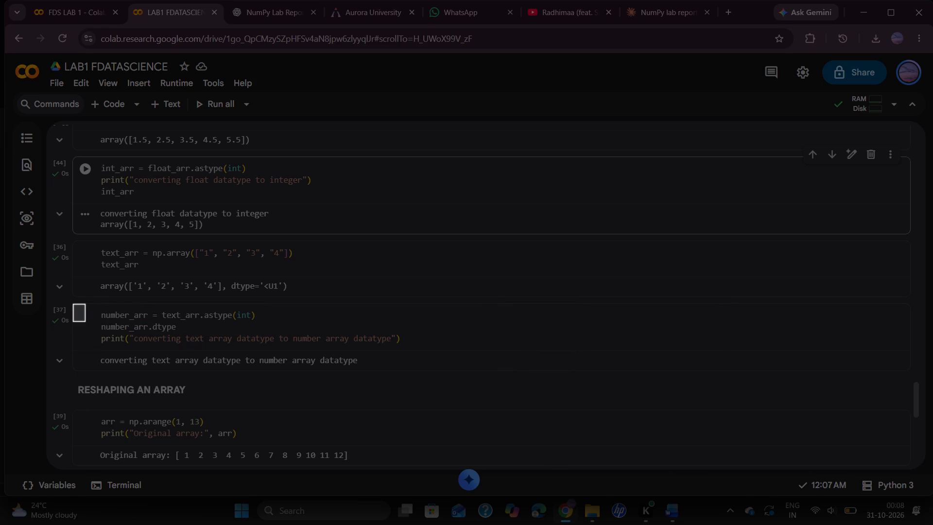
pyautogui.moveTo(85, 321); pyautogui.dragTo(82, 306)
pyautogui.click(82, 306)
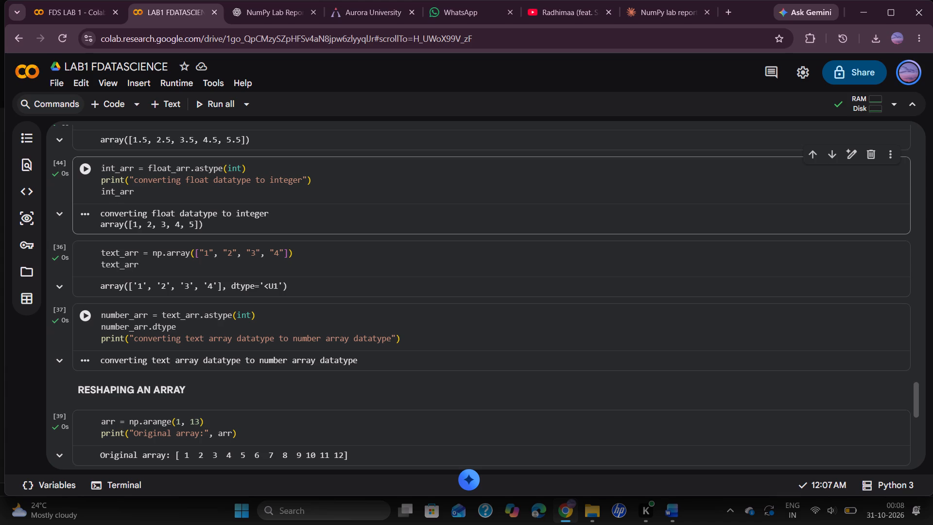
# In the Colab text-to-number conversion cell, move the line number_arr.dtype below the print statement.
pyautogui.moveTo(226, 331); pyautogui.dragTo(195, 334)
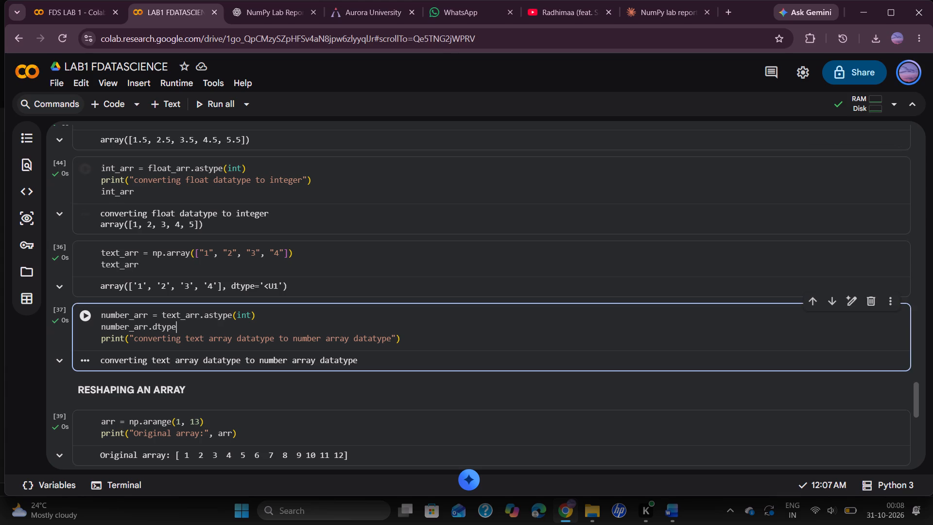
pyautogui.moveTo(195, 334); pyautogui.dragTo(99, 325)
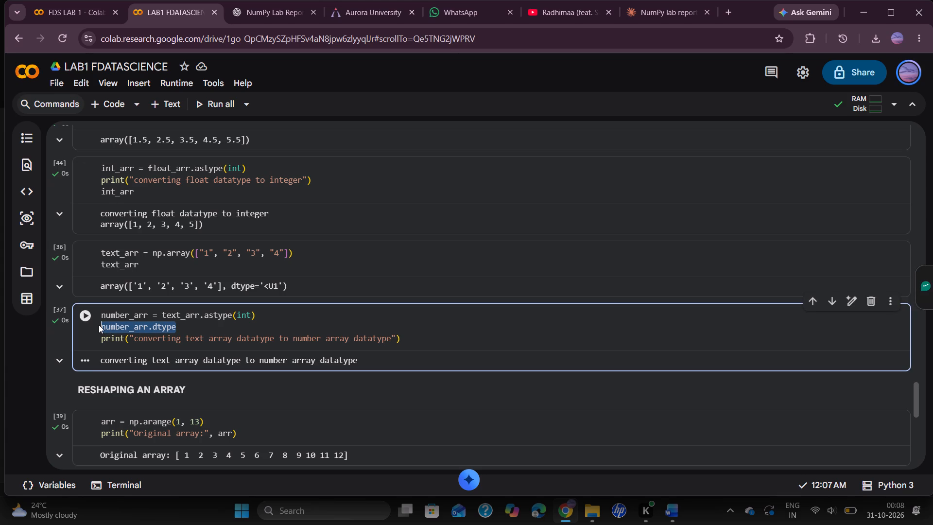
pyautogui.hotkey('ctrl', 'c')
pyautogui.press('BackSpace')
pyautogui.press('BackSpace')
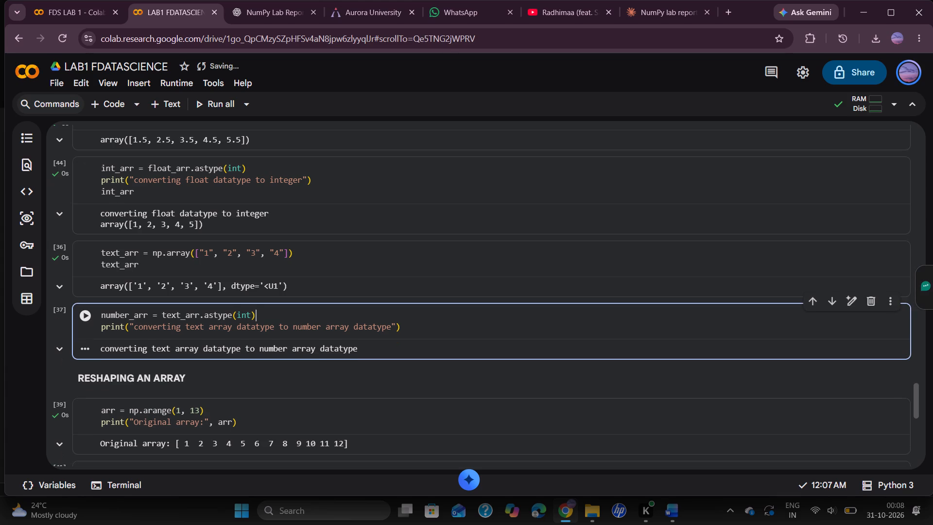
pyautogui.click(427, 326)
pyautogui.press('Return')
pyautogui.hotkey('ctrl', 'v')
pyautogui.press('Return')
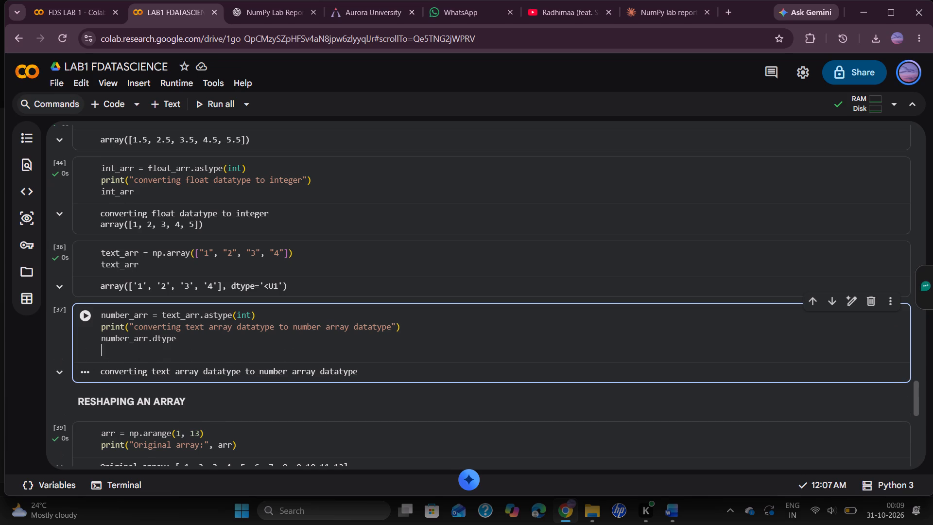
# Add the line number_arr at the end of the text-to-number conversion cell and run the cell.
pyautogui.write('number_arr')
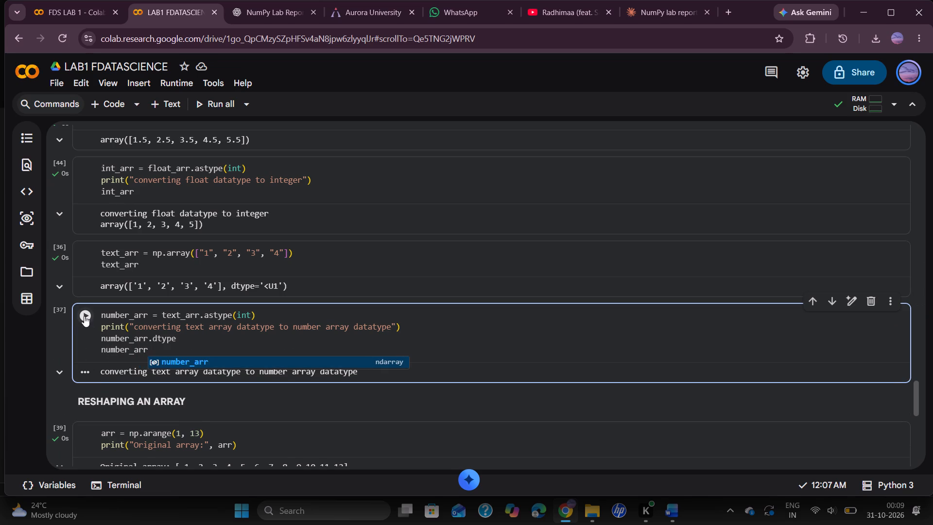
pyautogui.click(84, 315)
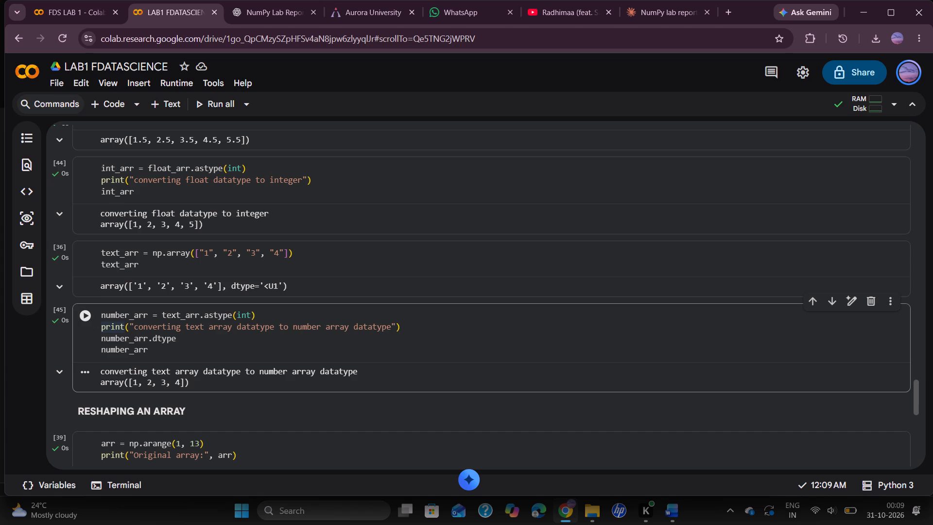
# Remove the line number_arr.dtype from the text-to-number conversion cell.
pyautogui.click(185, 337)
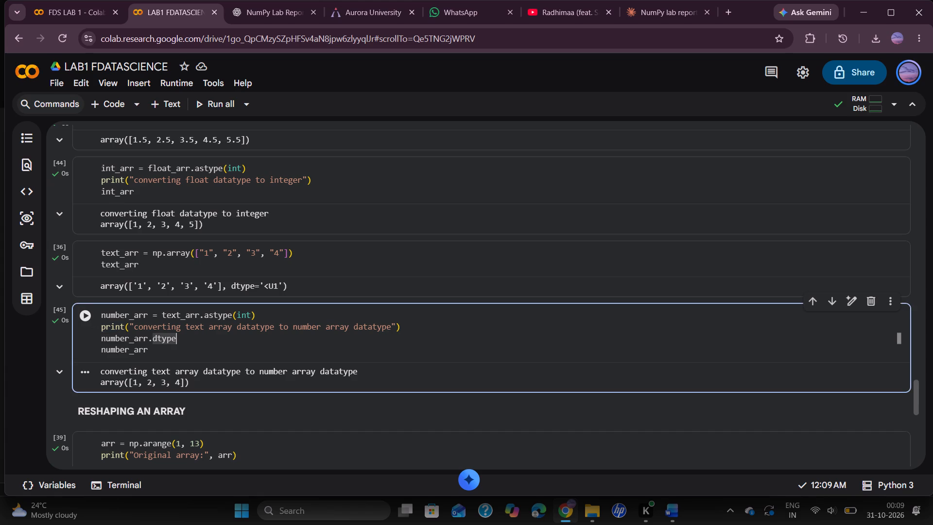
pyautogui.moveTo(185, 337); pyautogui.dragTo(98, 344)
pyautogui.press('BackSpace')
pyautogui.press('BackSpace')
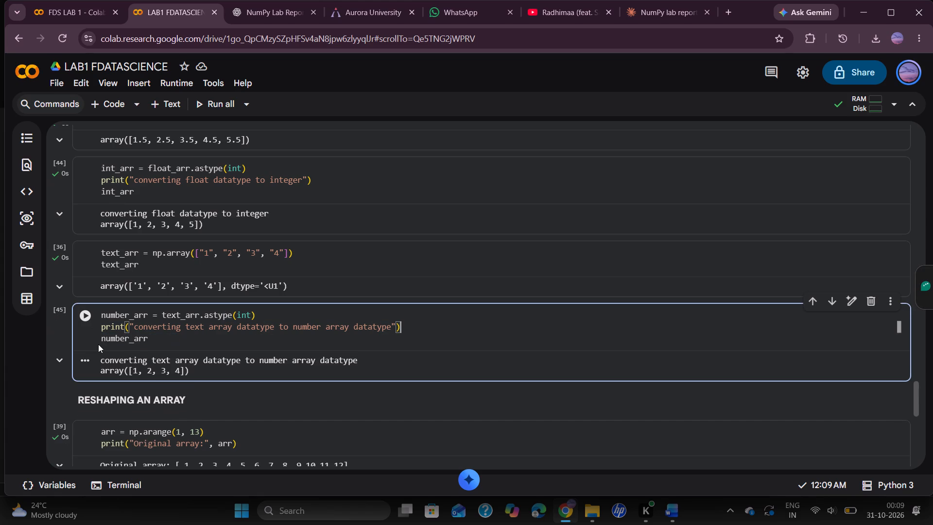
# Capture the Colab number_arr cell with its output and paste it above the "Using astype(int)" explanation in Lab_Report_1_NumPy.
pyautogui.press('Print')
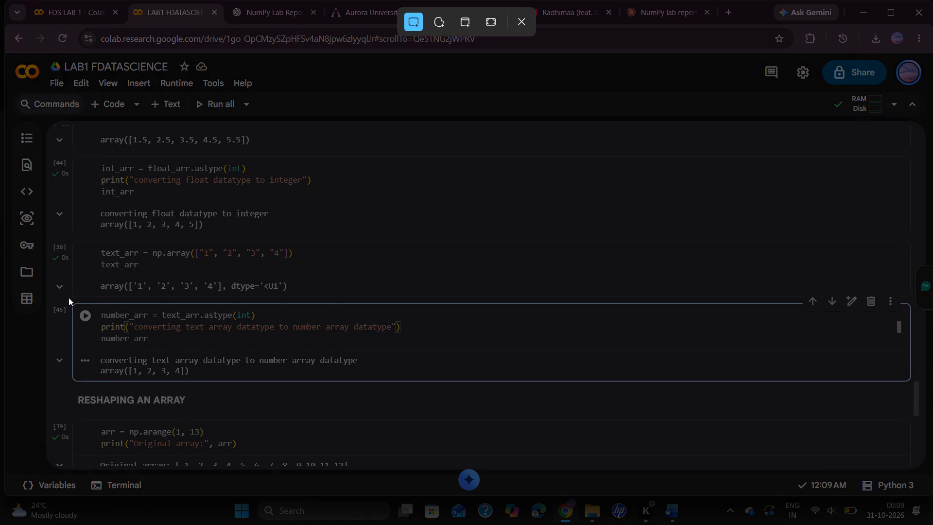
pyautogui.moveTo(71, 303); pyautogui.dragTo(516, 375)
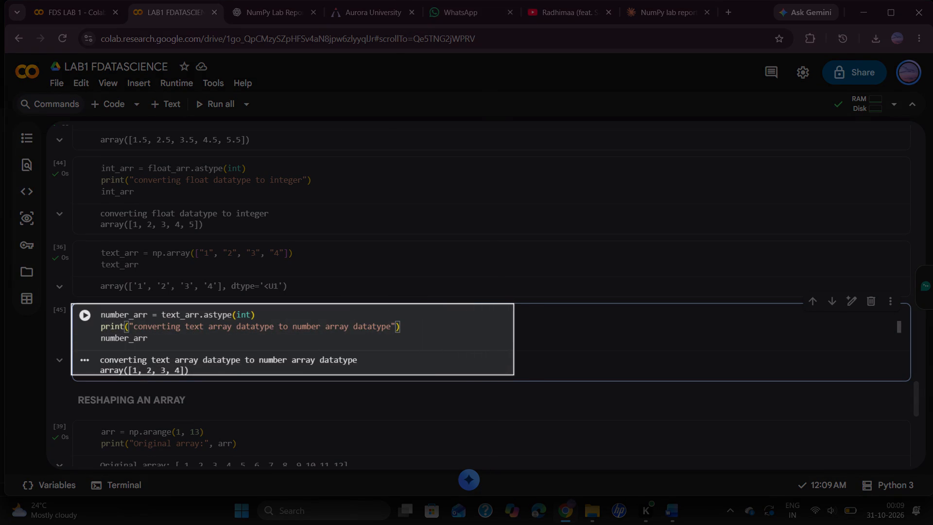
pyautogui.moveTo(516, 375); pyautogui.dragTo(641, 385)
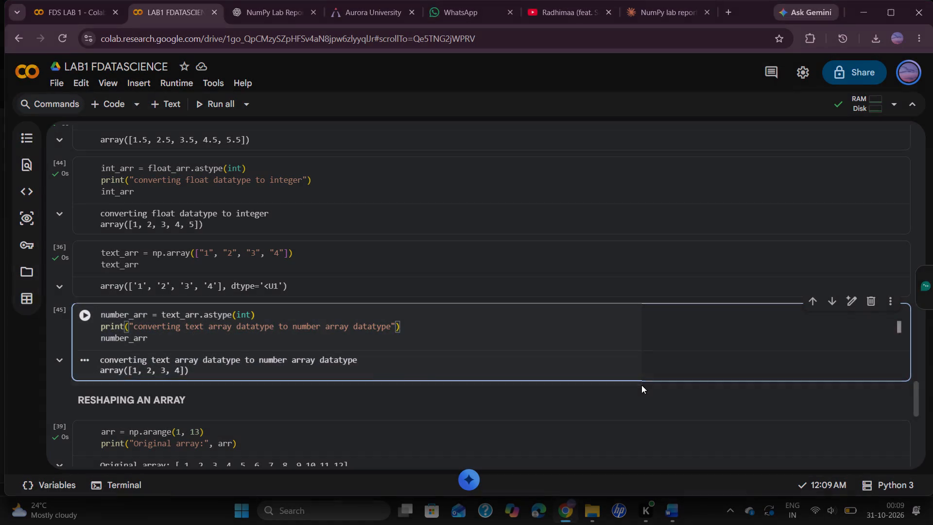
pyautogui.click(717, 442)
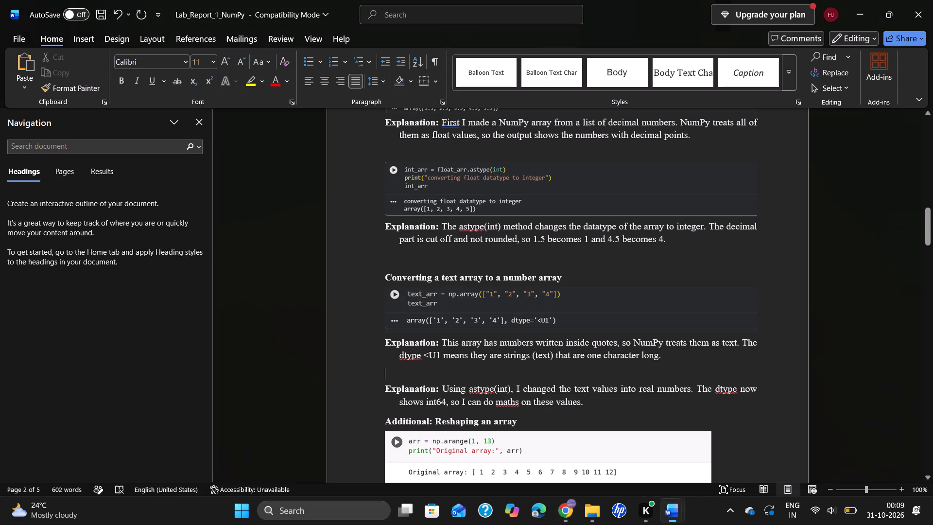
pyautogui.hotkey('ctrl', 'v')
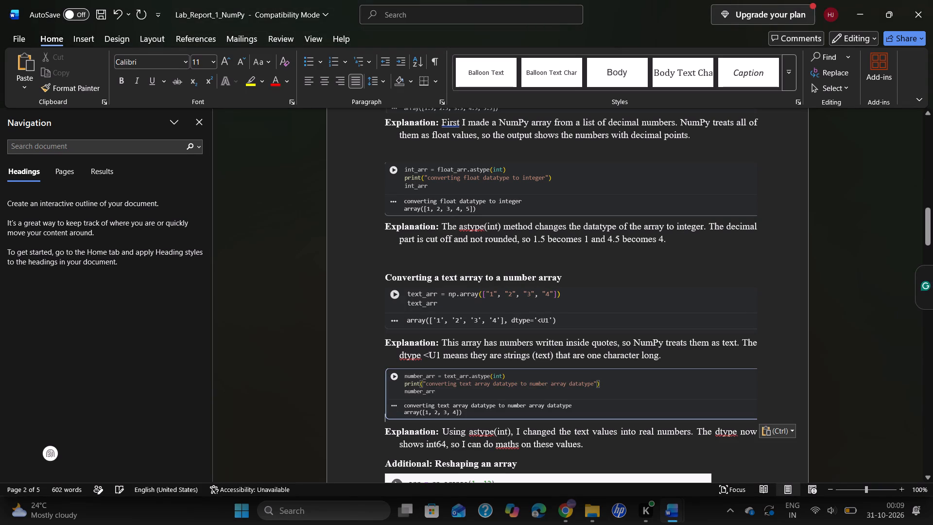
# Add a blank line between the dtype <U1 explanation and the number_arr screenshot.
pyautogui.click(692, 355)
pyautogui.press('Return')
# In the Colab notebook, add a code cell containing number_arr.dtype below the text-to-number conversion cell and run it.
pyautogui.scroll(-1, 657, 385)
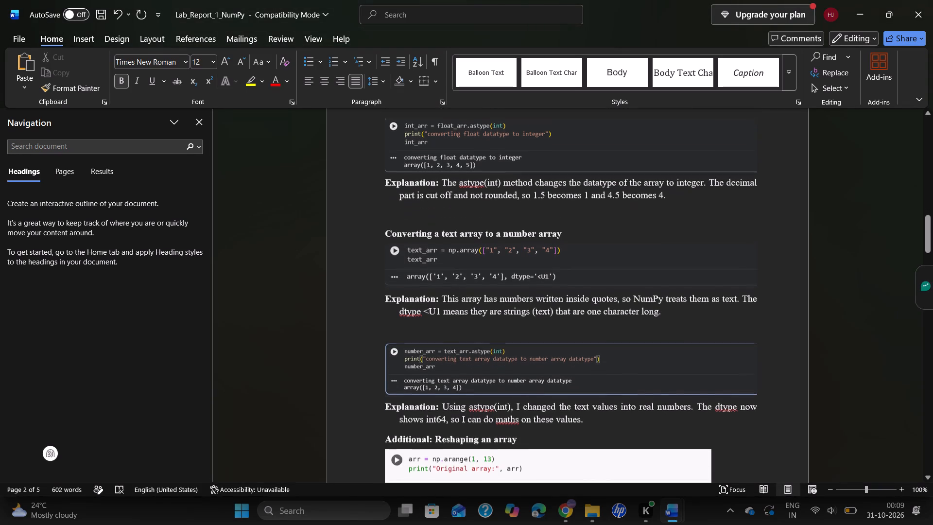
pyautogui.scroll(-2, 657, 385)
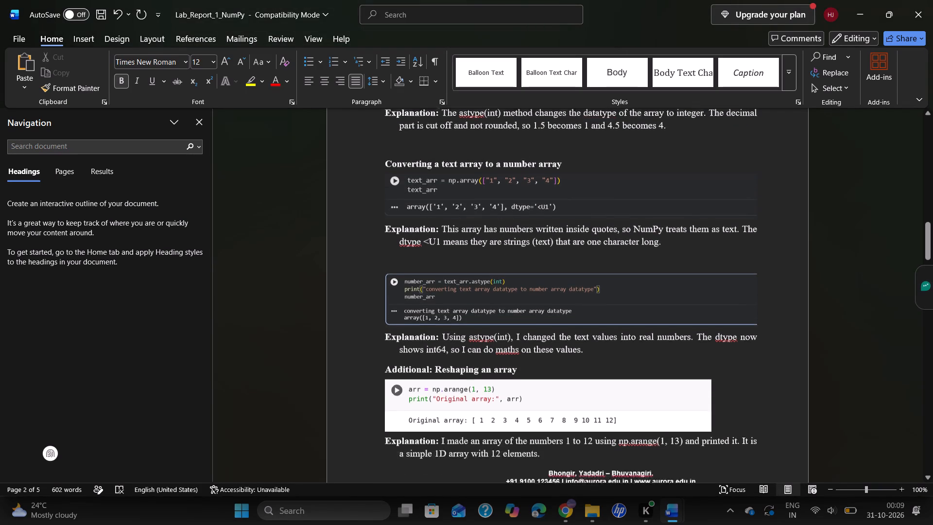
pyautogui.scroll(-1, 657, 385)
pyautogui.click(589, 302)
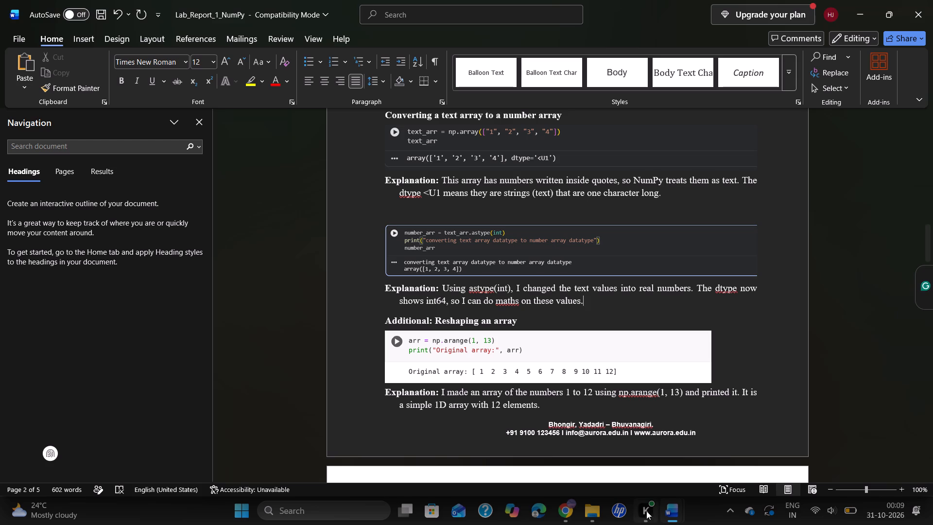
pyautogui.click(569, 516)
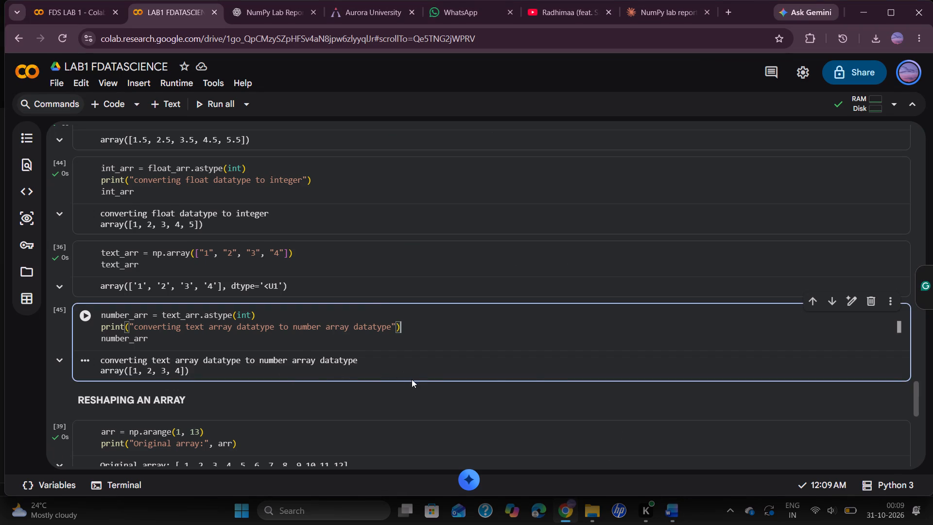
pyautogui.click(447, 386)
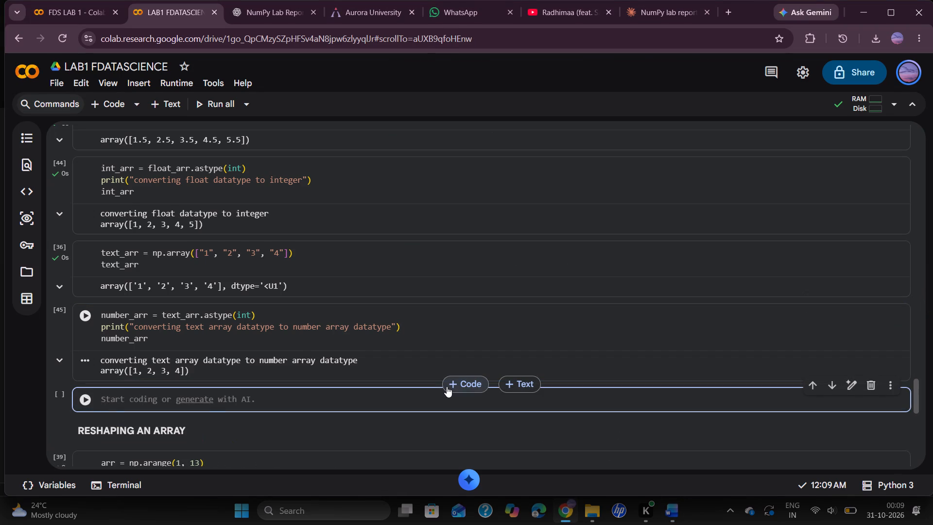
pyautogui.write('number_arr.d')
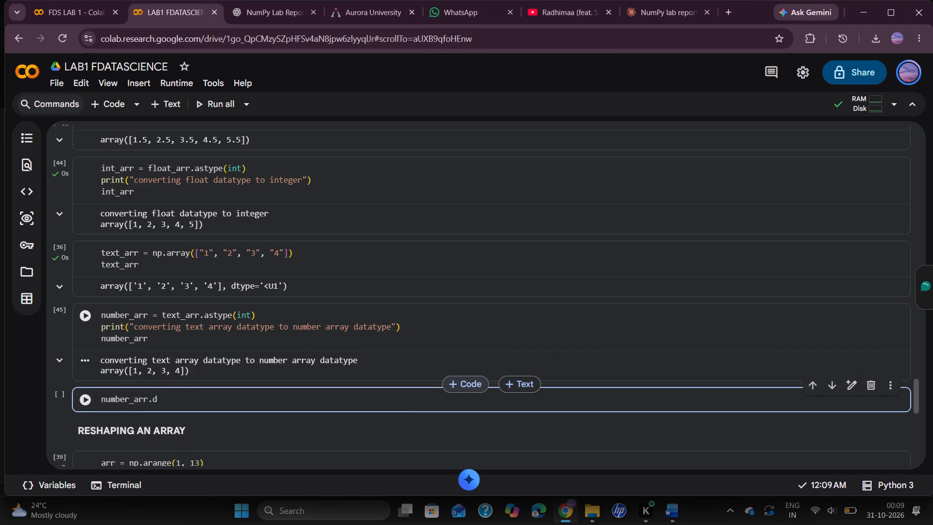
pyautogui.write('type')
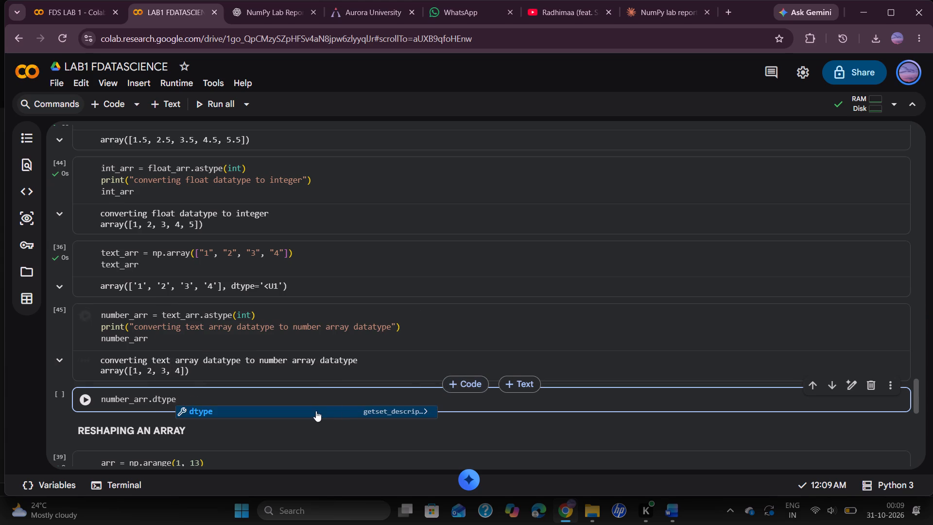
pyautogui.click(315, 410)
pyautogui.click(83, 397)
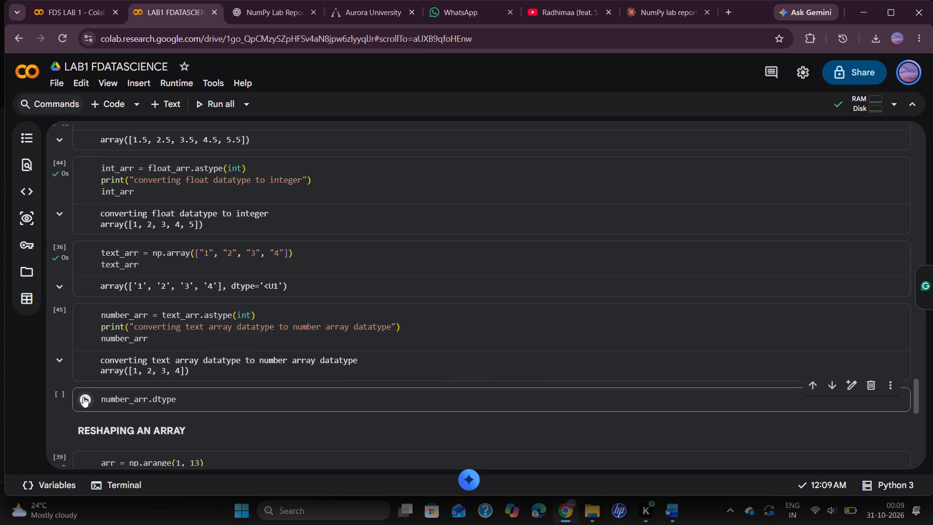
# Capture the number_arr.dtype cell with its output and paste it below the number_arr screenshot in Lab_Report_1_NumPy, separated by a blank line.
pyautogui.press('Print')
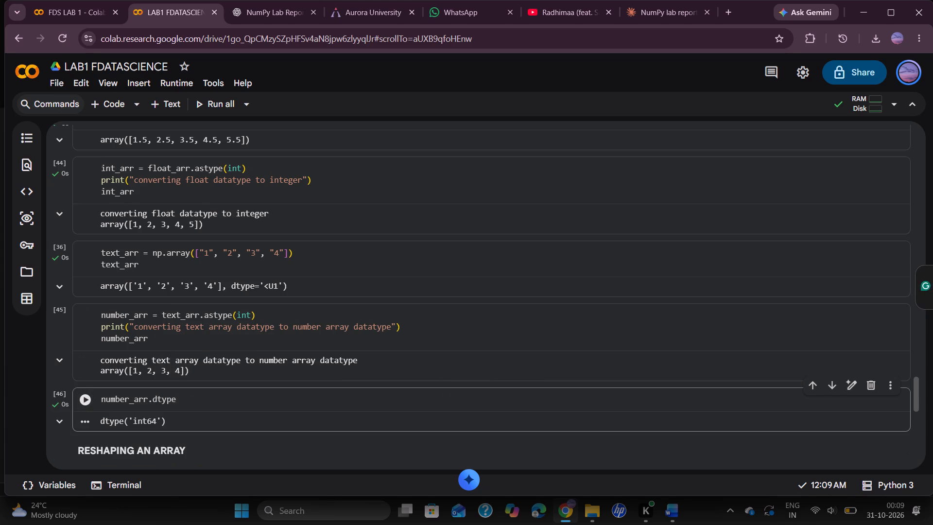
pyautogui.moveTo(73, 389); pyautogui.dragTo(219, 420)
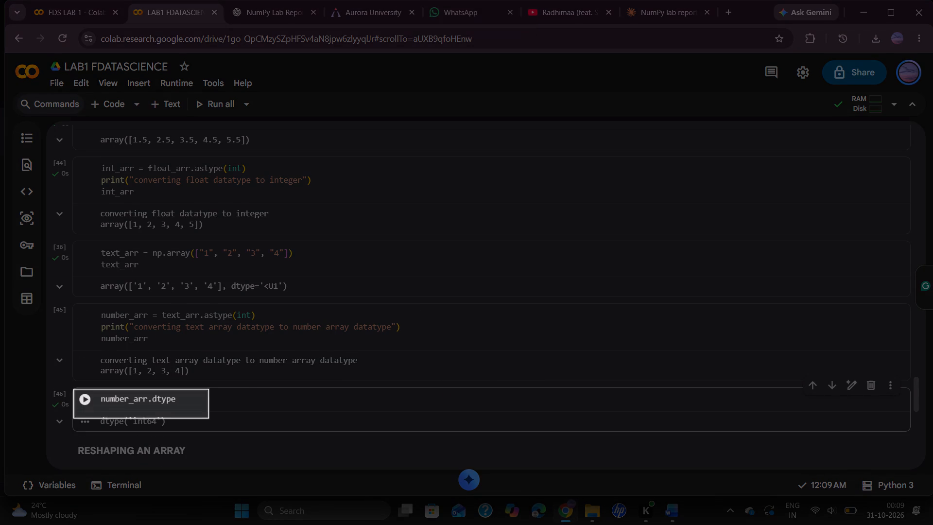
pyautogui.moveTo(219, 420); pyautogui.dragTo(327, 432)
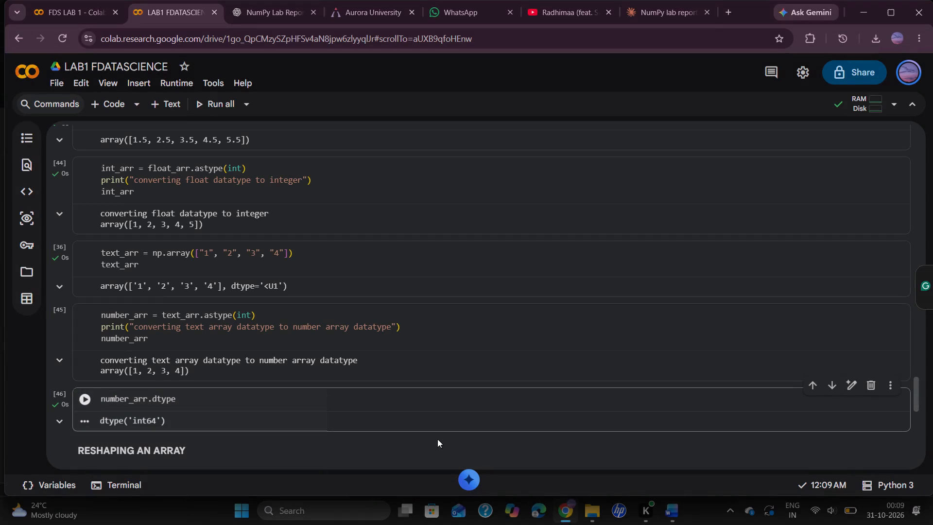
pyautogui.click(699, 467)
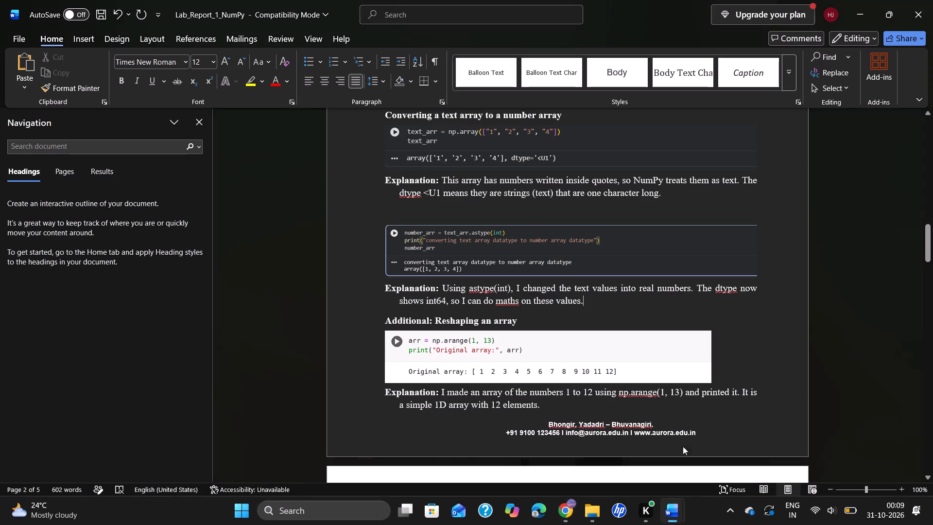
pyautogui.click(766, 273)
pyautogui.press('Return')
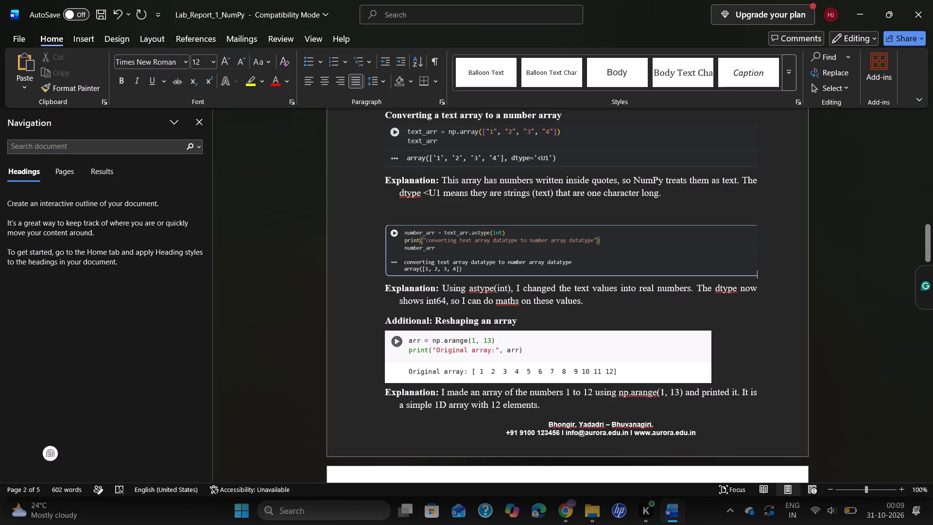
pyautogui.press('Return')
pyautogui.hotkey('ctrl', 'v')
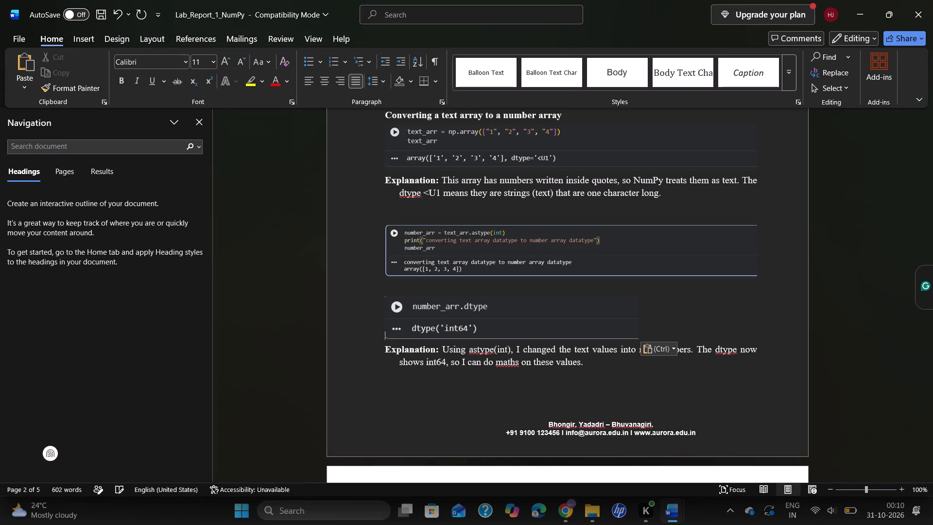
# Back in Colab, add a code cell containing int_arr.dtype below the float-to-integer conversion cell and run it.
pyautogui.scroll(2, 726, 261)
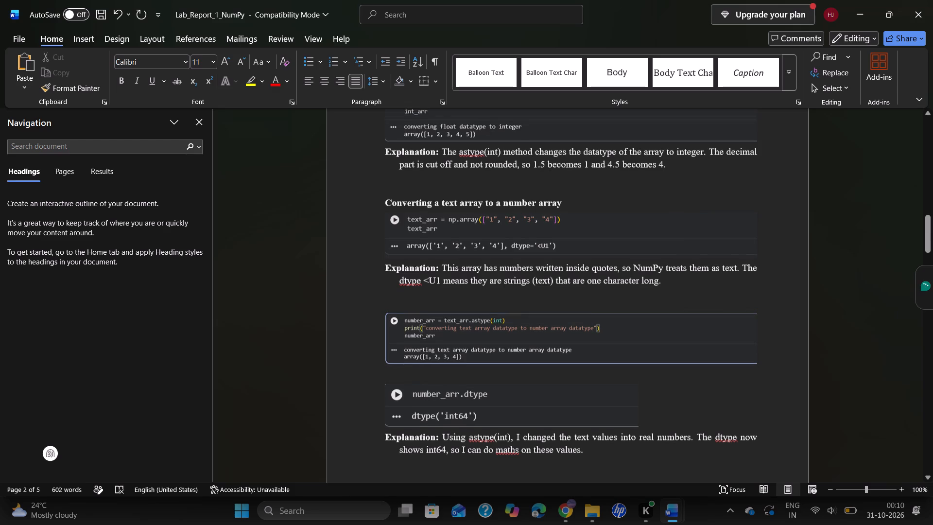
pyautogui.scroll(-3, 659, 264)
pyautogui.scroll(3, 659, 264)
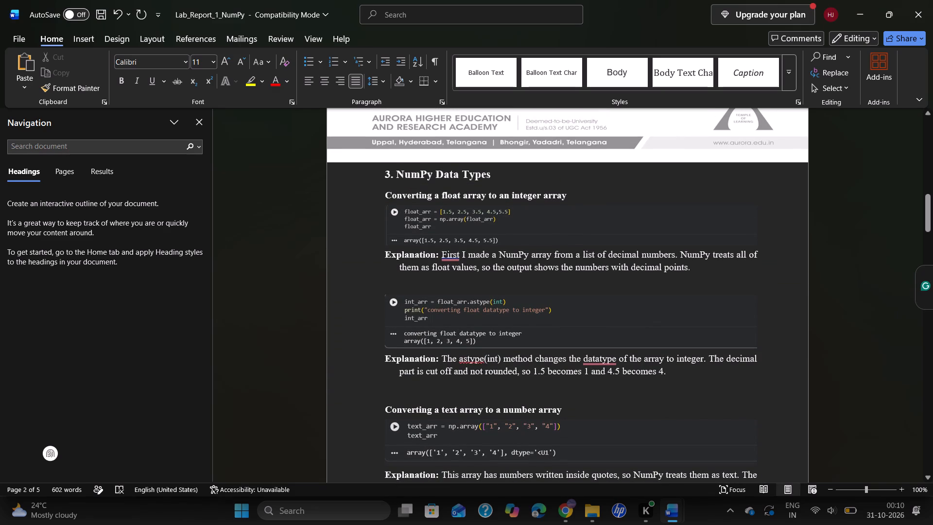
pyautogui.click(574, 518)
pyautogui.scroll(1, 495, 284)
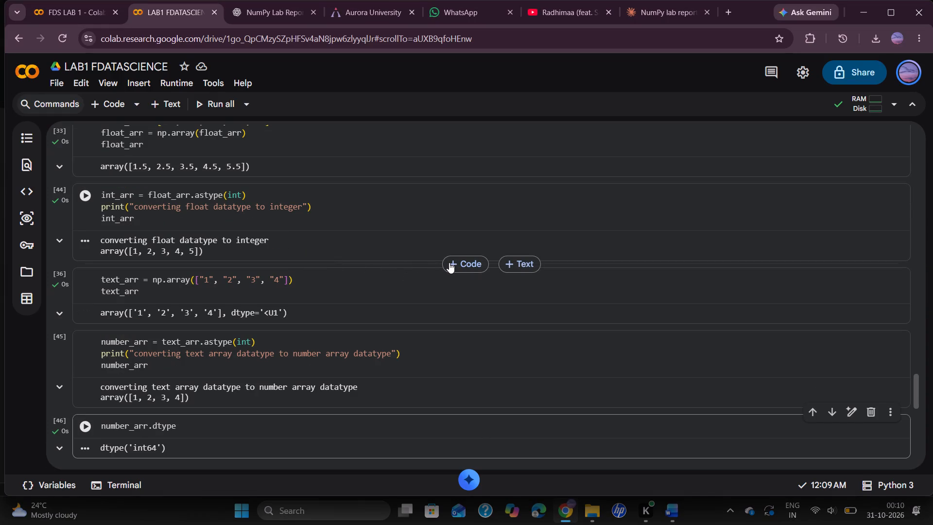
pyautogui.click(449, 262)
pyautogui.write('int')
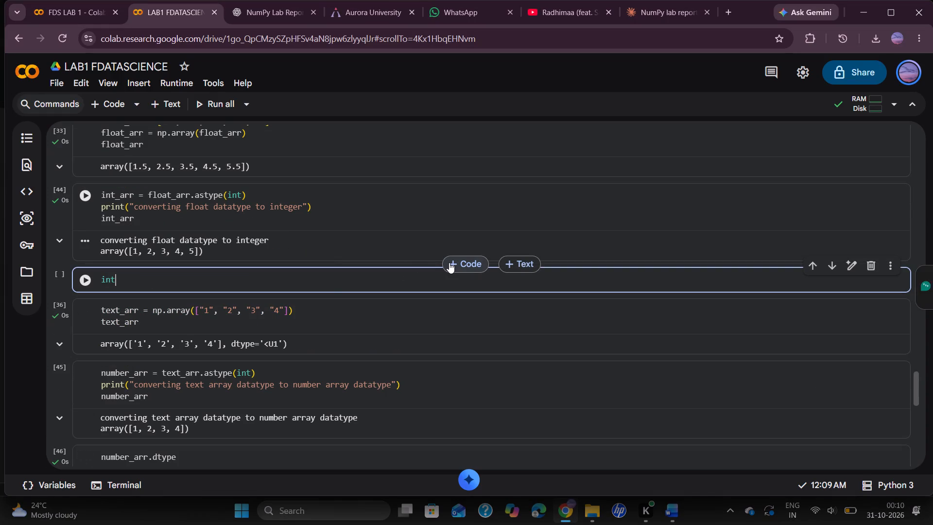
pyautogui.write('_arr.dtu')
pyautogui.press('BackSpace')
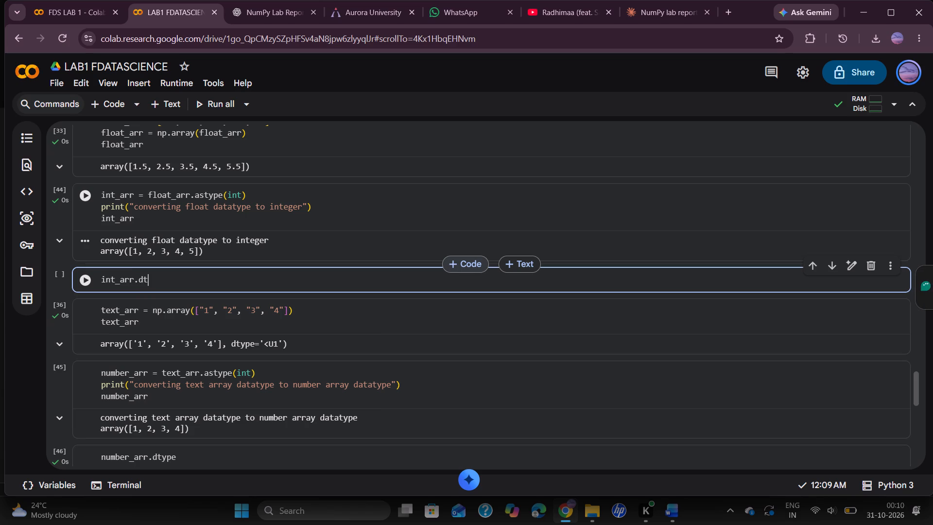
pyautogui.write('ype')
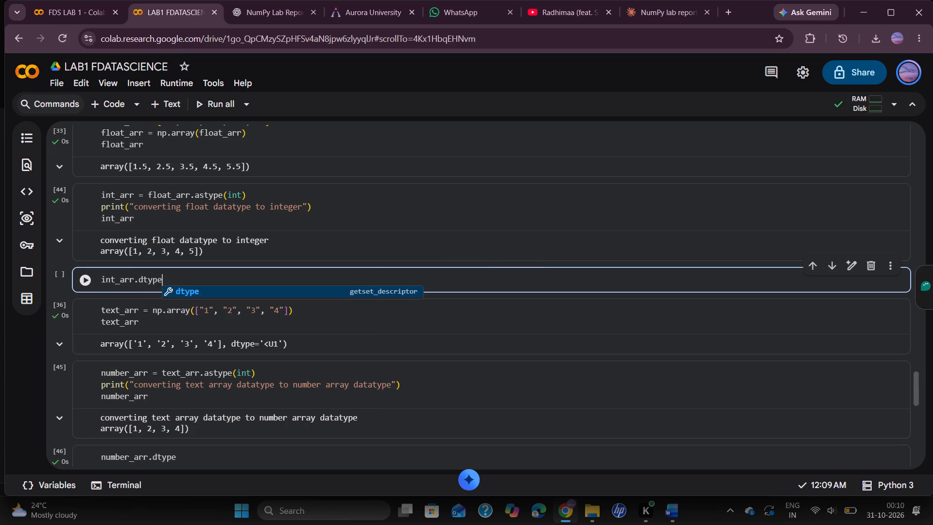
pyautogui.click(86, 284)
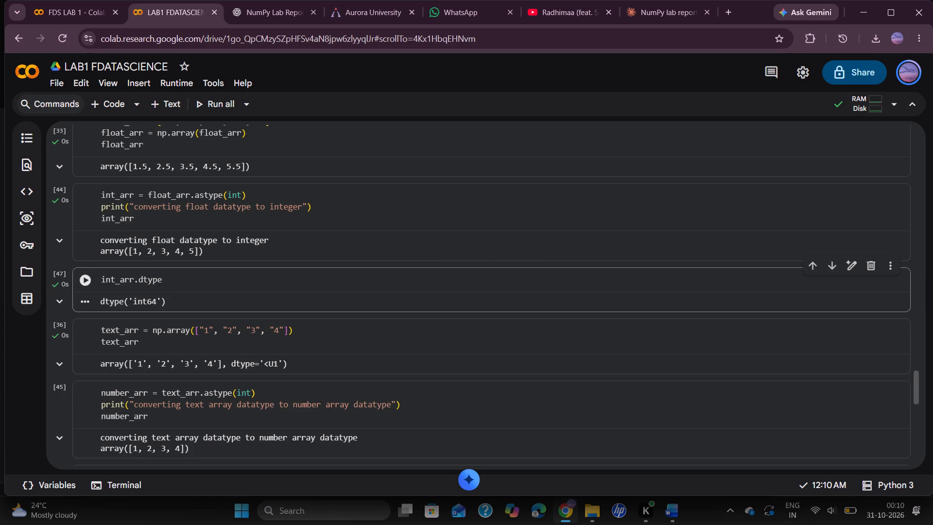
# Capture the int_arr.dtype cell with its output and paste it below the int_arr screenshot in Lab_Report_1_NumPy.
pyautogui.press('Print')
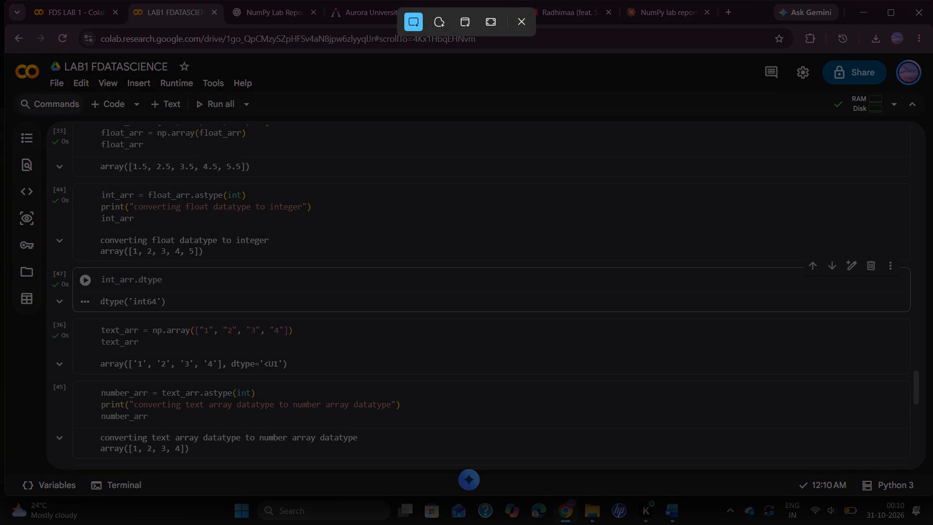
pyautogui.moveTo(72, 268); pyautogui.dragTo(405, 313)
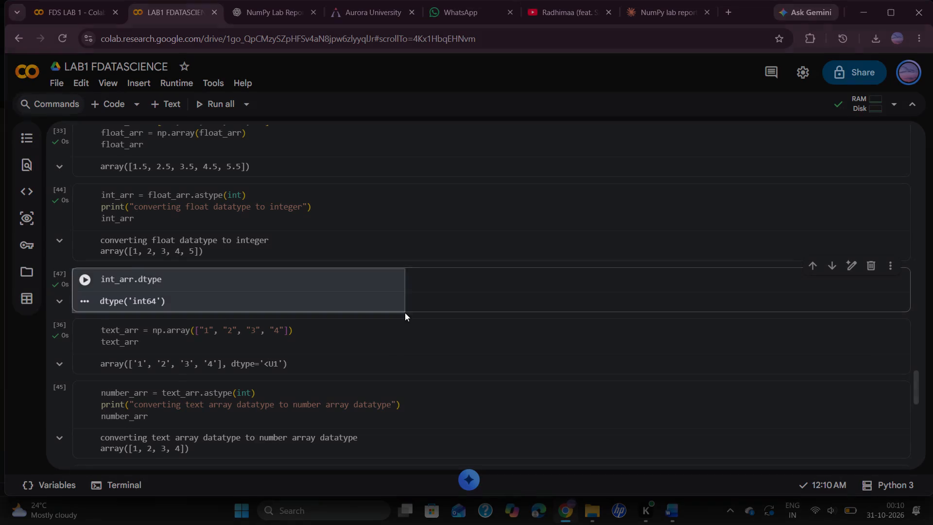
pyautogui.click(712, 468)
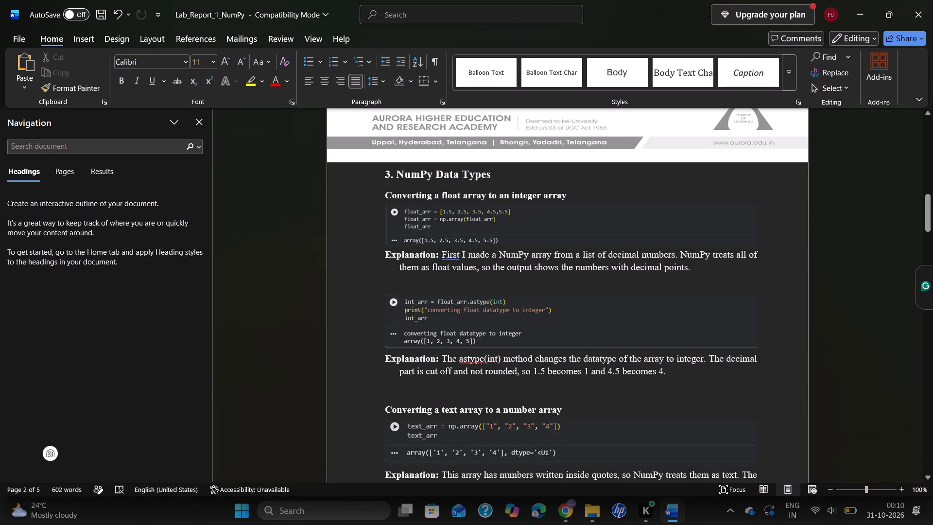
pyautogui.click(758, 344)
pyautogui.press('Return')
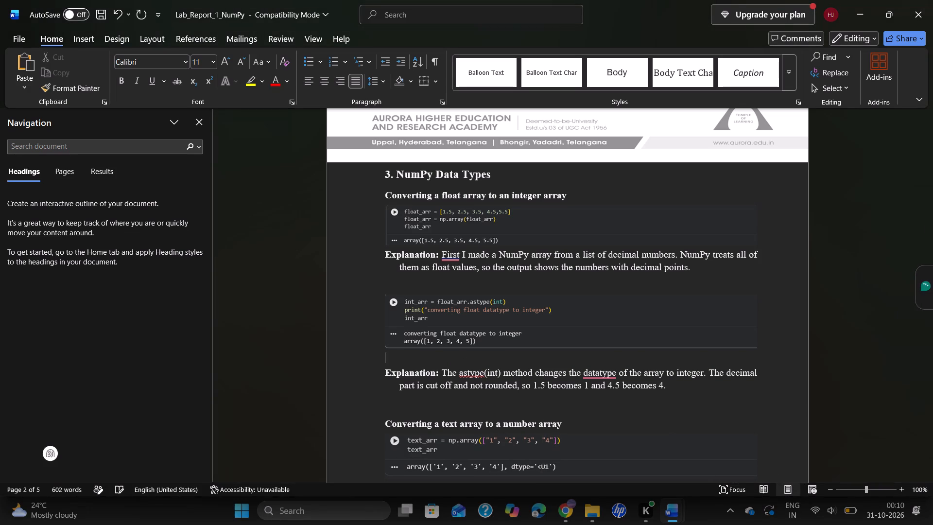
pyautogui.hotkey('ctrl', 'v')
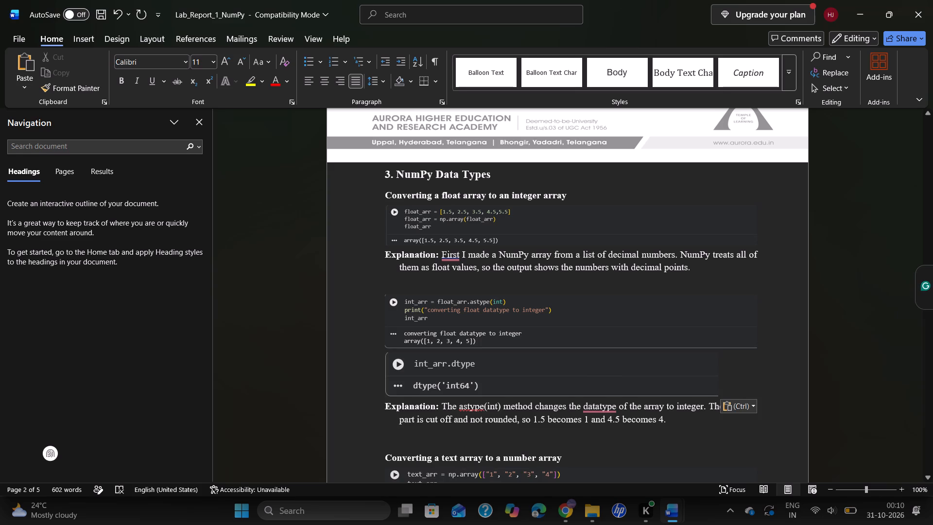
# Review the report from the data type conversions through the "Additional: Reshaping an array" section and its code images.
pyautogui.scroll(-5, 645, 396)
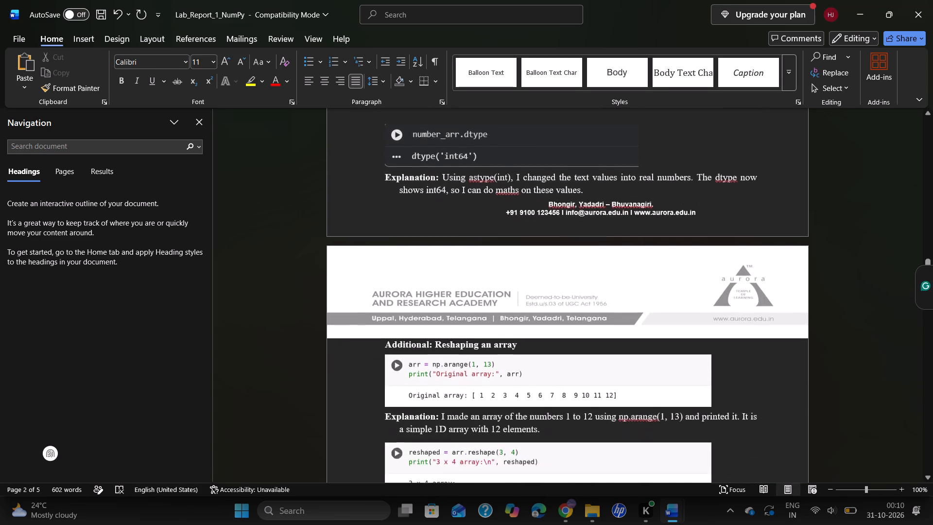
pyautogui.scroll(-1, 645, 396)
pyautogui.scroll(2, 645, 396)
pyautogui.scroll(-1, 645, 396)
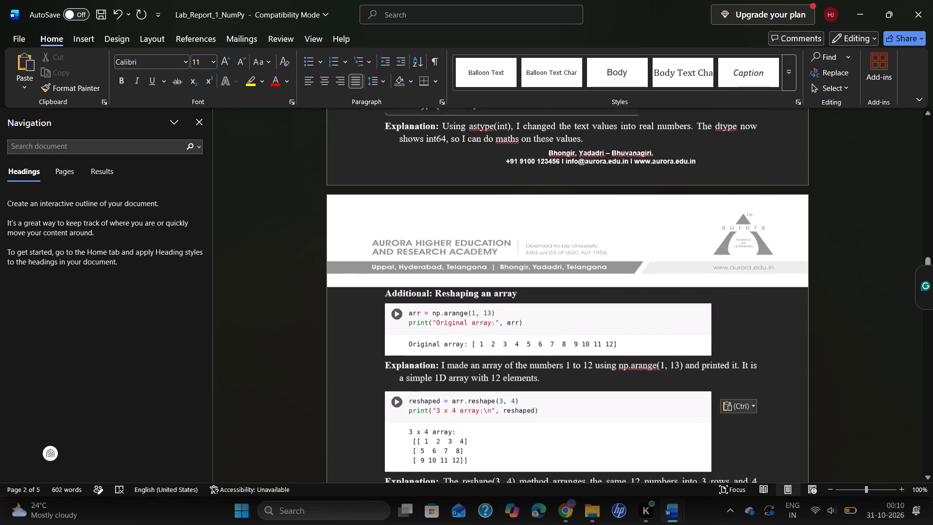
pyautogui.scroll(-1, 645, 396)
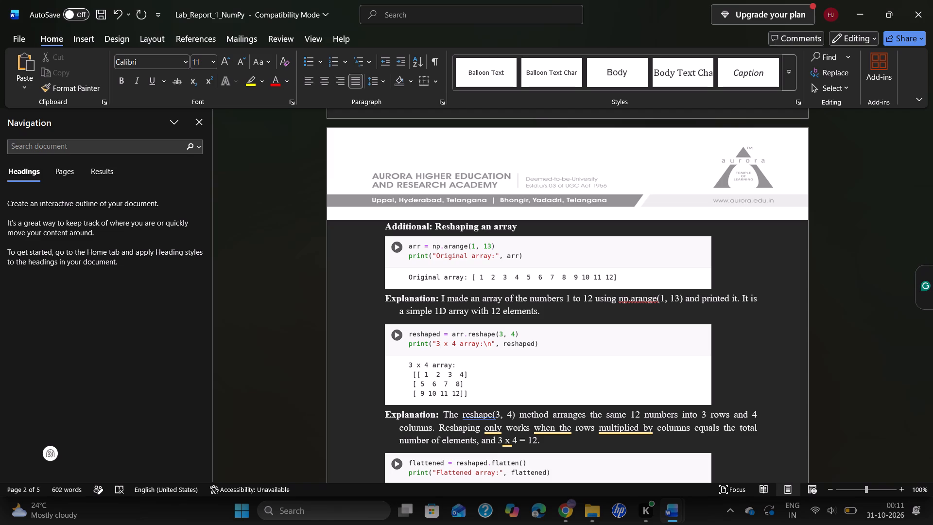
# Switch to YouTube in the browser and start the Veezha Veera lyrical video from the mix playlist.
pyautogui.click(565, 524)
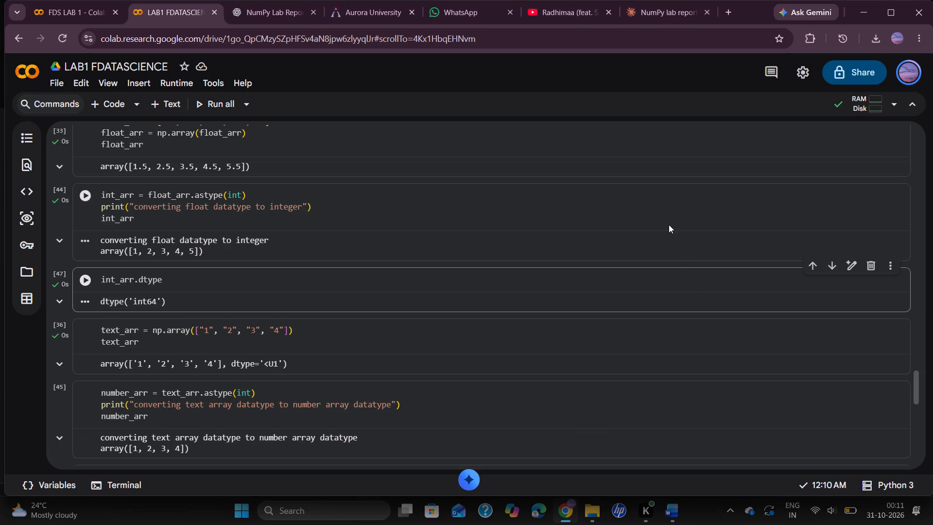
pyautogui.click(566, 10)
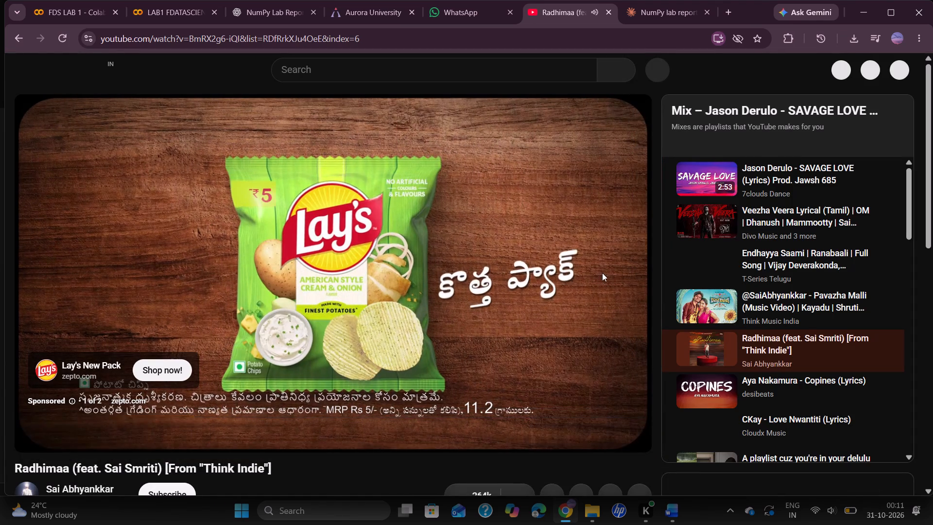
pyautogui.click(699, 189)
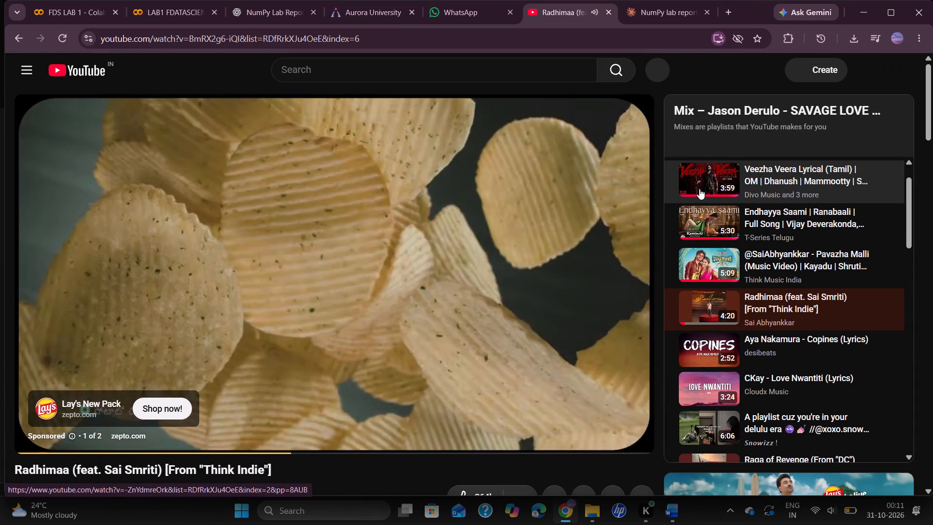
pyautogui.scroll(2, 699, 189)
pyautogui.click(708, 183)
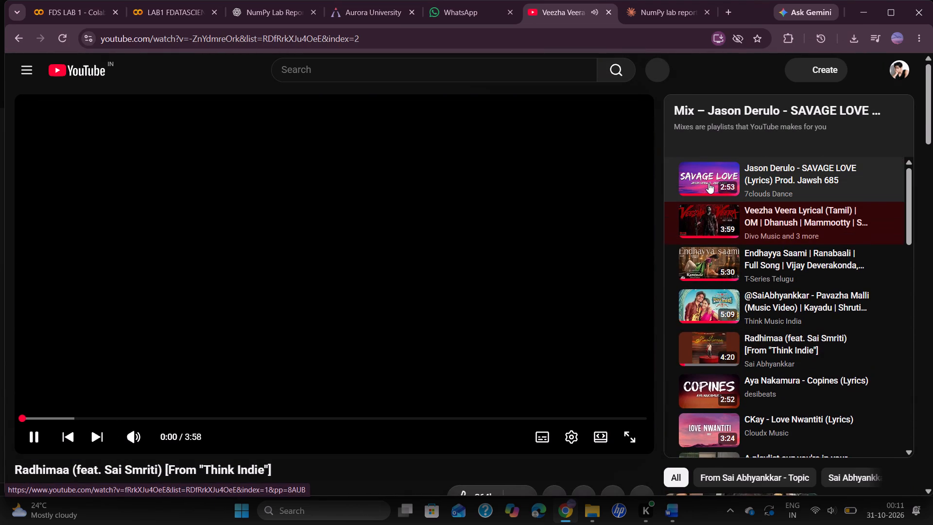
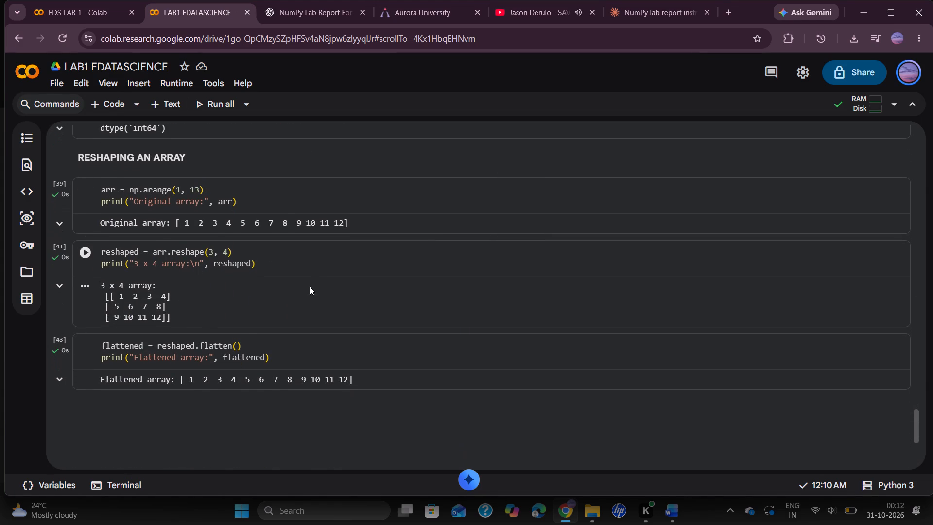
# Capture Colab's RESHAPING AN ARRAY heading with the np.arange(1, 13) cell and output, and replace the matching code image in Lab_Report_1_NumPy.
pyautogui.scroll(-1, 310, 286)
pyautogui.press('Print')
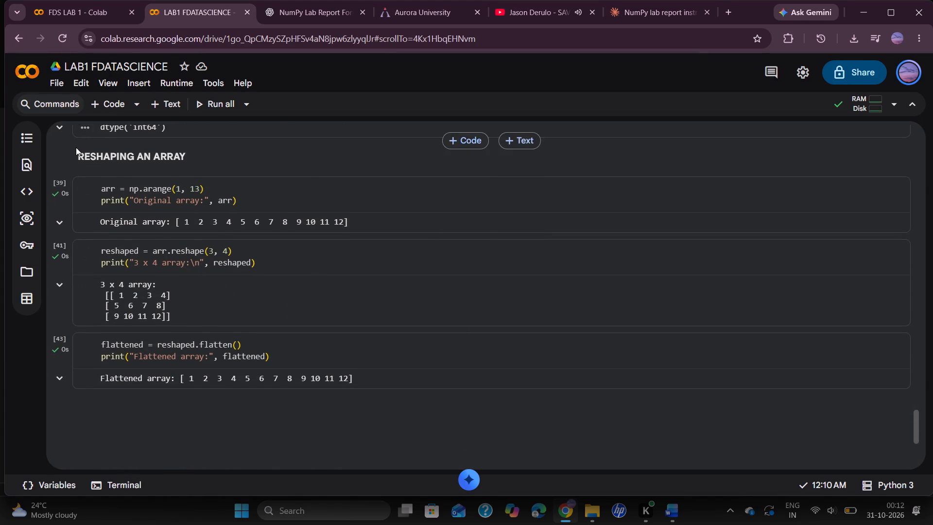
pyautogui.moveTo(72, 146); pyautogui.dragTo(452, 244)
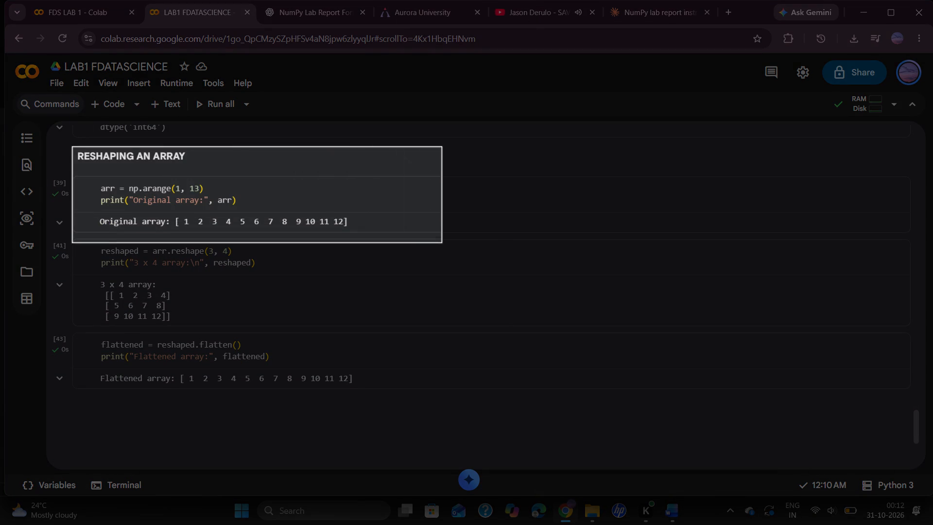
pyautogui.moveTo(452, 244); pyautogui.dragTo(555, 236)
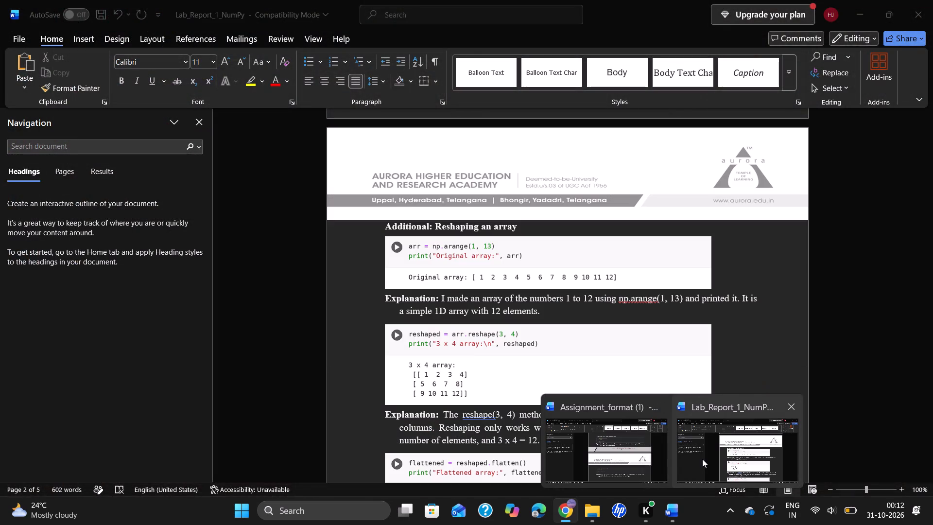
pyautogui.click(702, 459)
pyautogui.click(537, 259)
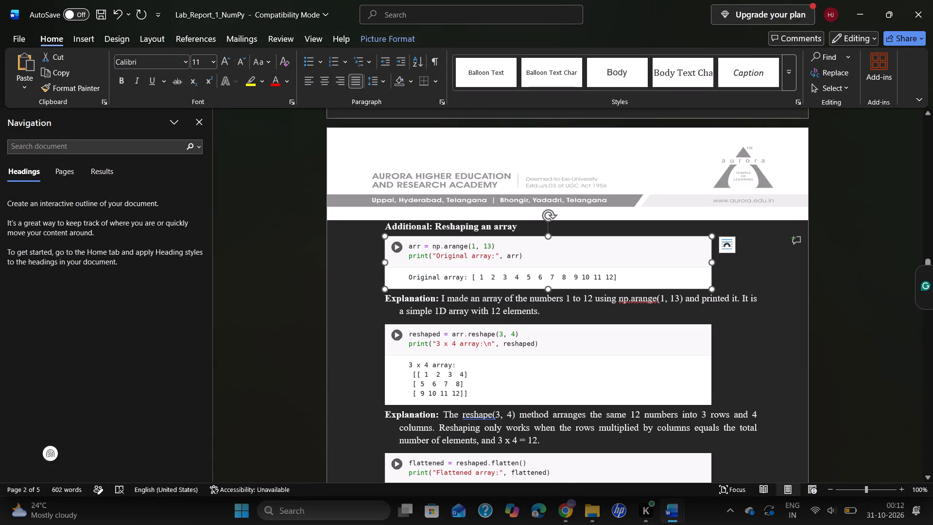
pyautogui.press('BackSpace')
pyautogui.hotkey('ctrl', 'v')
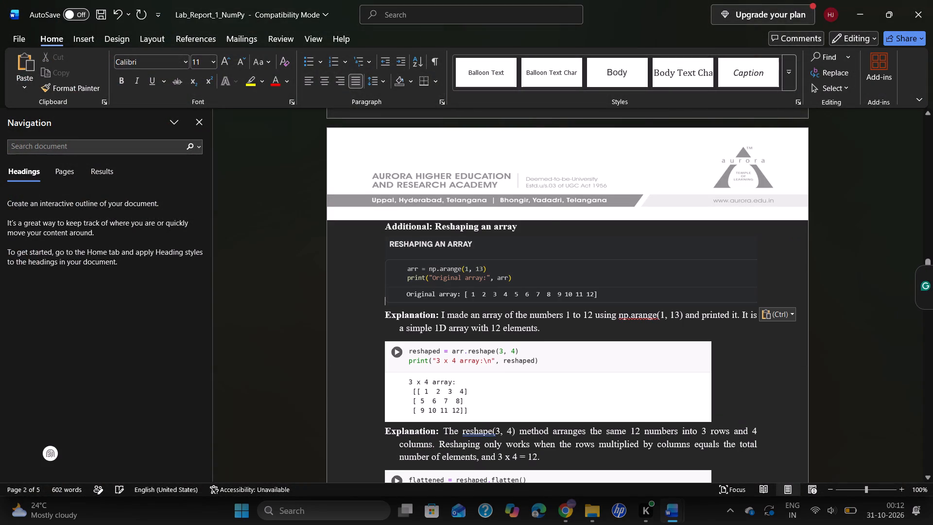
pyautogui.scroll(-1, 604, 331)
pyautogui.scroll(-2, 536, 326)
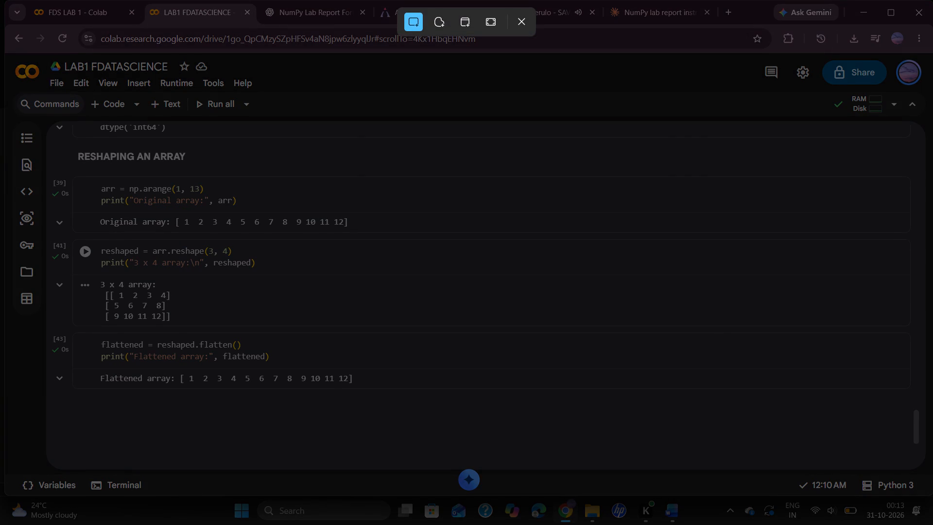
pyautogui.moveTo(71, 241); pyautogui.dragTo(468, 332)
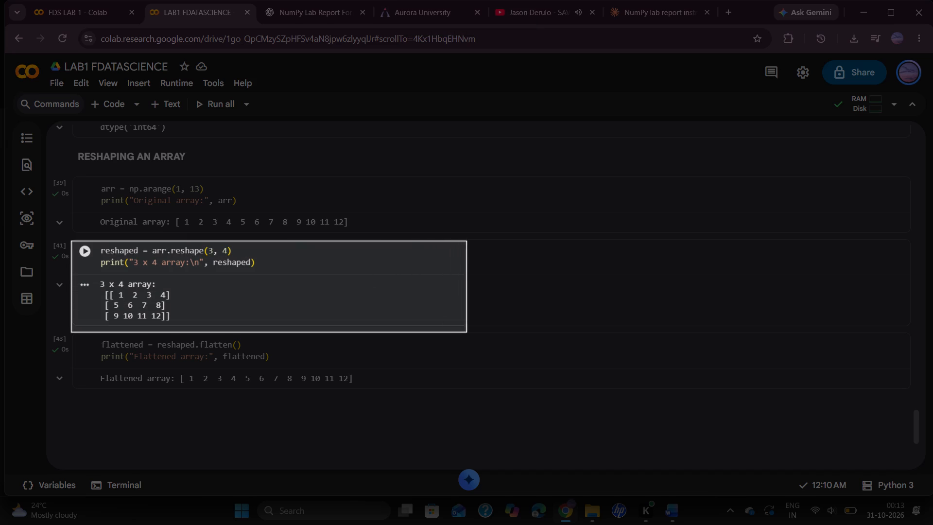
pyautogui.moveTo(468, 332); pyautogui.dragTo(556, 326)
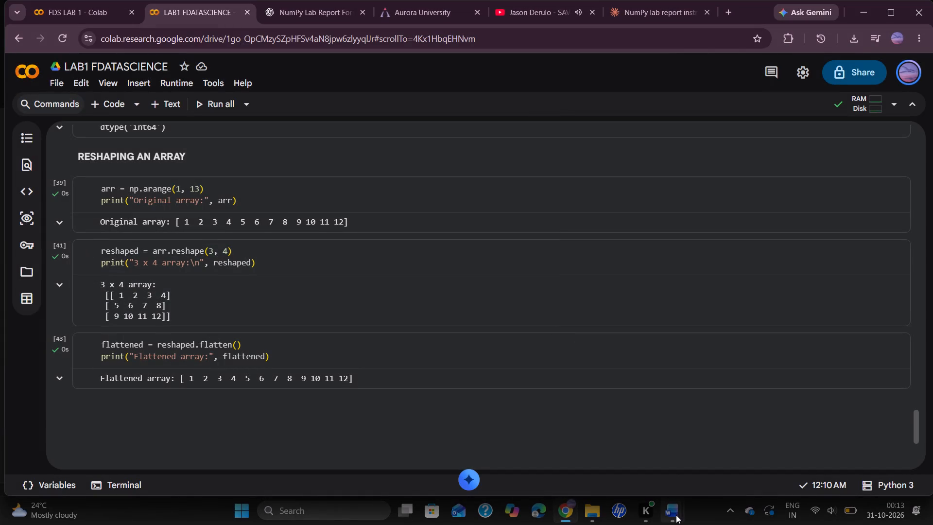
pyautogui.click(717, 451)
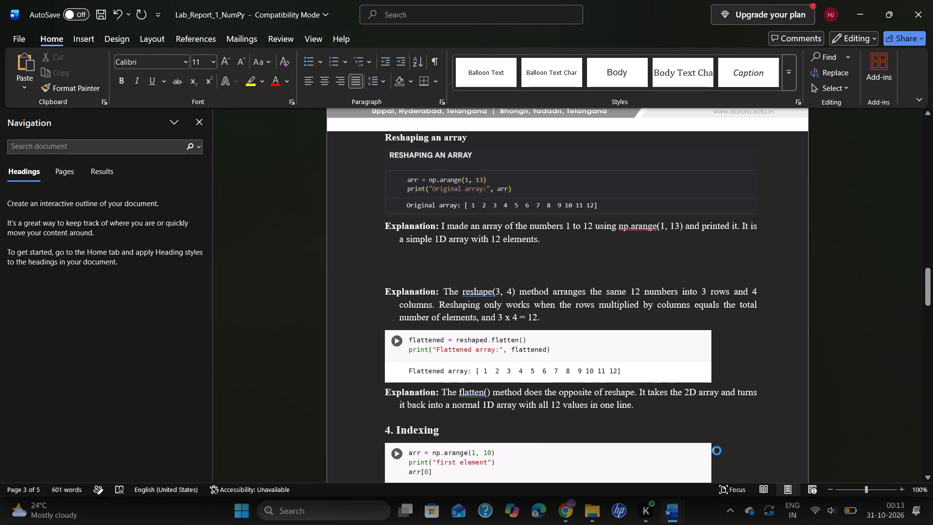
pyautogui.hotkey('ctrl', 'v')
# Add a blank line below the reshape(3, 4) explanation in the report.
pyautogui.scroll(-1, 717, 451)
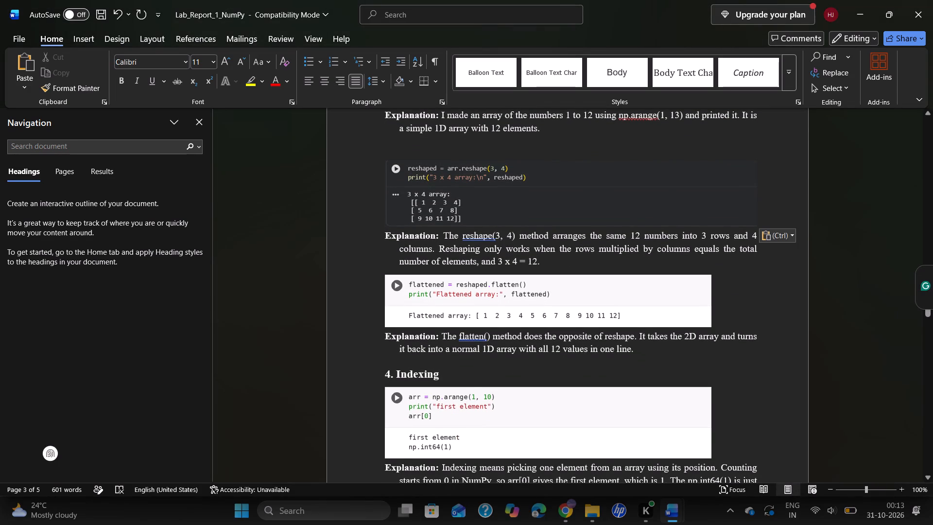
pyautogui.click(561, 262)
pyautogui.press('Return')
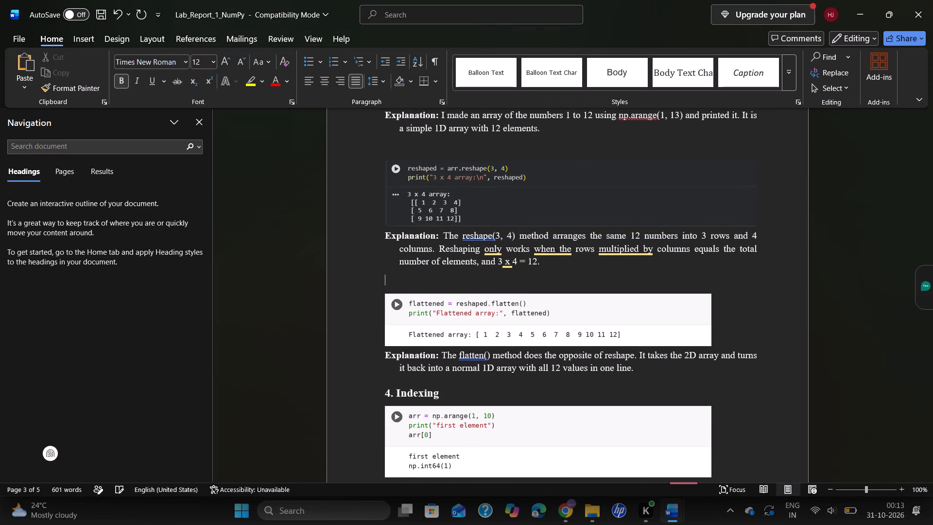
# Replace the reshaped.flatten() code image in the report with a Colab screenshot of that cell and its flattened array output.
pyautogui.click(510, 320)
pyautogui.press('BackSpace')
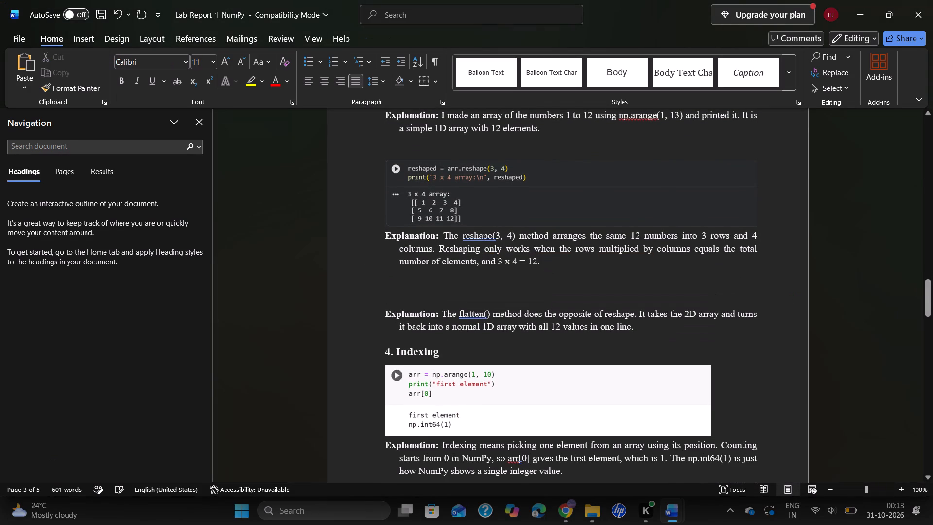
pyautogui.click(572, 517)
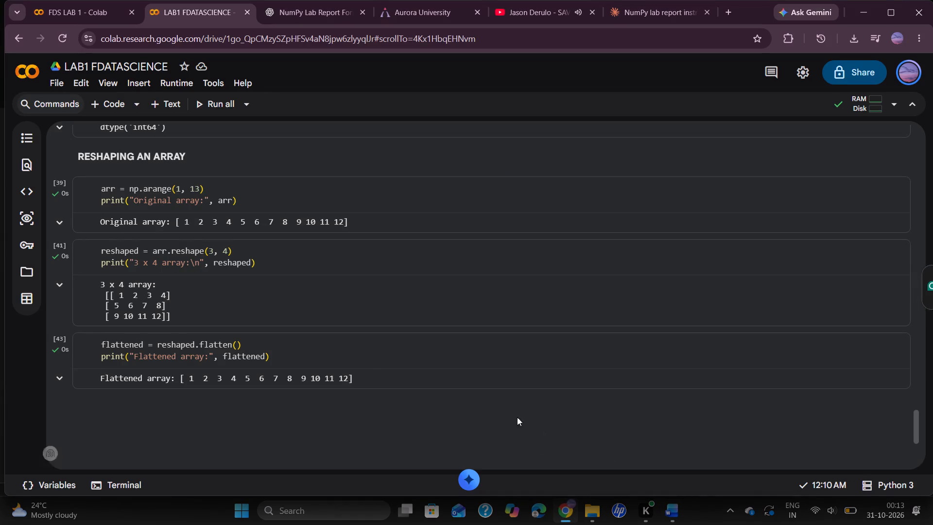
pyautogui.press('Print')
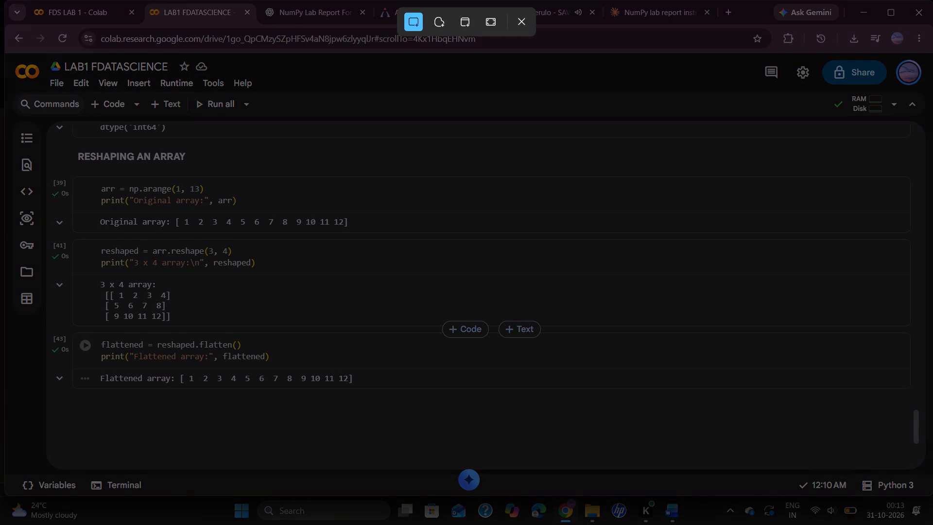
pyautogui.moveTo(71, 332); pyautogui.dragTo(509, 390)
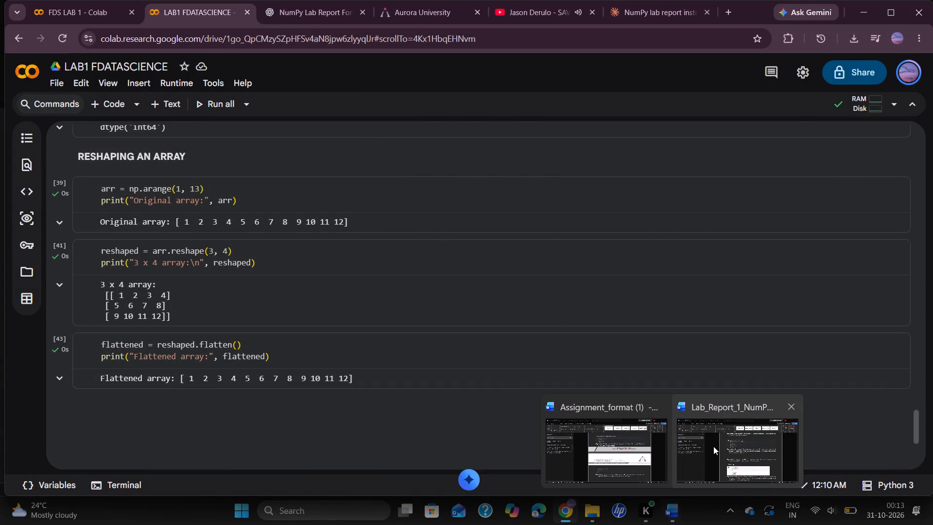
pyautogui.click(713, 446)
pyautogui.hotkey('ctrl', 'v')
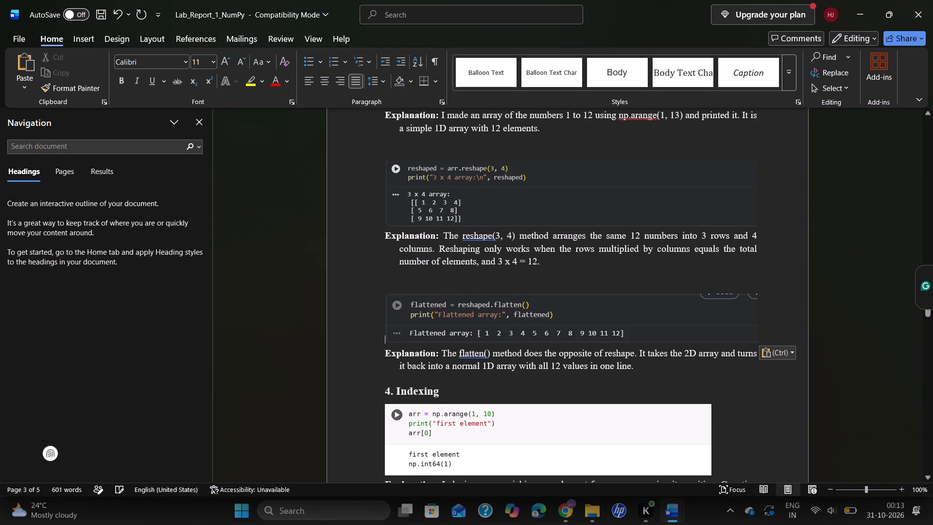
pyautogui.scroll(-1, 757, 439)
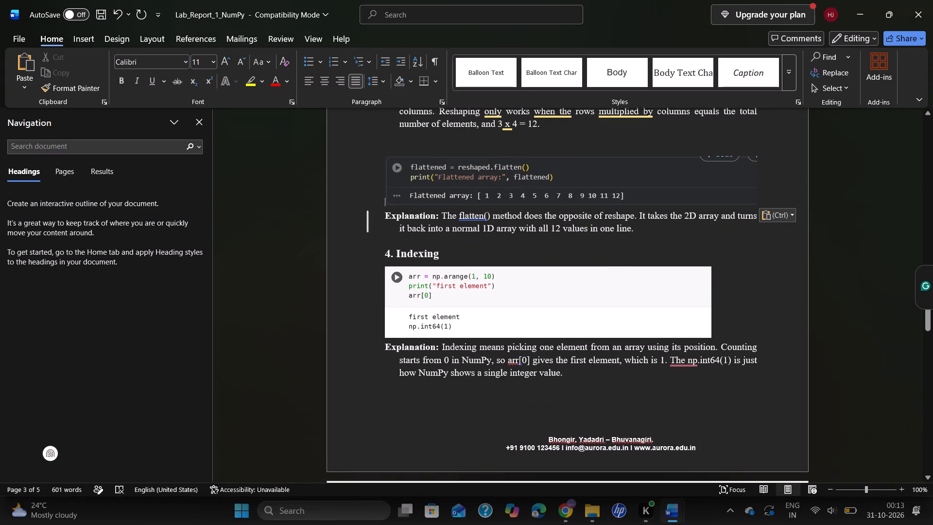
# Replace the arr[0] "first element" code image under Indexing with a Colab screenshot of that cell, its output and the INDEXING heading.
pyautogui.click(571, 512)
pyautogui.scroll(7, 571, 370)
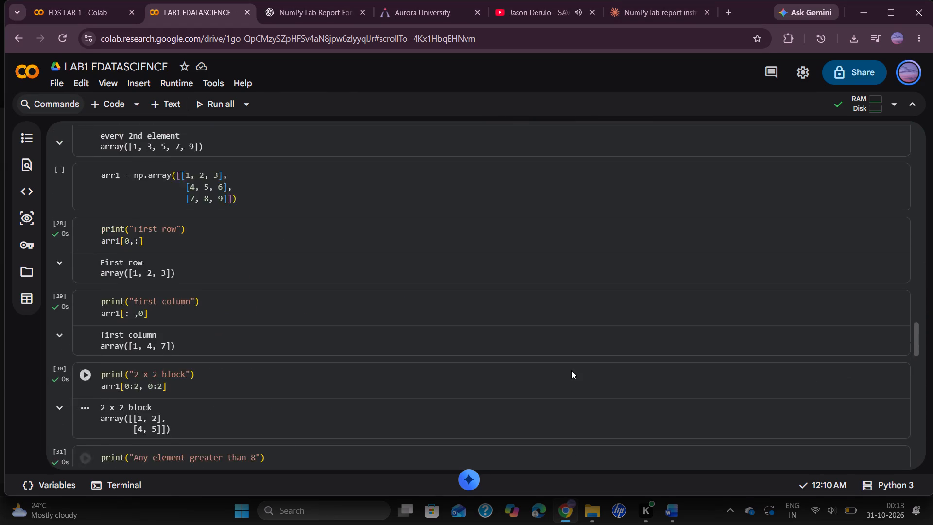
pyautogui.scroll(4, 571, 370)
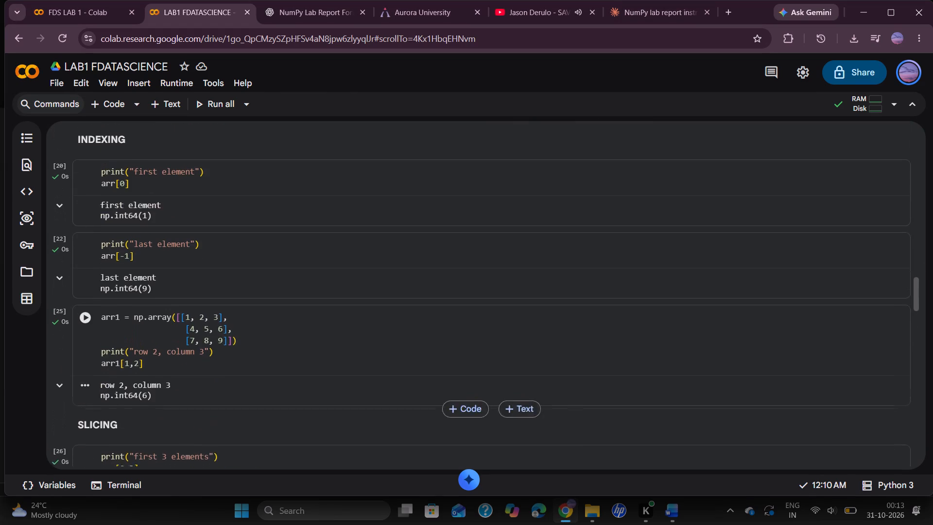
pyautogui.scroll(2, 571, 370)
pyautogui.press('Print')
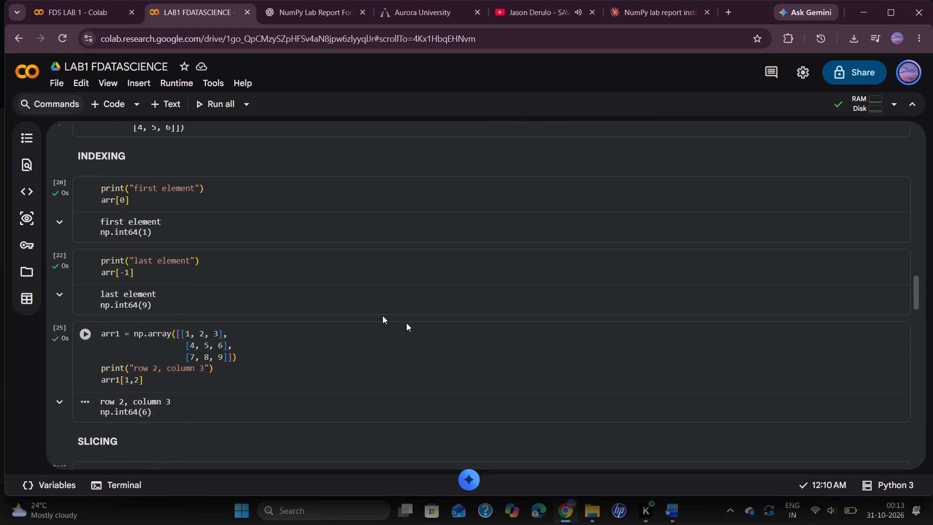
pyautogui.moveTo(74, 148); pyautogui.dragTo(463, 245)
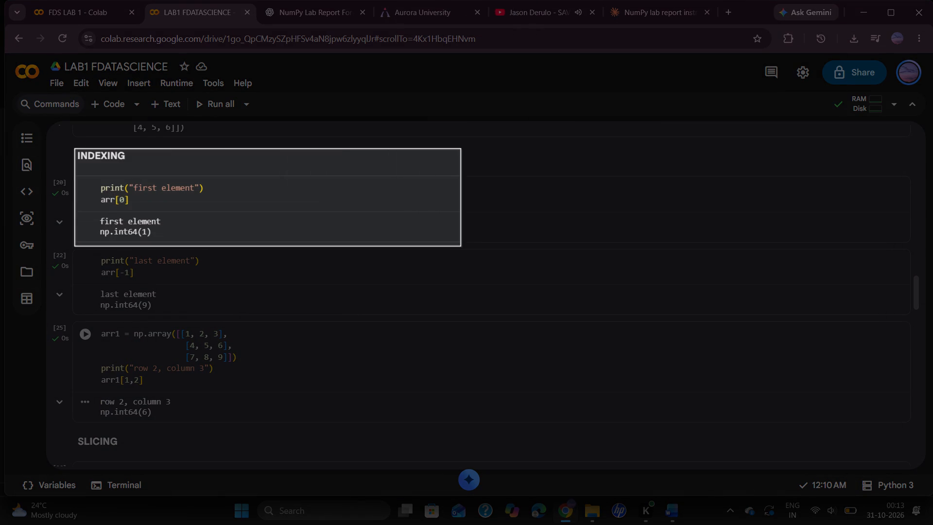
pyautogui.moveTo(463, 245); pyautogui.dragTo(546, 243)
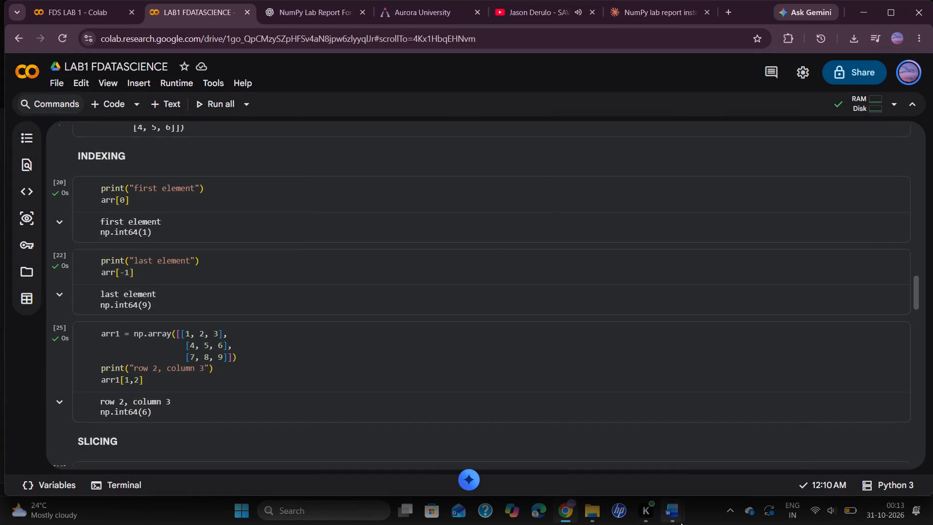
pyautogui.click(717, 458)
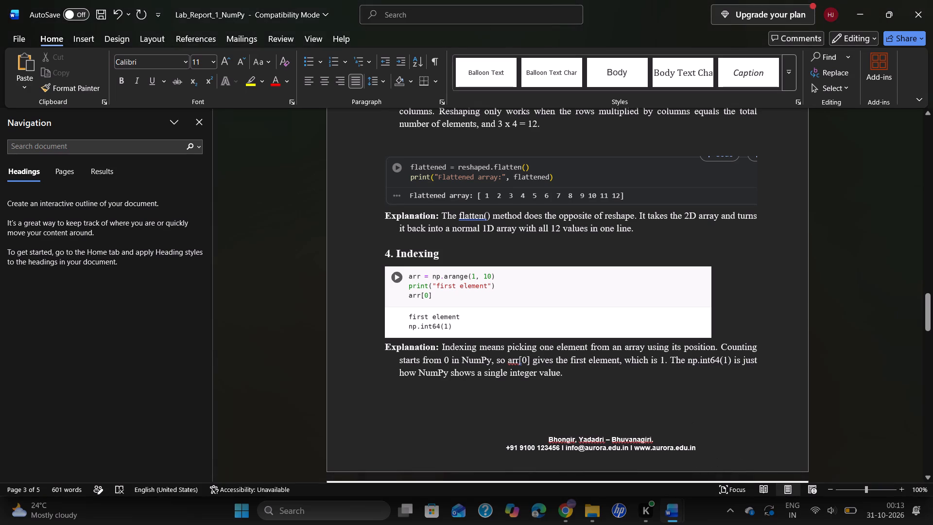
pyautogui.click(589, 300)
pyautogui.press('BackSpace')
pyautogui.hotkey('ctrl', 'v')
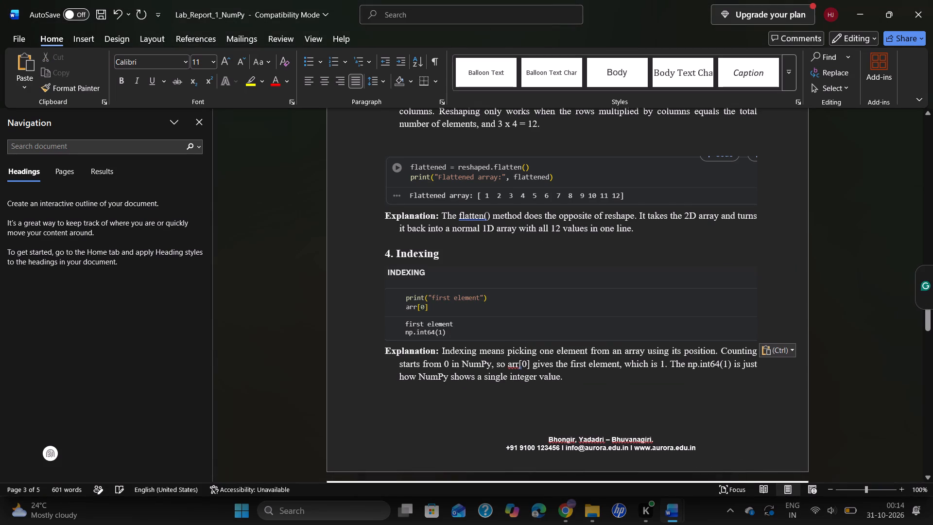
# Replace the arr[-1] "last element" code image in the report with a Colab screenshot of that cell and its output.
pyautogui.scroll(-2, 586, 426)
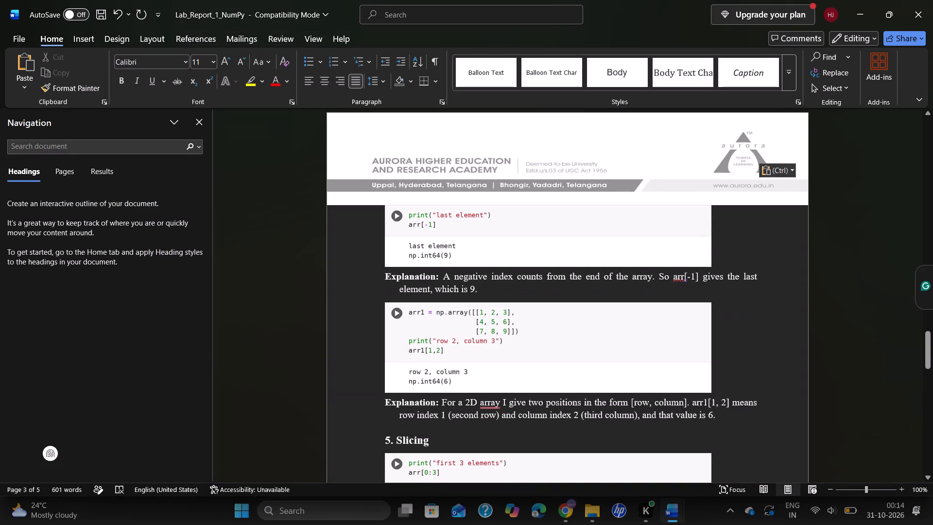
pyautogui.click(528, 254)
pyautogui.press('BackSpace')
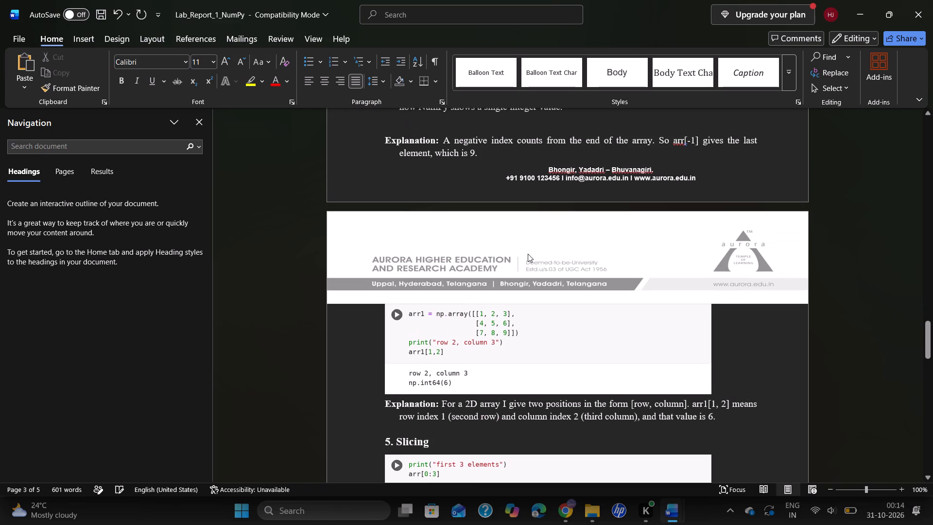
pyautogui.click(573, 509)
pyautogui.press('Print')
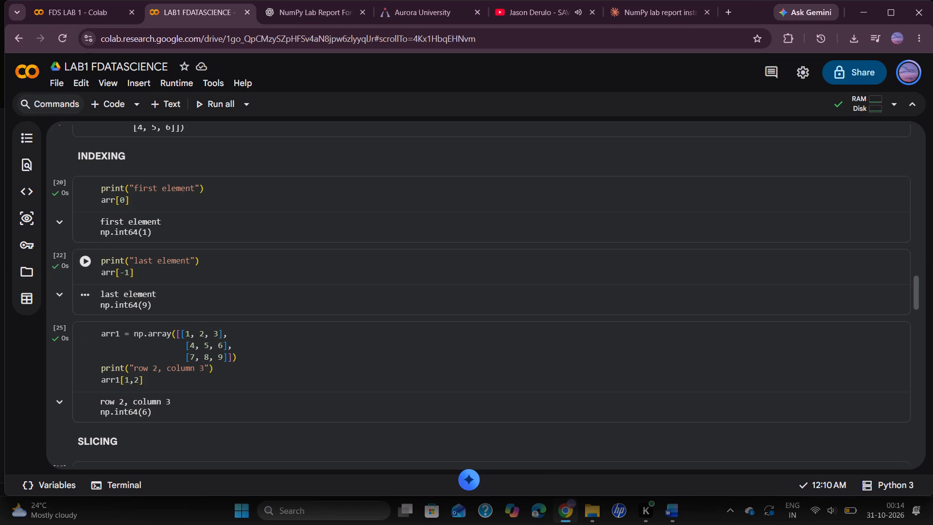
pyautogui.moveTo(72, 246); pyautogui.dragTo(487, 339)
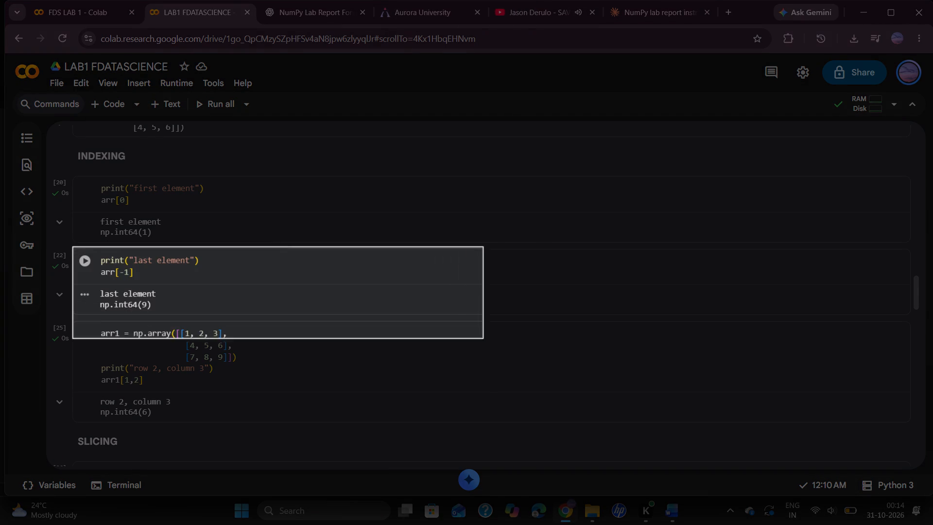
pyautogui.moveTo(487, 339); pyautogui.dragTo(635, 315)
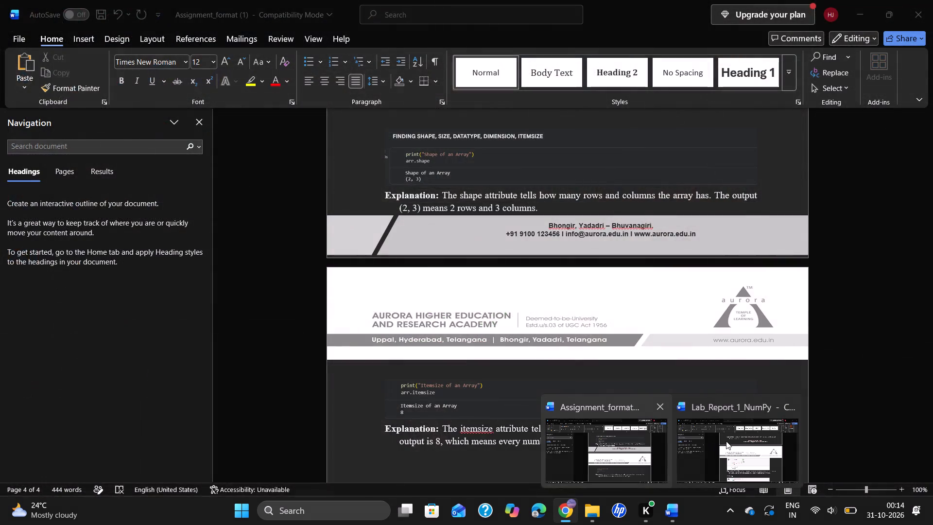
pyautogui.click(740, 438)
pyautogui.hotkey('ctrl', 'v')
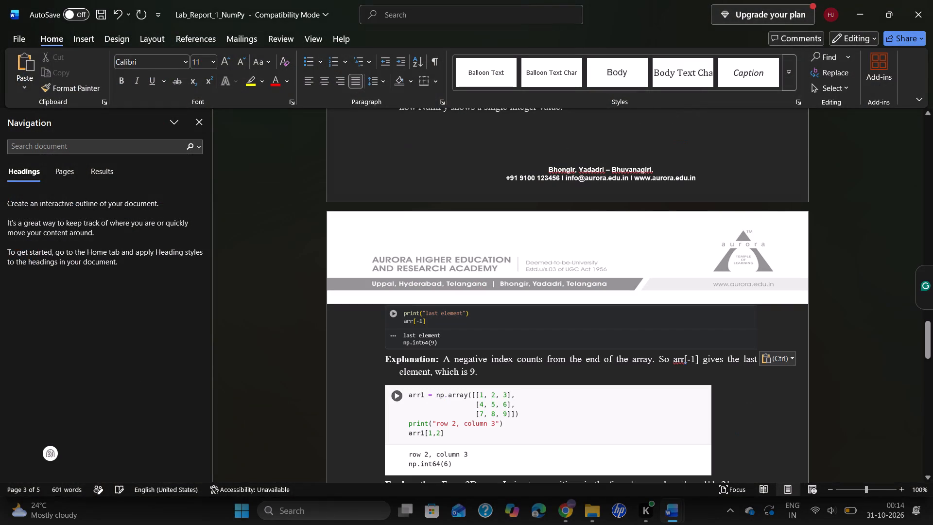
# Add three blank lines below the arr[0] indexing explanation, ahead of the "last element" screenshot.
pyautogui.scroll(-1, 681, 459)
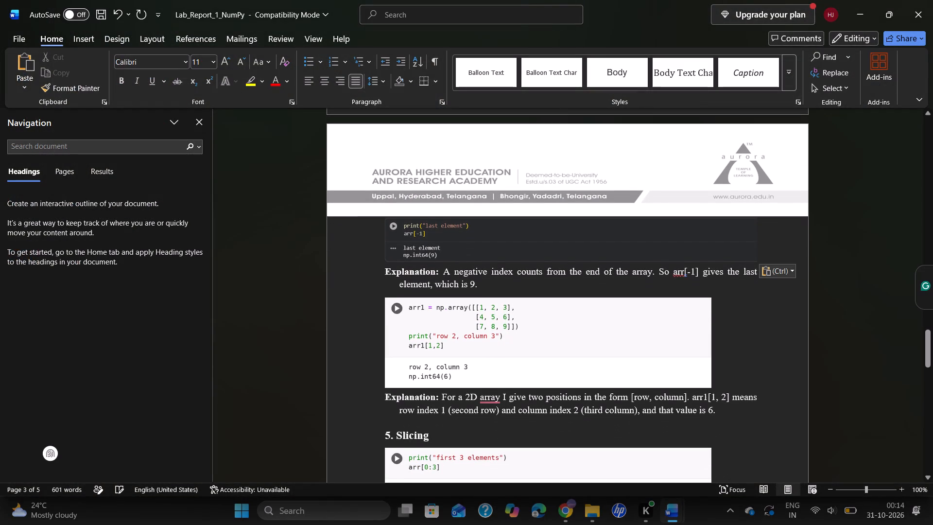
pyautogui.press('Up')
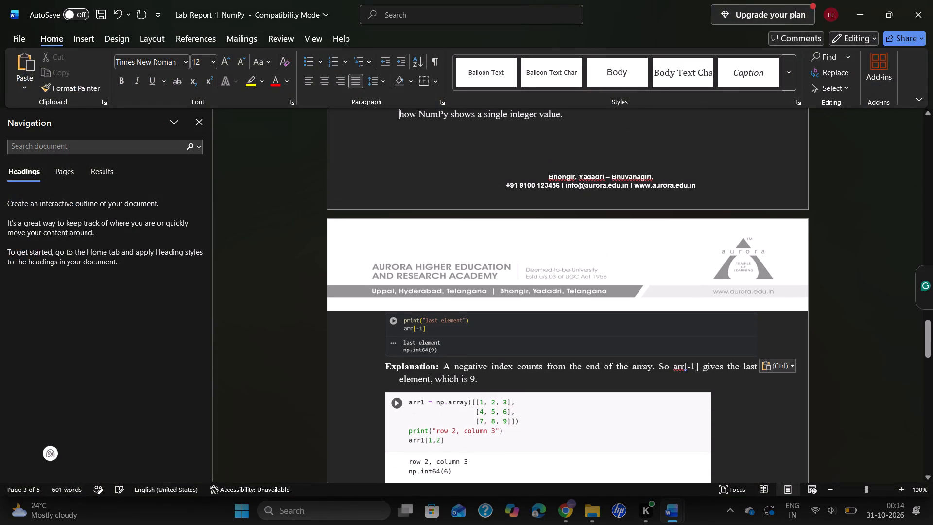
pyautogui.press('Right')
pyautogui.press('Right')
pyautogui.press('Right')
pyautogui.press('Right')
pyautogui.press('Right')
pyautogui.press('Right')
pyautogui.press('Right')
pyautogui.press('Right')
pyautogui.press('Right')
pyautogui.press('Right')
pyautogui.press('Right')
pyautogui.press('Right')
pyautogui.press('Right')
pyautogui.press('Right')
pyautogui.press('Right')
pyautogui.press('Right')
pyautogui.press('Right')
pyautogui.press('Right')
pyautogui.press('Right')
pyautogui.press('Right')
pyautogui.press('Right')
pyautogui.press('Right')
pyautogui.press('Right')
pyautogui.press('Right')
pyautogui.press('Right')
pyautogui.press('Right')
pyautogui.press('Right')
pyautogui.press('Right')
pyautogui.press('Right')
pyautogui.press('Right')
pyautogui.press('Right')
pyautogui.press('Right')
pyautogui.press('Right')
pyautogui.press('Right')
pyautogui.press('Right')
pyautogui.press('Right')
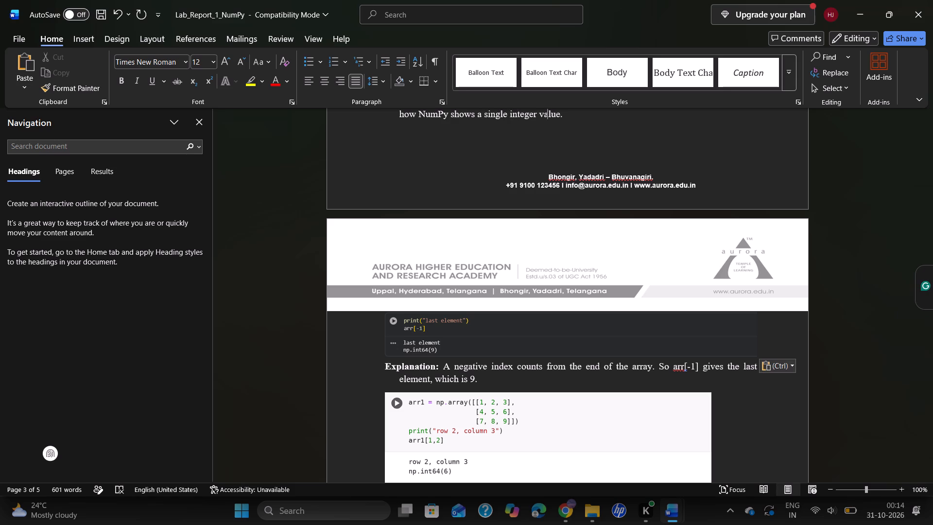
pyautogui.press('Right')
pyautogui.press('Right')
pyautogui.press('Right')
pyautogui.press('Right')
pyautogui.press('Return')
pyautogui.press('Return')
pyautogui.press('Return')
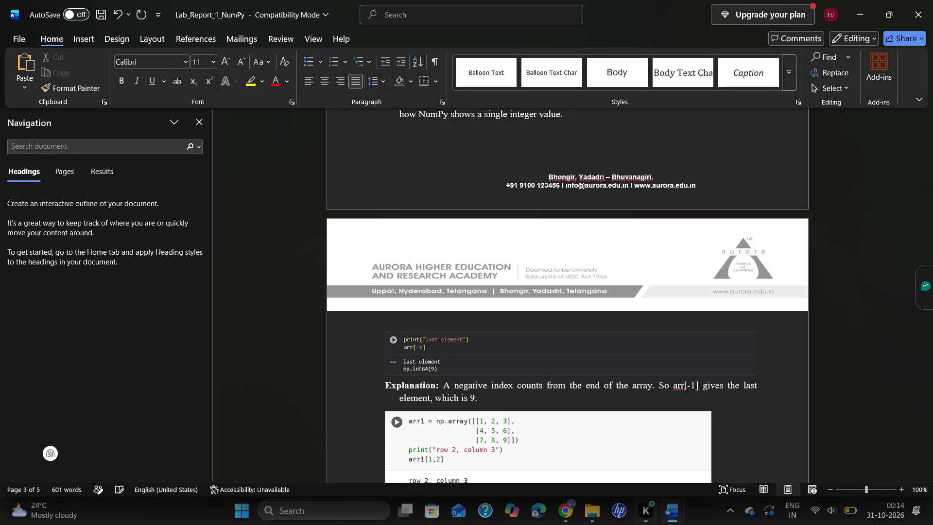
# Add a blank line below the arr[-1] explanation in the report.
pyautogui.scroll(-1, 641, 524)
pyautogui.scroll(-1, 630, 409)
pyautogui.click(580, 335)
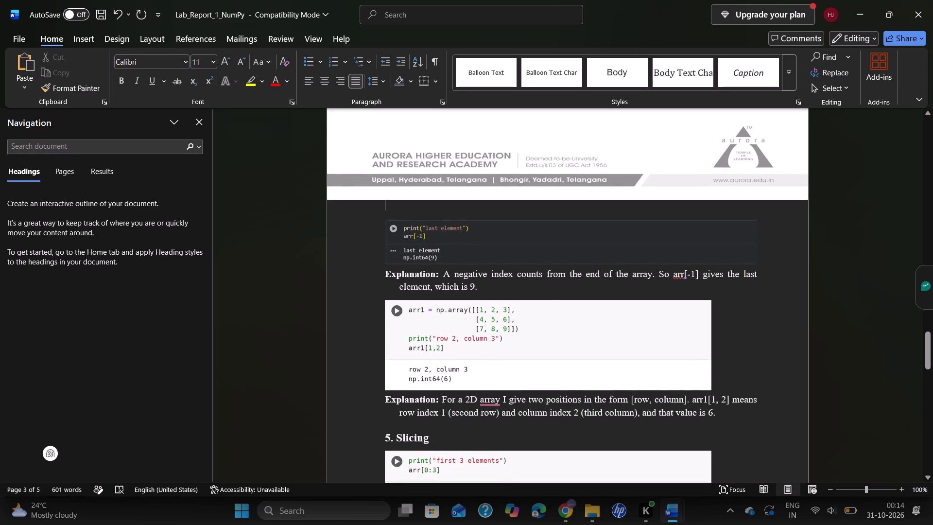
pyautogui.click(511, 288)
pyautogui.press('Return')
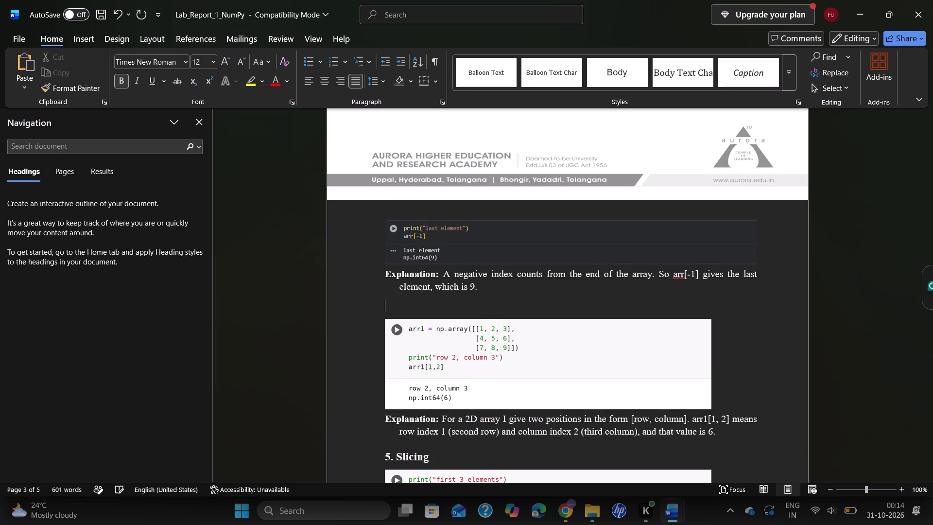
# Replace the arr1[1,2] "row 2, column 3" code image in the report with a Colab screenshot of that cell and its output.
pyautogui.click(514, 328)
pyautogui.press('BackSpace')
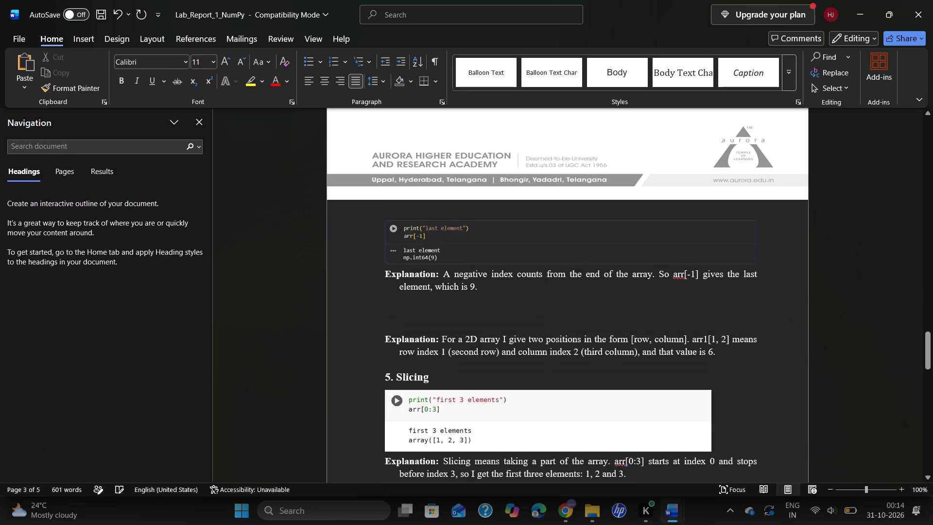
pyautogui.click(572, 512)
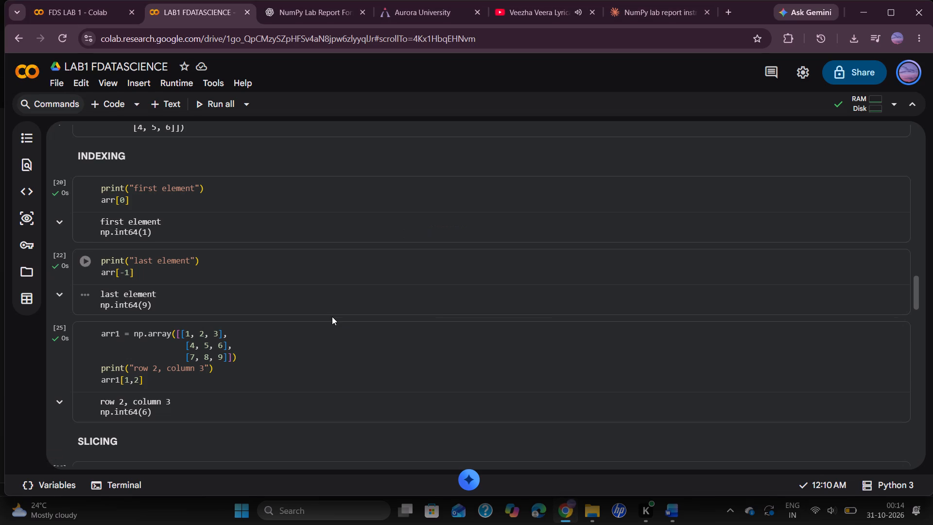
pyautogui.scroll(-1, 297, 337)
pyautogui.press('Print')
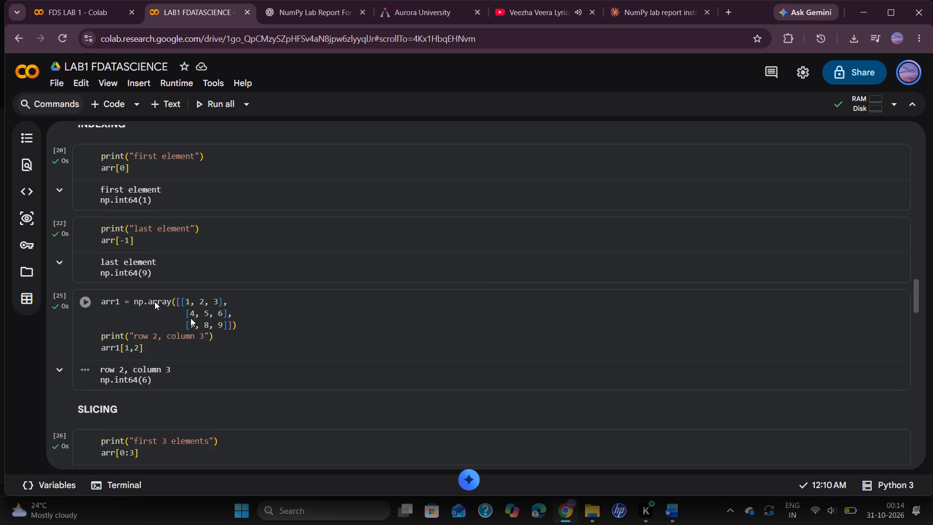
pyautogui.moveTo(74, 291); pyautogui.dragTo(608, 385)
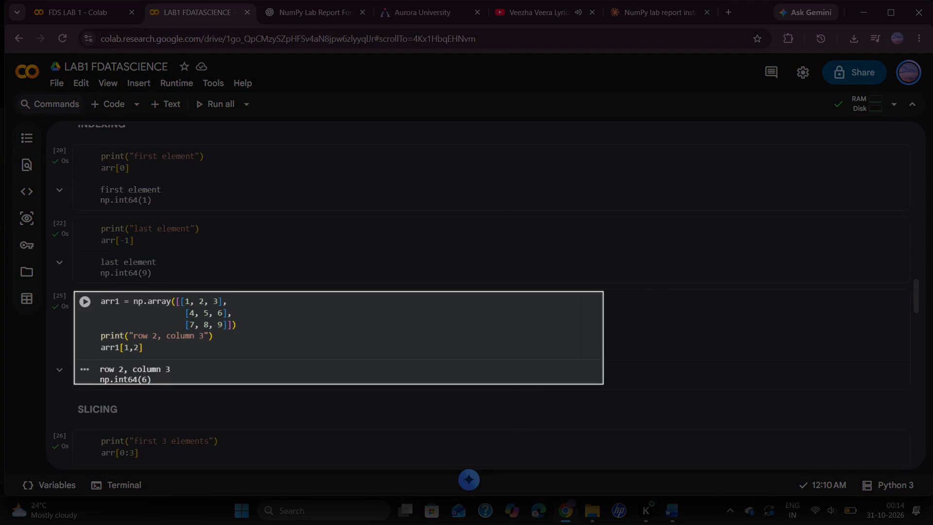
pyautogui.moveTo(608, 385); pyautogui.dragTo(741, 393)
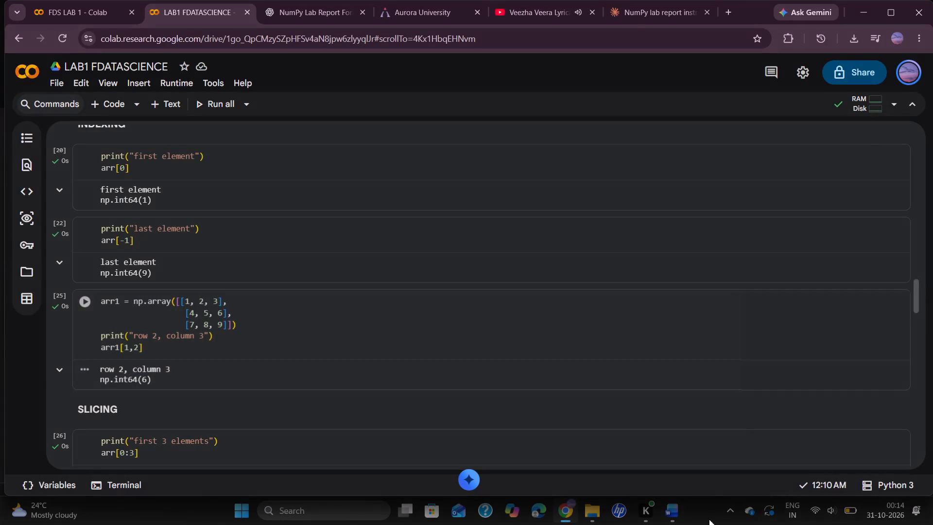
pyautogui.click(717, 464)
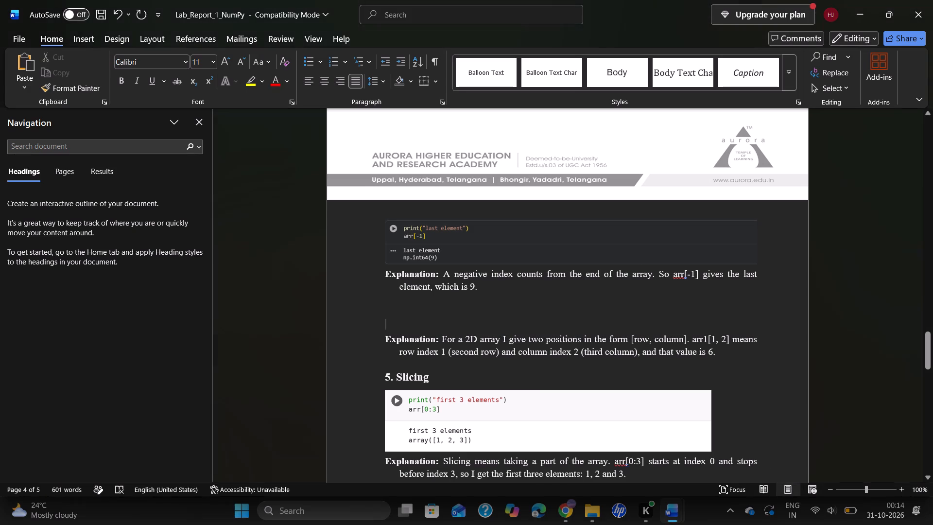
pyautogui.hotkey('ctrl', 'v')
# Replace the arr[0:3] "first 3 elements" code image under Slicing with a Colab screenshot of that cell, its output and the SLICING heading.
pyautogui.scroll(-1, 679, 409)
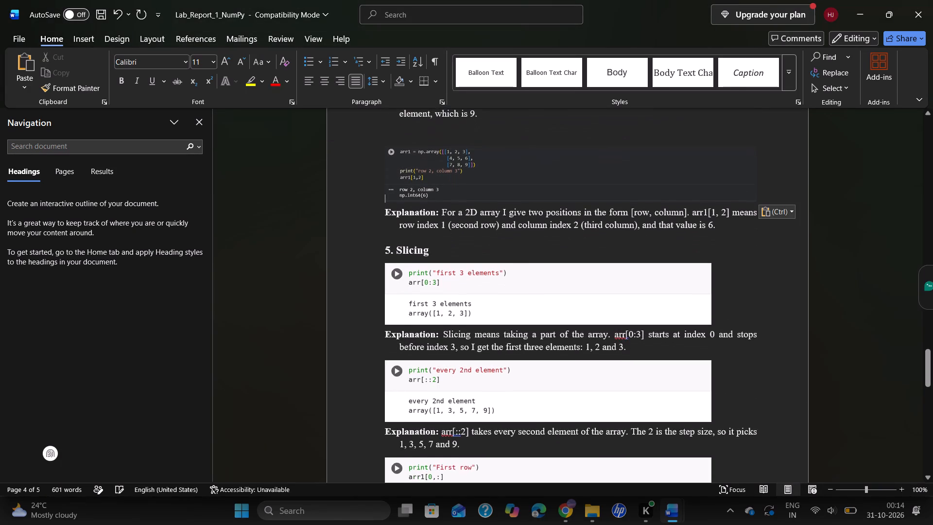
pyautogui.scroll(-1, 679, 409)
pyautogui.click(542, 246)
pyautogui.press('BackSpace')
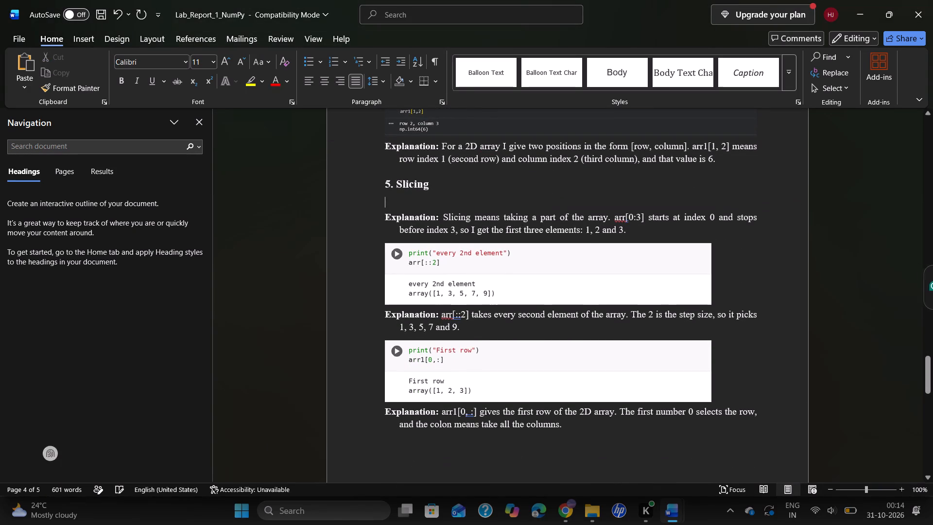
pyautogui.click(575, 520)
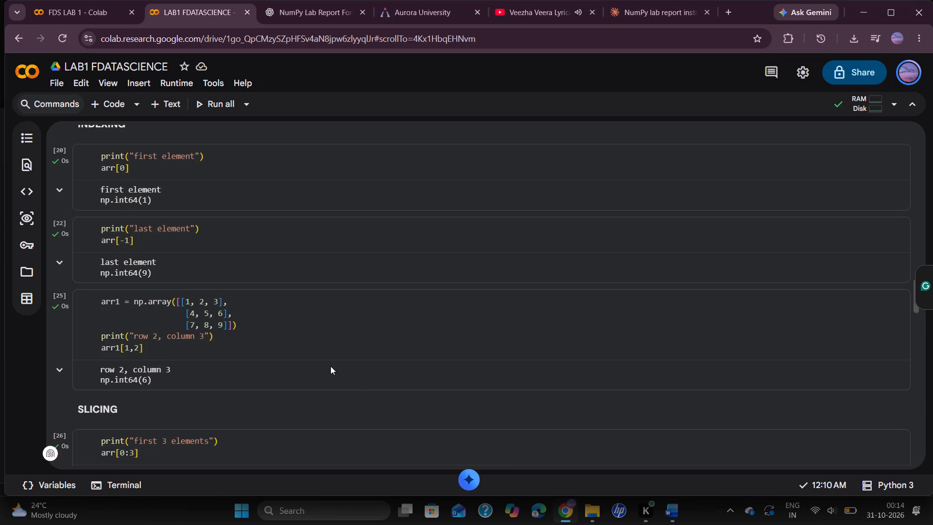
pyautogui.scroll(-4, 330, 366)
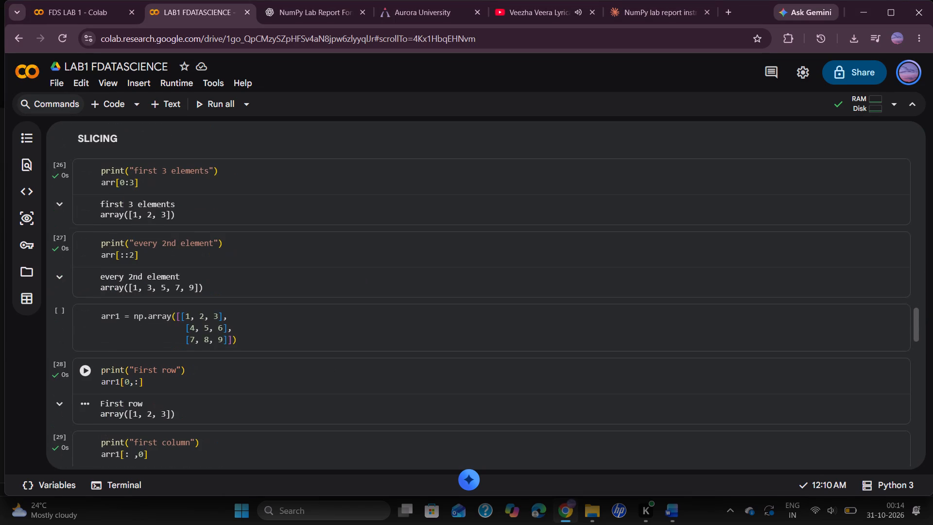
pyautogui.press('Print')
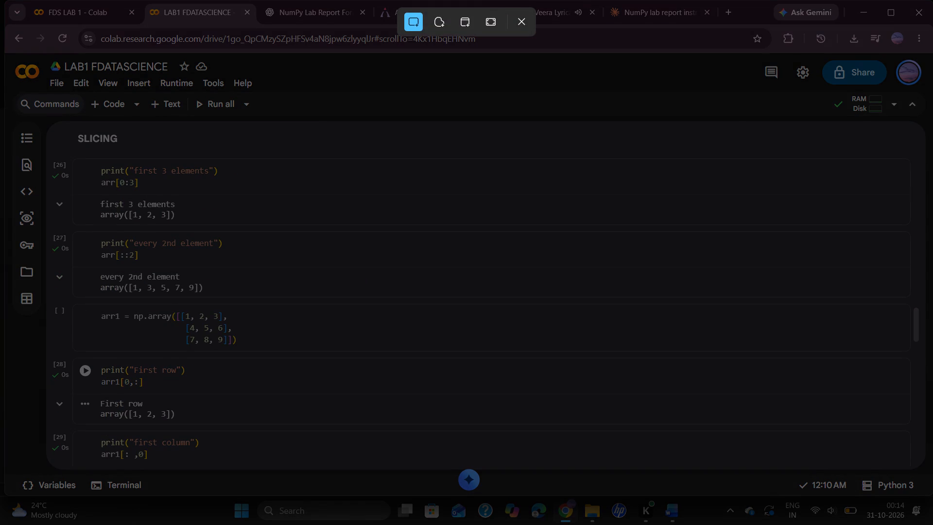
pyautogui.moveTo(74, 135); pyautogui.dragTo(672, 227)
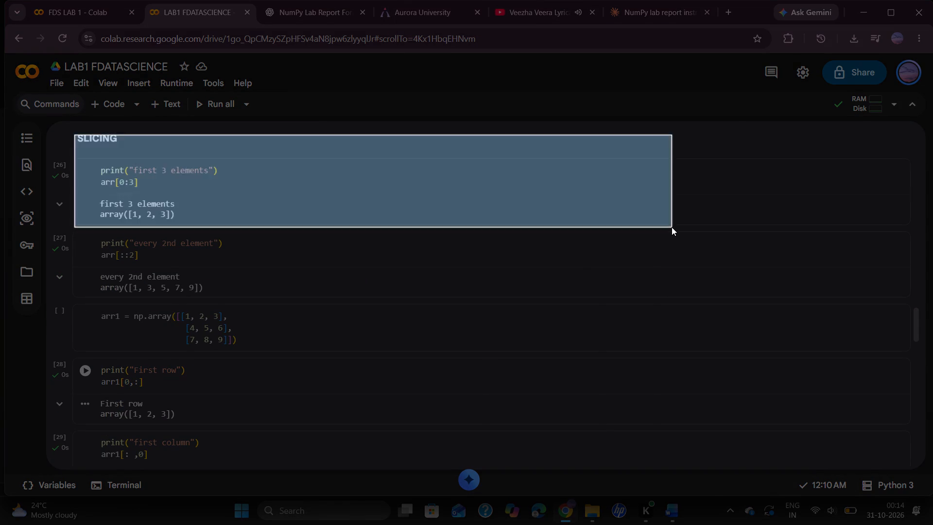
pyautogui.click(732, 455)
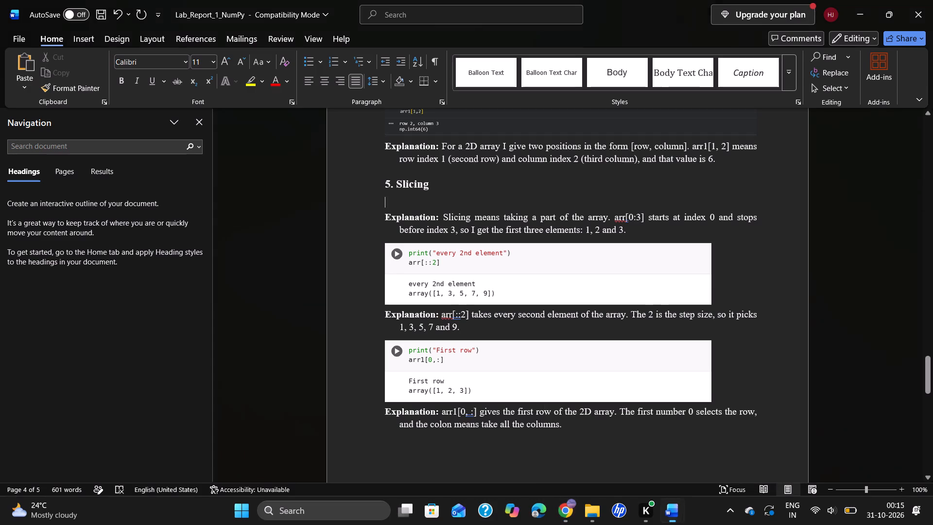
pyautogui.hotkey('ctrl', 'v')
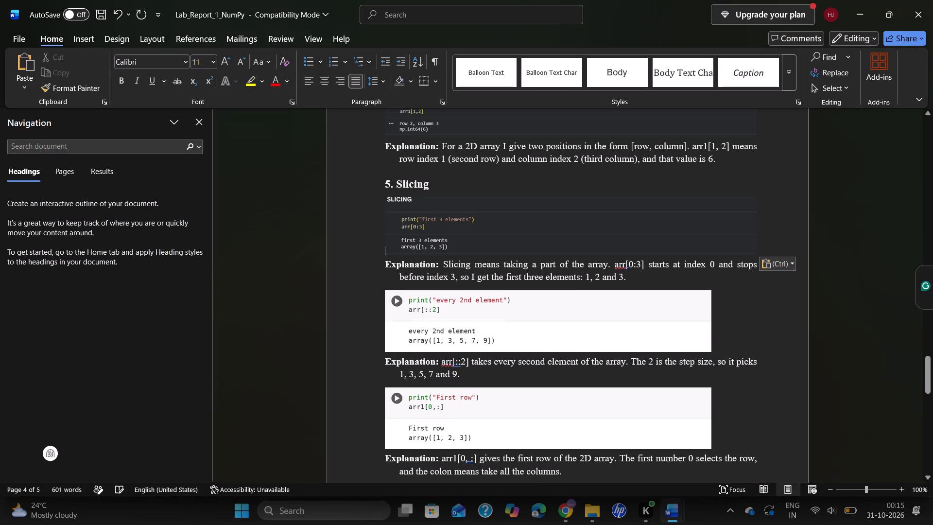
# Replace the arr[::2] "every 2nd element" code image in the report with a Colab screenshot of that cell and its output.
pyautogui.click(557, 331)
pyautogui.press('BackSpace')
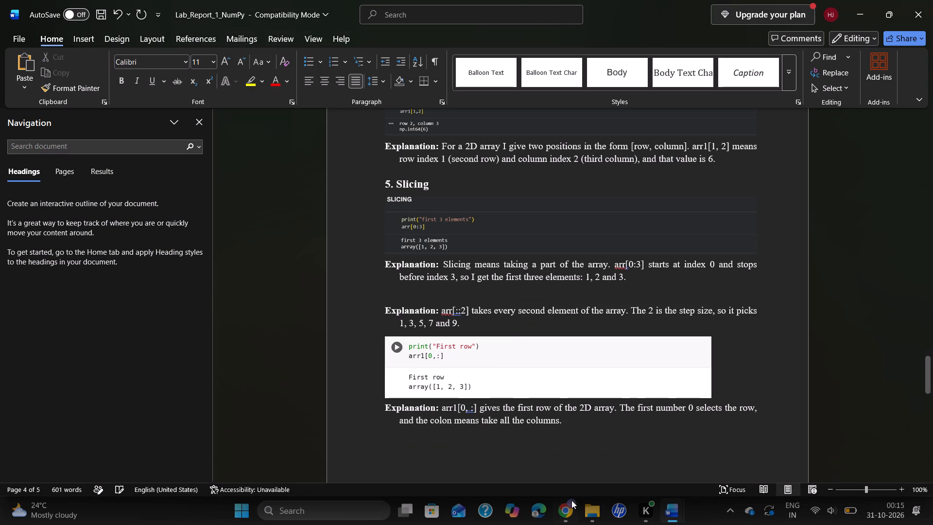
pyautogui.click(571, 501)
pyautogui.press('Print')
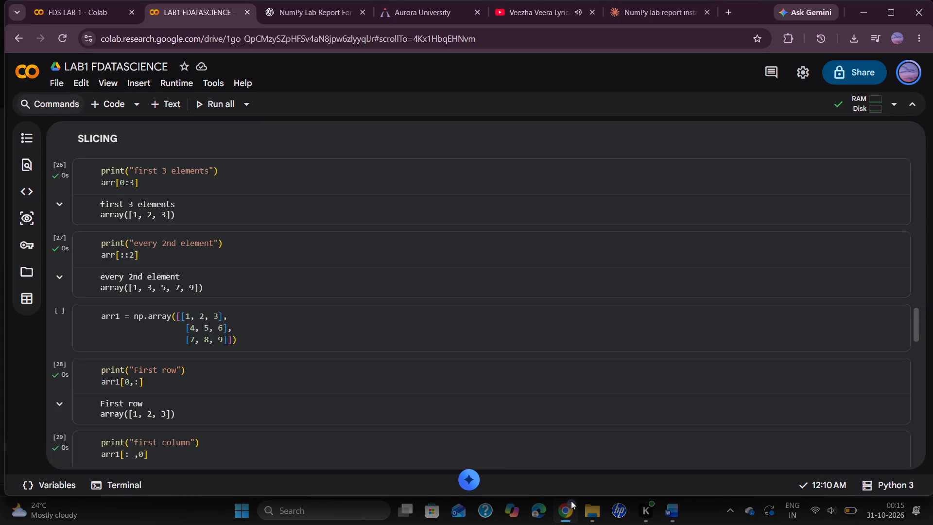
pyautogui.click(291, 349)
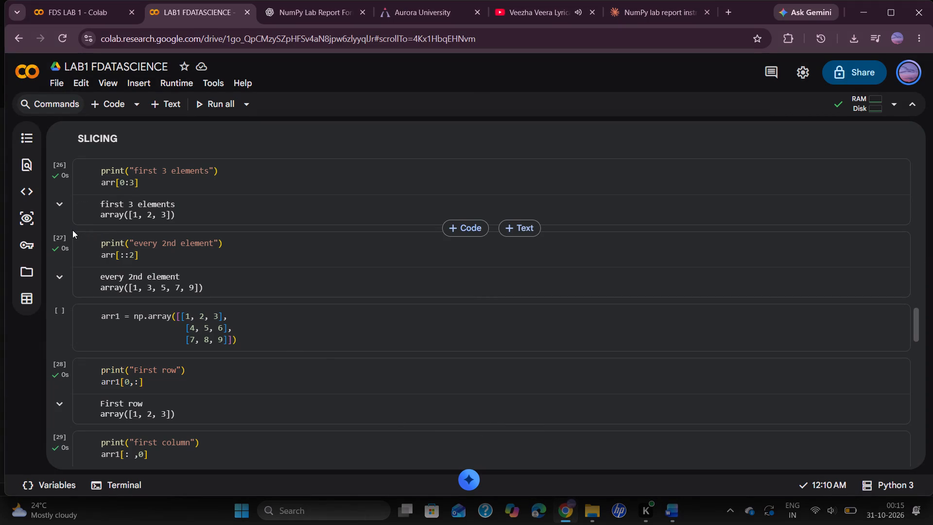
pyautogui.press('Print')
pyautogui.moveTo(74, 232); pyautogui.dragTo(556, 296)
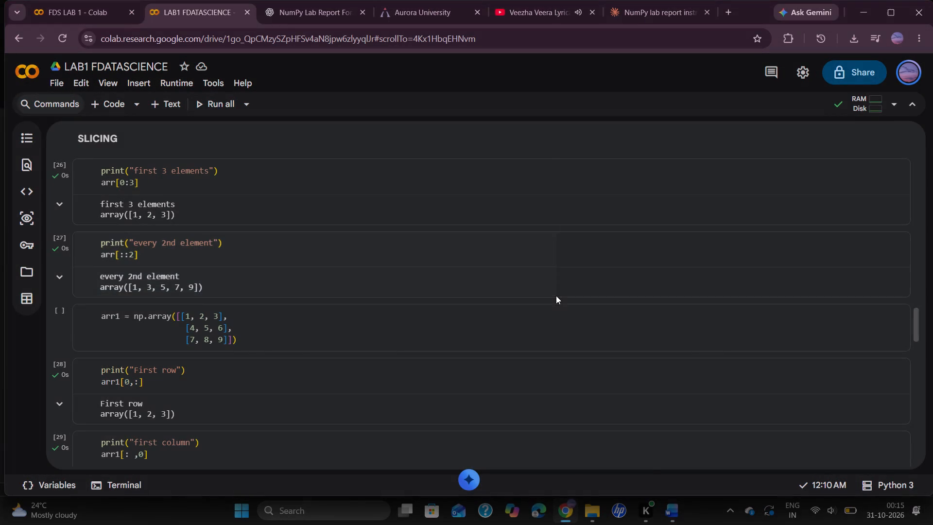
pyautogui.click(740, 444)
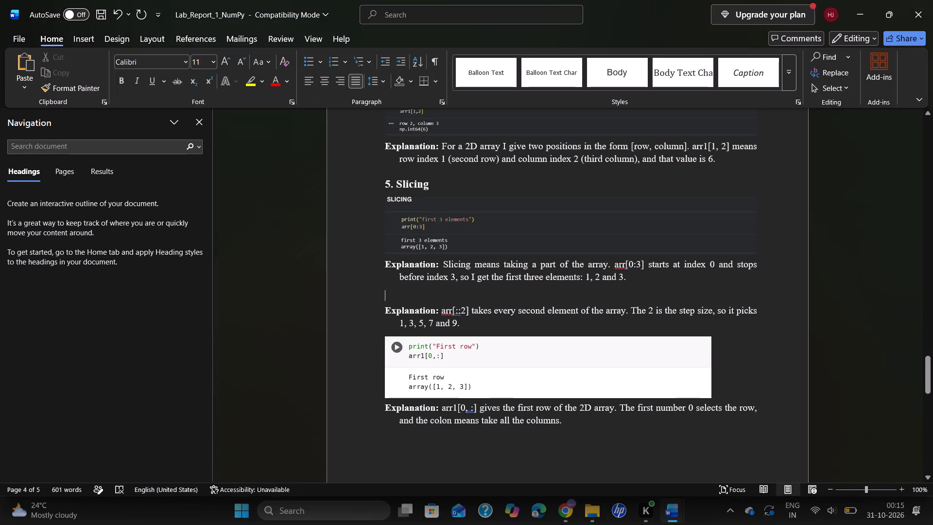
pyautogui.hotkey('ctrl', 'v')
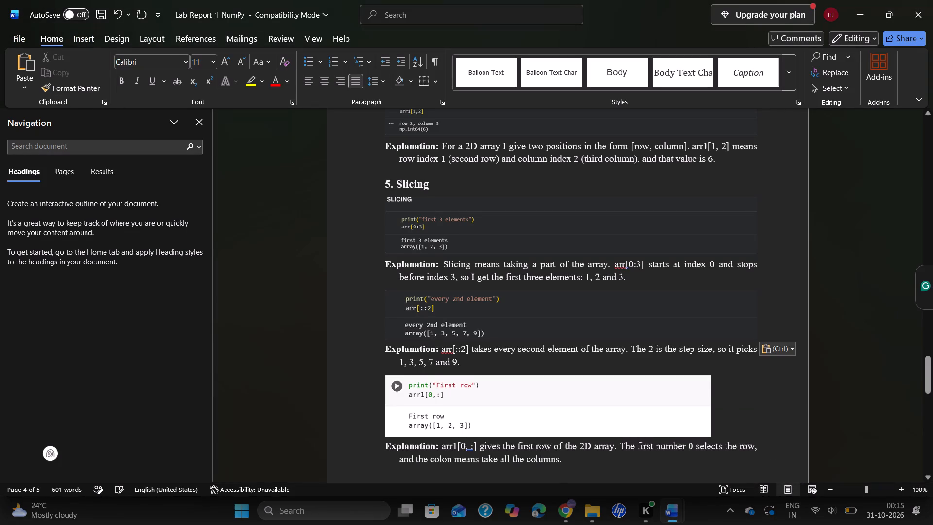
# Add a blank line below each of the arr[0:3] and arr[::2] explanations in the Slicing section.
pyautogui.click(654, 274)
pyautogui.press('Return')
pyautogui.scroll(-1, 651, 348)
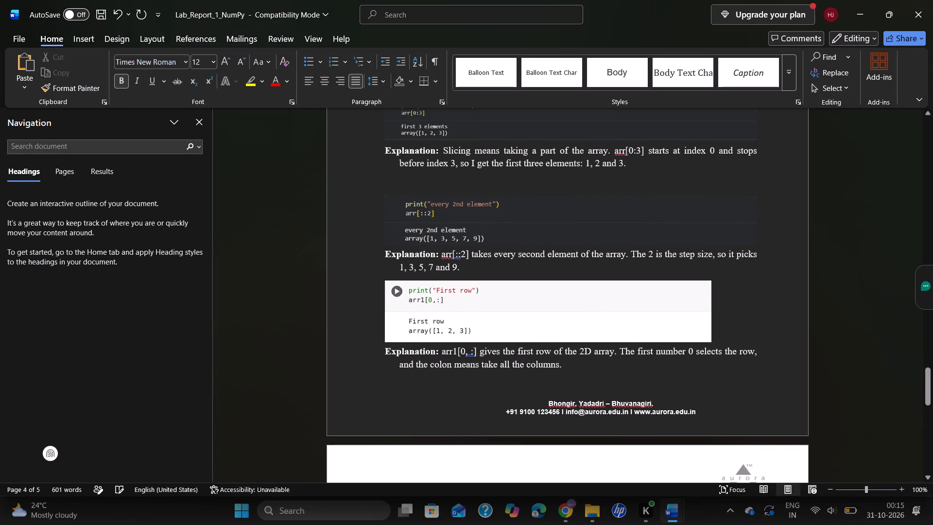
pyautogui.click(509, 270)
pyautogui.press('Return')
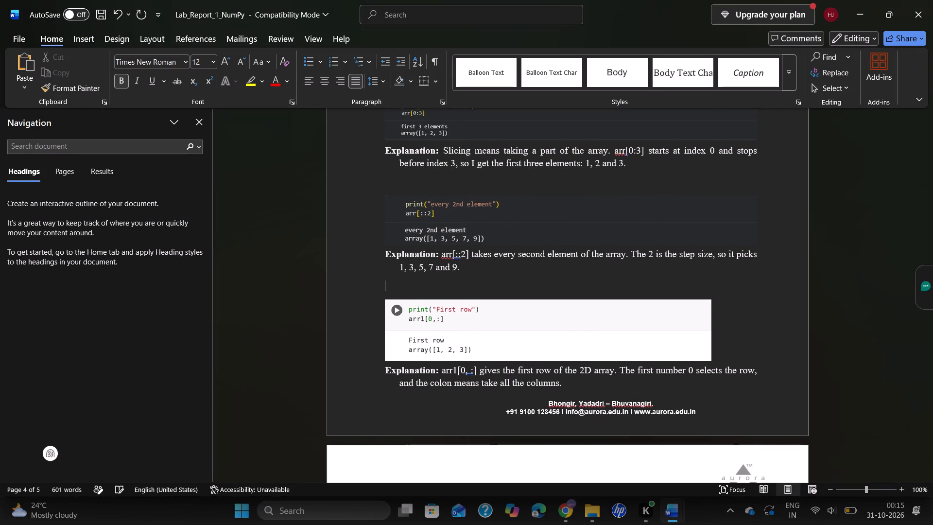
# Replace the arr1[0,:] "First row" code image in the report with a Colab screenshot of the arr1 = np.array definition cell.
pyautogui.click(496, 309)
pyautogui.press('BackSpace')
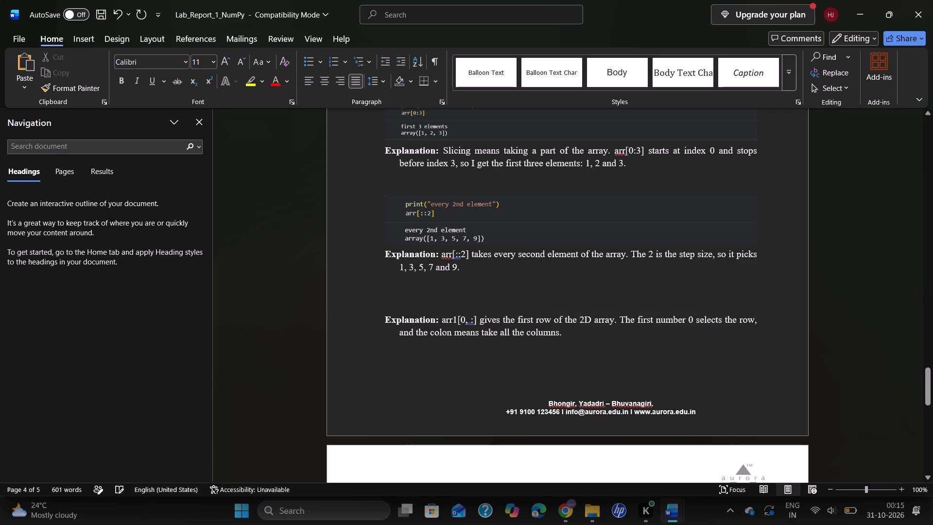
pyautogui.click(566, 505)
pyautogui.scroll(-1, 450, 402)
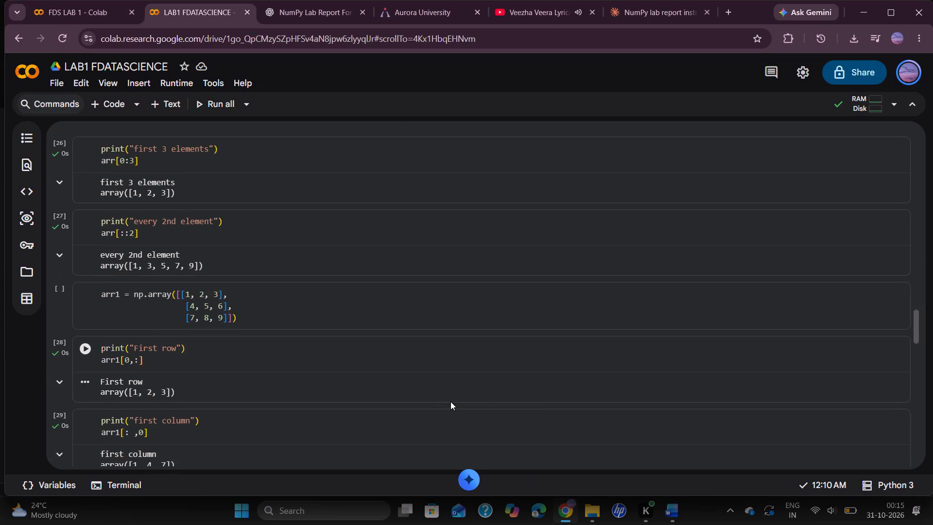
pyautogui.press('Print')
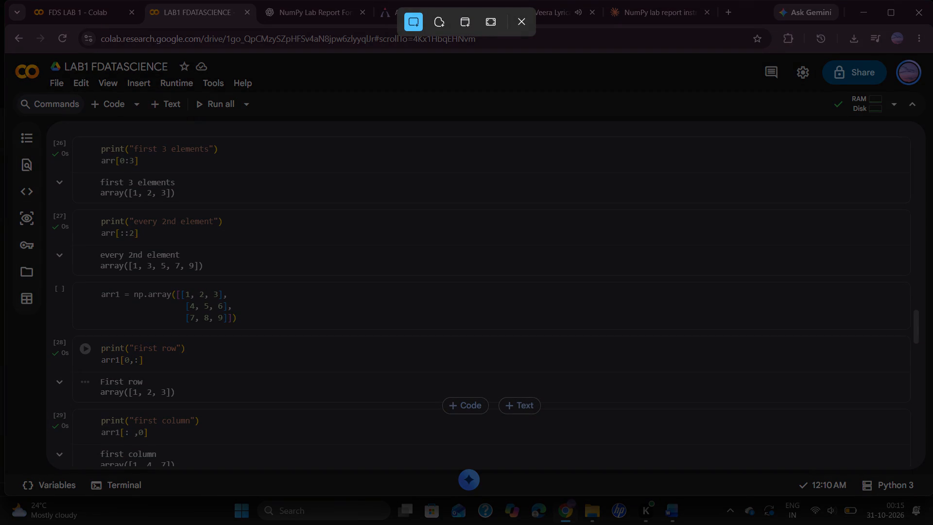
pyautogui.moveTo(79, 282); pyautogui.dragTo(635, 324)
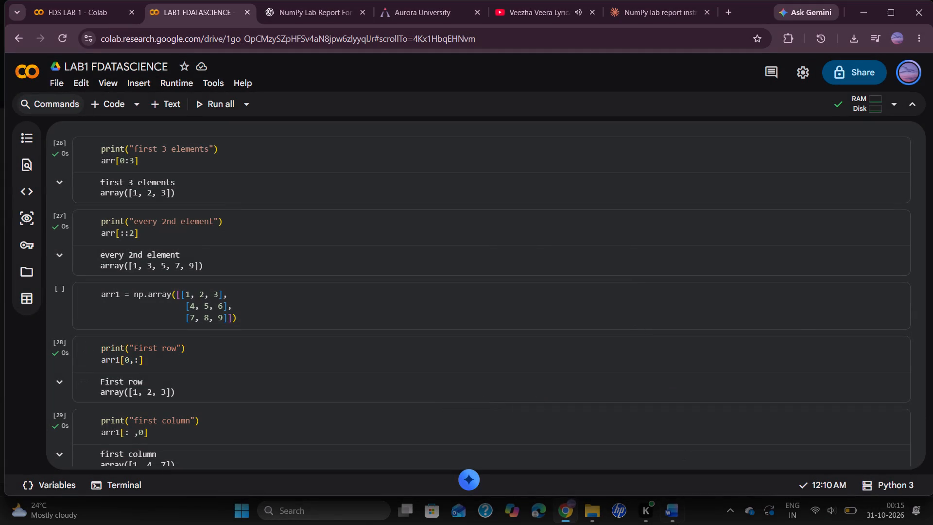
pyautogui.click(737, 441)
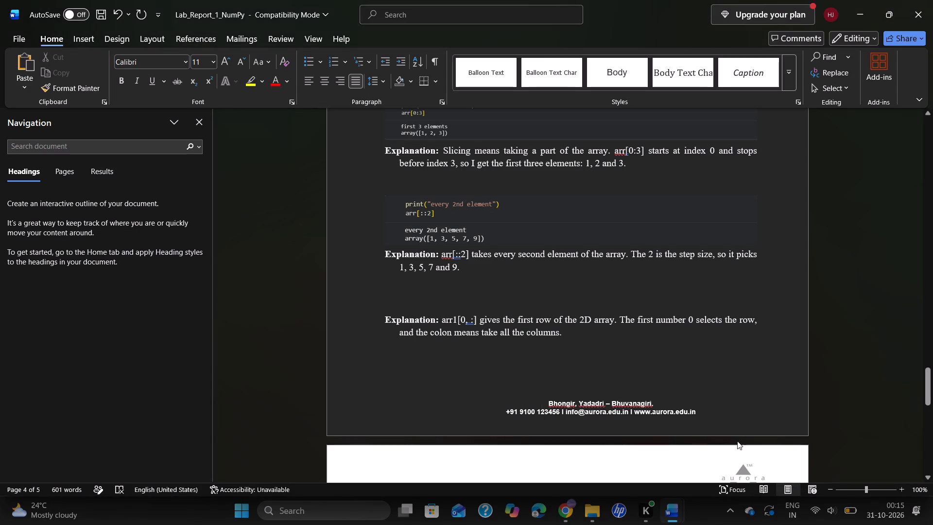
pyautogui.hotkey('ctrl', 'v')
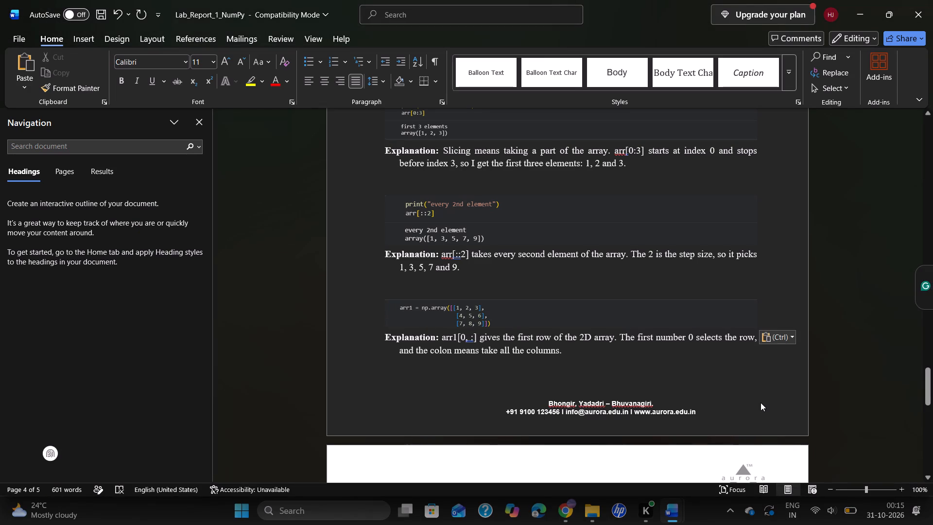
# Insert a Colab screenshot of the "First row" arr1[0,:] cell and its output beneath the arr1 definition screenshot, separated by a blank line.
pyautogui.press('Return')
pyautogui.press('BackSpace')
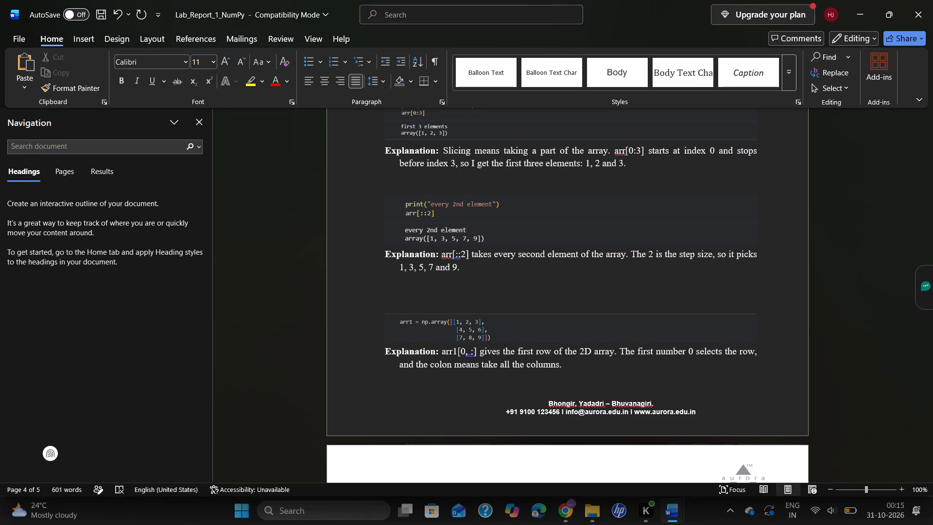
pyautogui.press('Right')
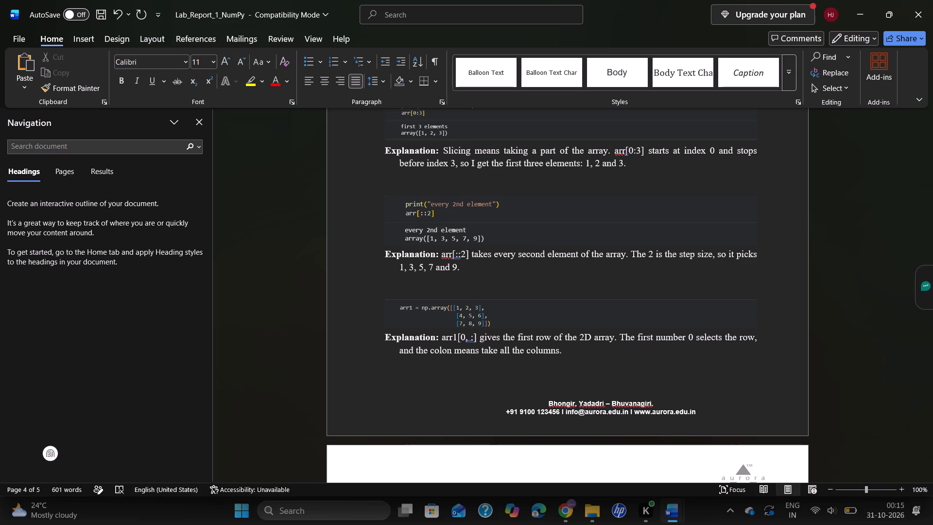
pyautogui.press('Return')
pyautogui.press('Return')
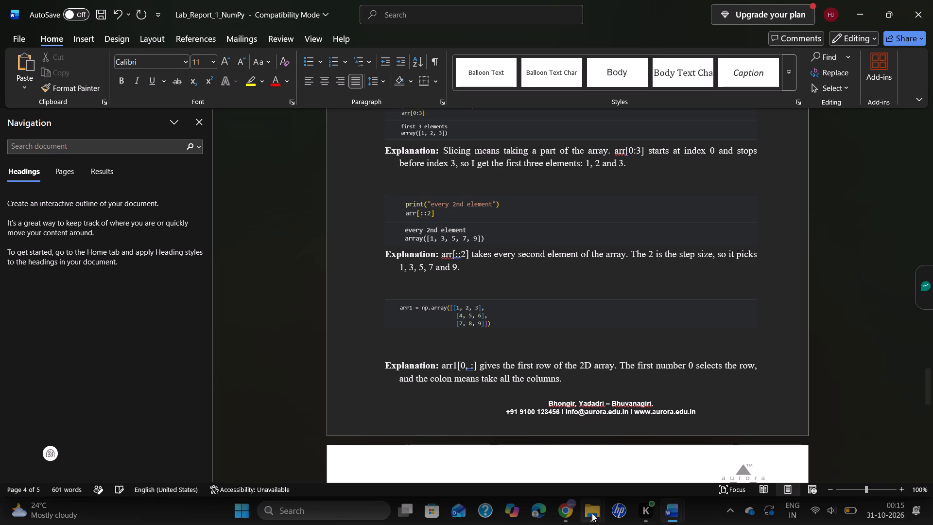
pyautogui.click(563, 512)
pyautogui.scroll(-1, 299, 379)
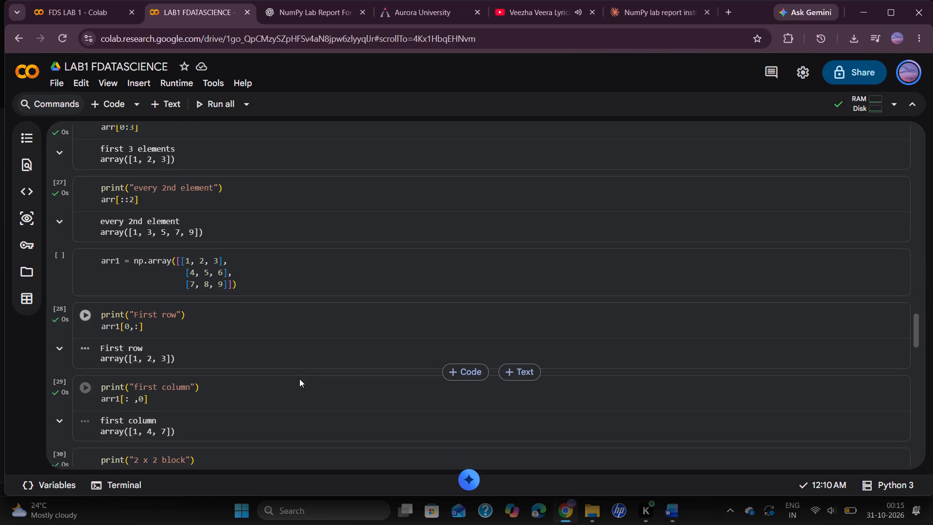
pyautogui.press('Print')
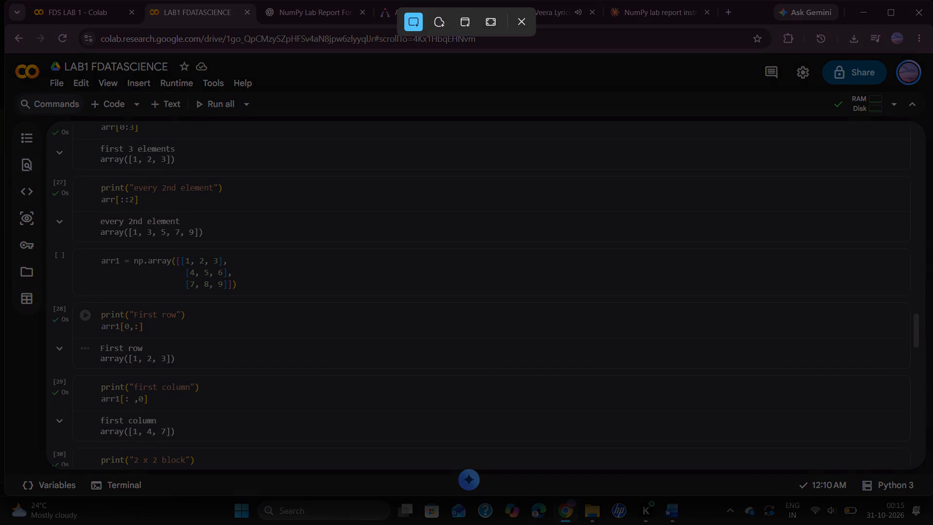
pyautogui.moveTo(72, 300); pyautogui.dragTo(787, 374)
pyautogui.click(725, 450)
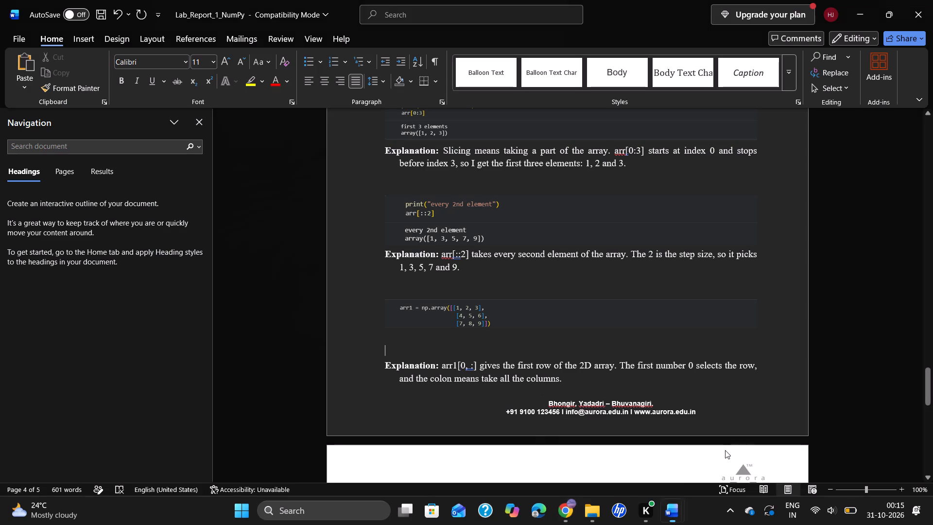
pyautogui.hotkey('ctrl', 'v')
# Add a blank line below the arr1[0, :] explanation in the report.
pyautogui.scroll(-1, 725, 450)
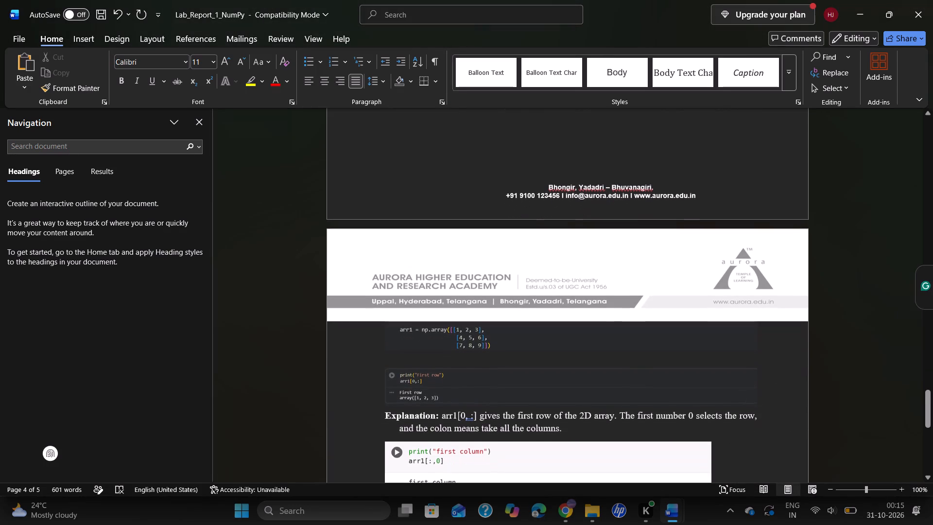
pyautogui.scroll(-1, 748, 415)
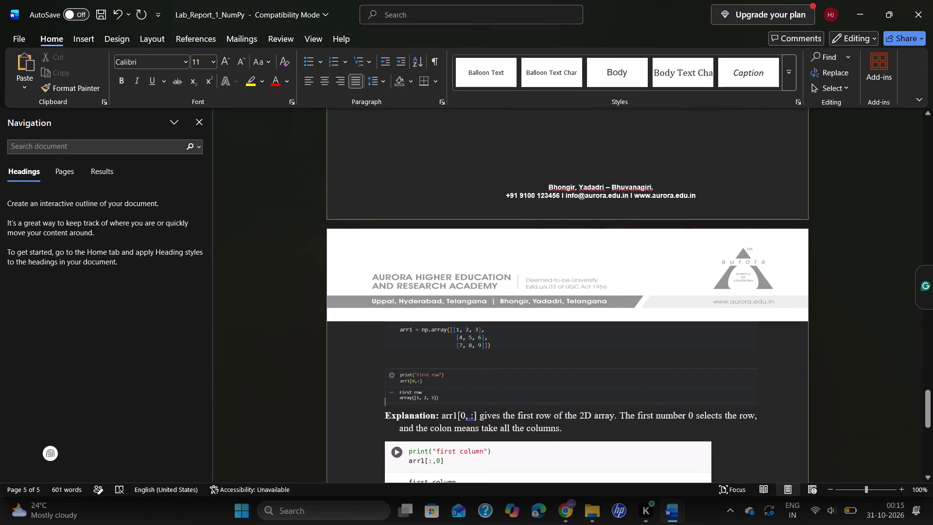
pyautogui.scroll(-1, 748, 415)
pyautogui.click(597, 382)
pyautogui.press('Return')
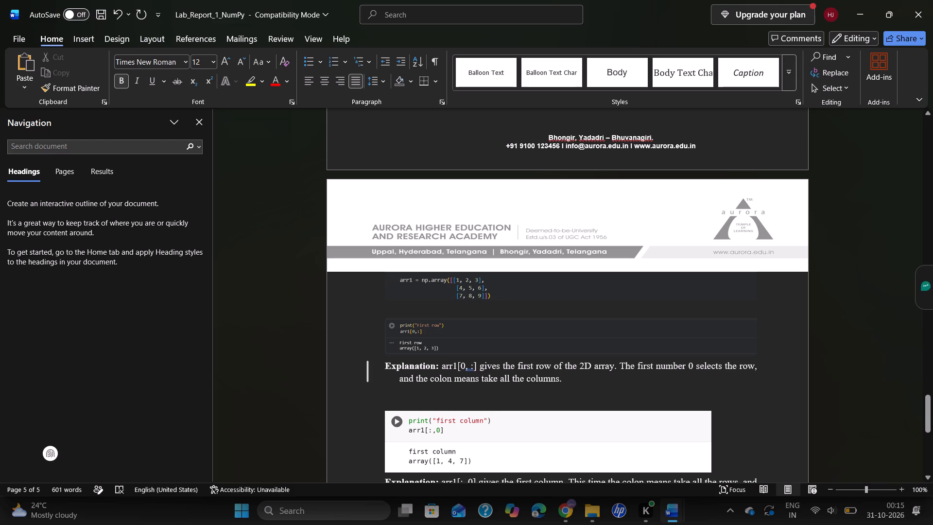
# Change "2D array" to "3D array" in the arr1[0, :] explanation.
pyautogui.click(585, 367)
pyautogui.press('BackSpace')
pyautogui.hotkey('shift', '#')
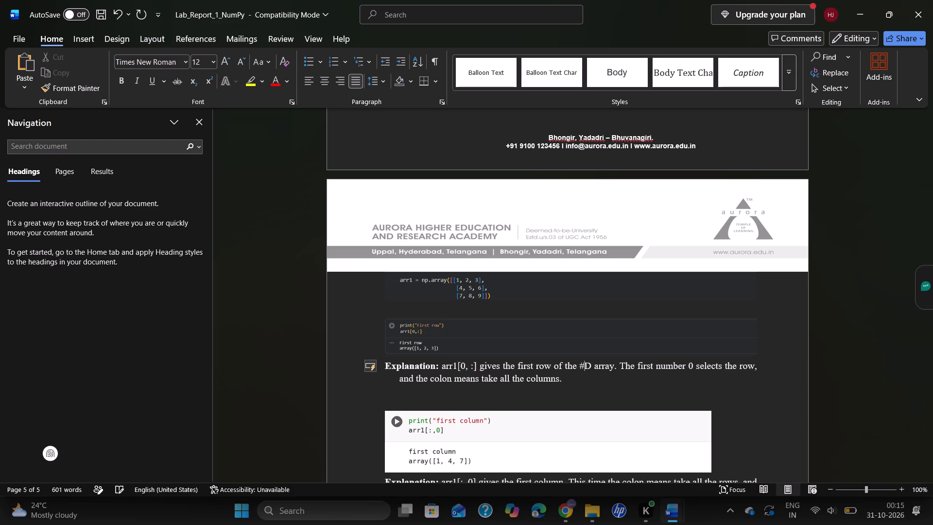
pyautogui.press('BackSpace')
pyautogui.press('3')
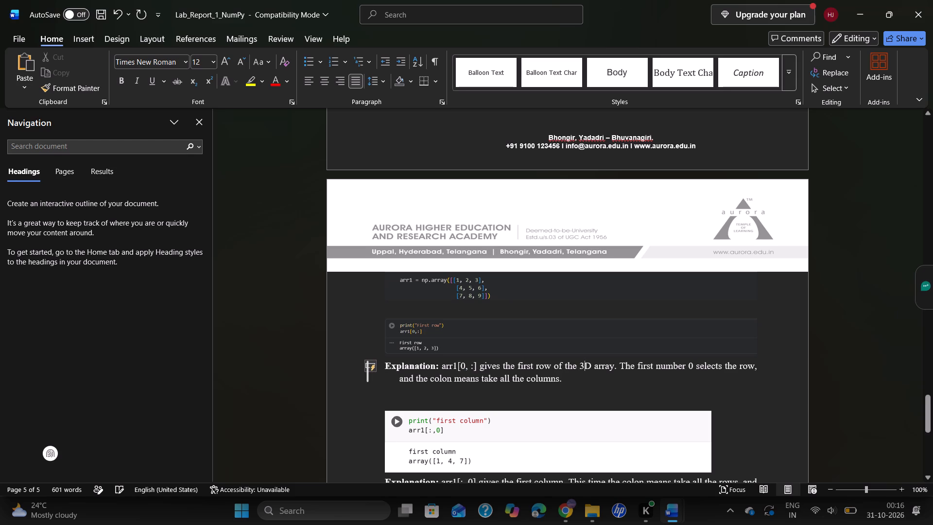
# Replace the arr1[:,0] "first column" code image in the report with a Colab screenshot of the "First row" cell and its output.
pyautogui.scroll(-1, 583, 378)
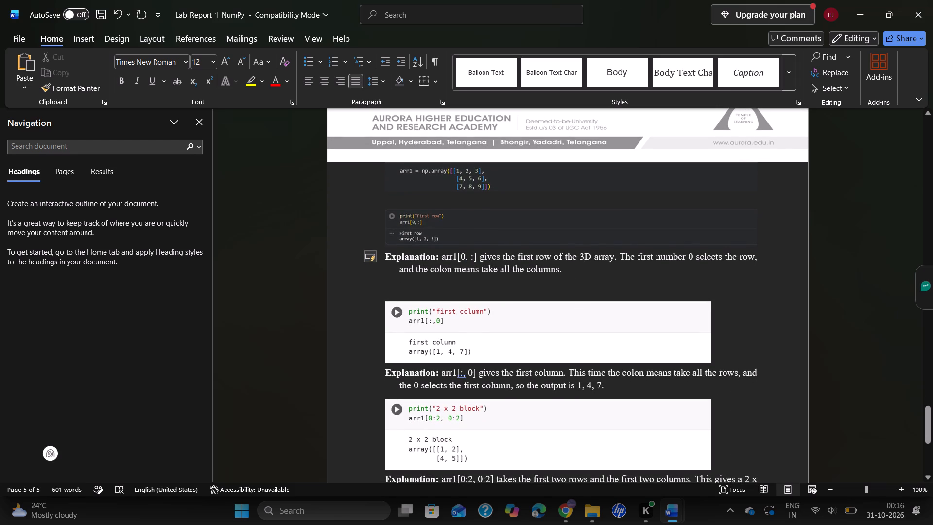
pyautogui.click(557, 326)
pyautogui.press('BackSpace')
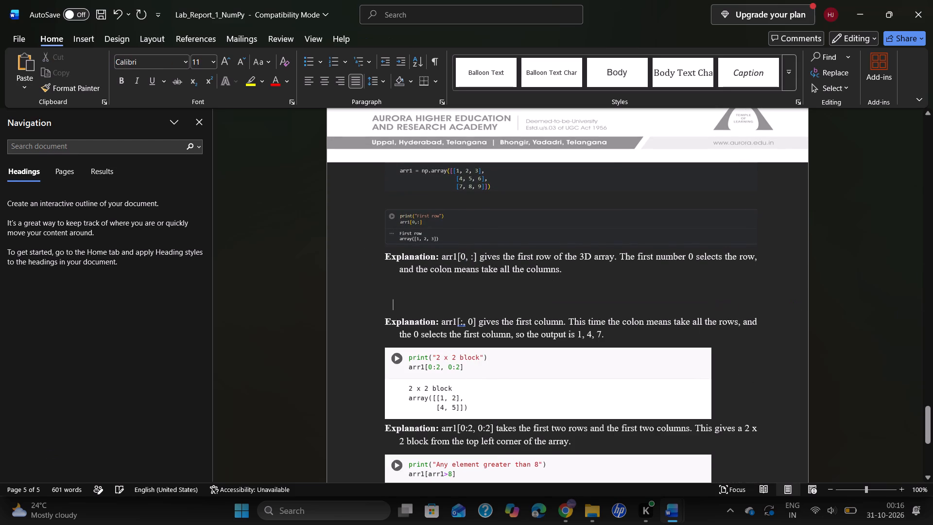
pyautogui.click(564, 519)
pyautogui.scroll(-1, 434, 392)
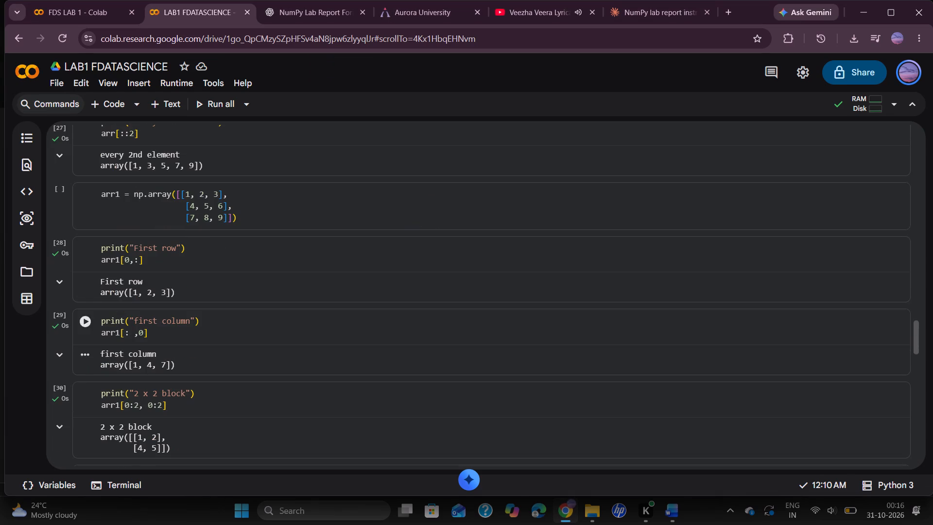
pyautogui.press('Print')
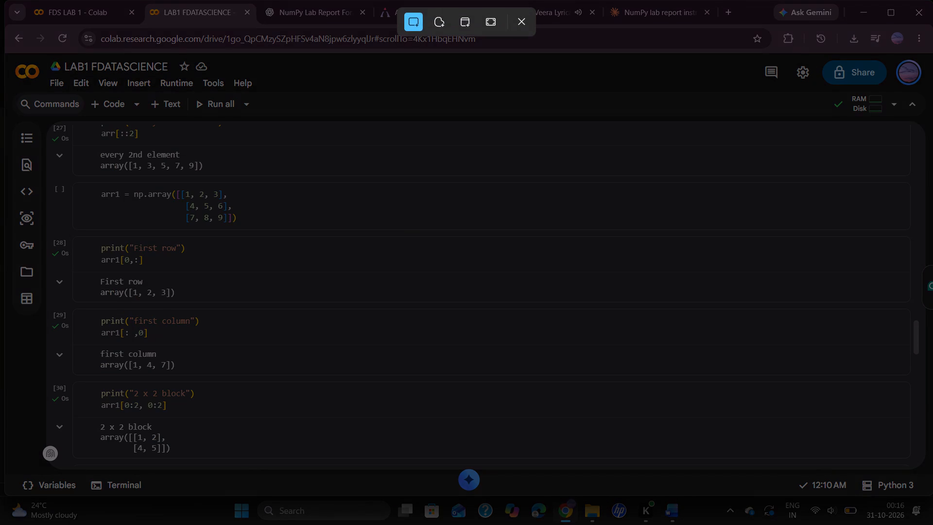
pyautogui.moveTo(74, 234); pyautogui.dragTo(755, 302)
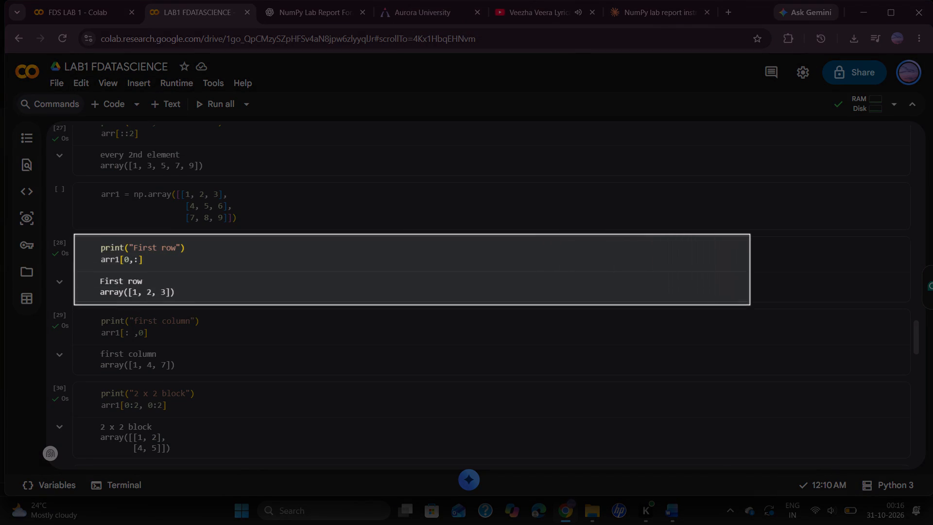
pyautogui.moveTo(755, 302); pyautogui.dragTo(794, 302)
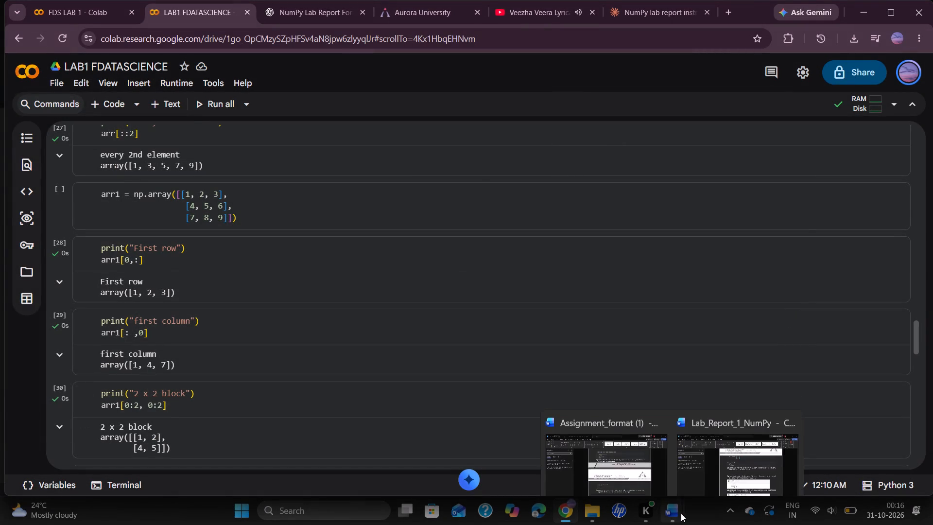
pyautogui.click(718, 444)
pyautogui.hotkey('ctrl', 'v')
# Add a blank line below the arr1[:, 0] explanation in the report.
pyautogui.scroll(-1, 718, 444)
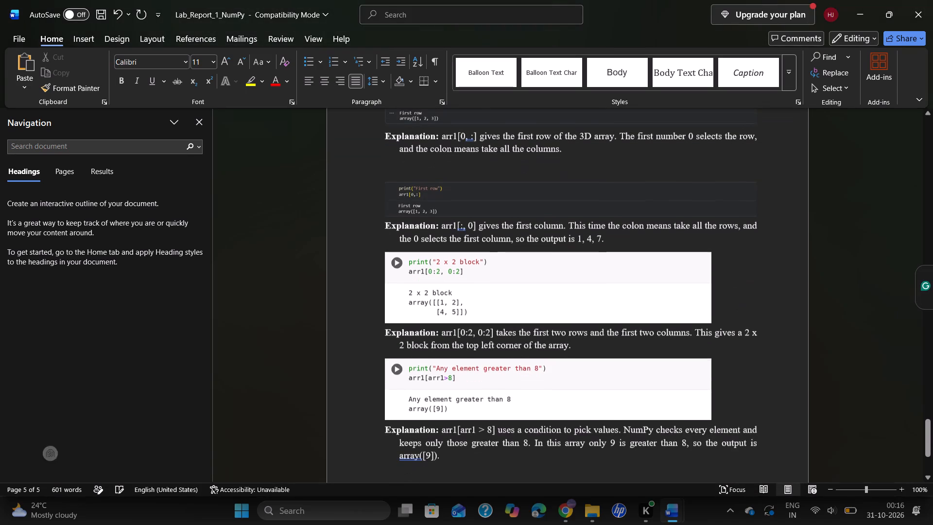
pyautogui.click(616, 239)
pyautogui.press('Return')
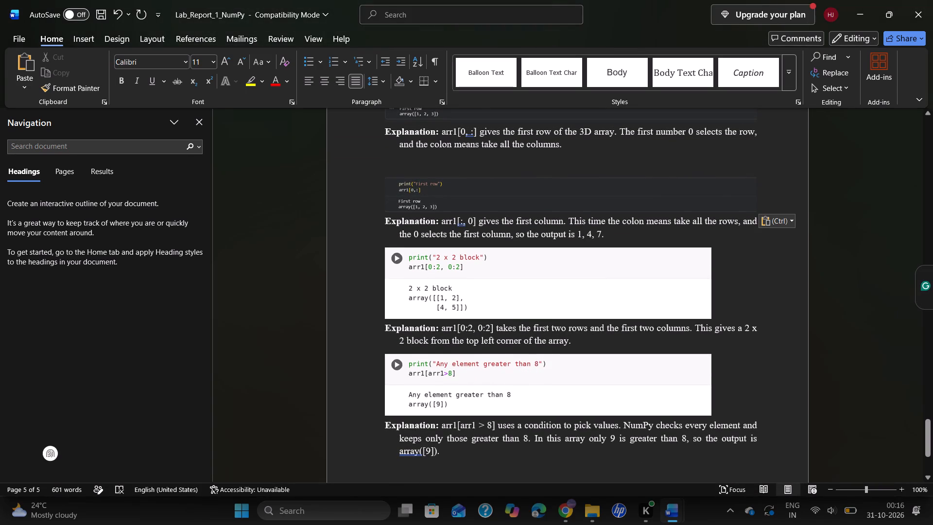
# Replace the "2 x 2 block" code image in the report with a Colab screenshot of the "first column" cell and its output.
pyautogui.click(573, 298)
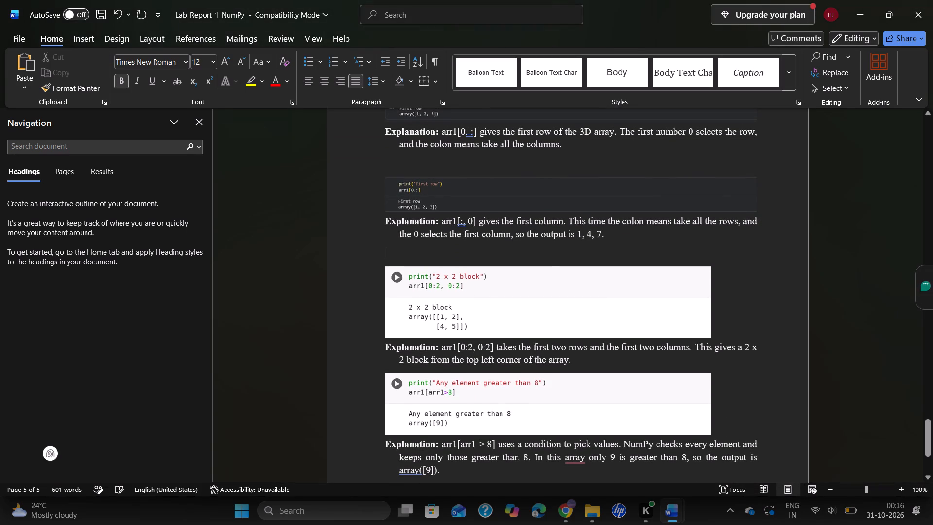
pyautogui.press('BackSpace')
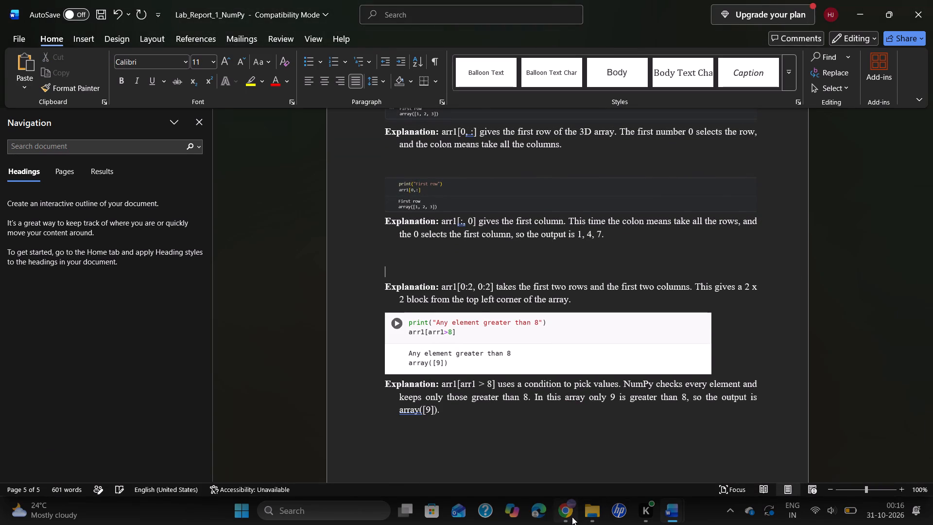
pyautogui.click(572, 517)
pyautogui.scroll(-1, 317, 334)
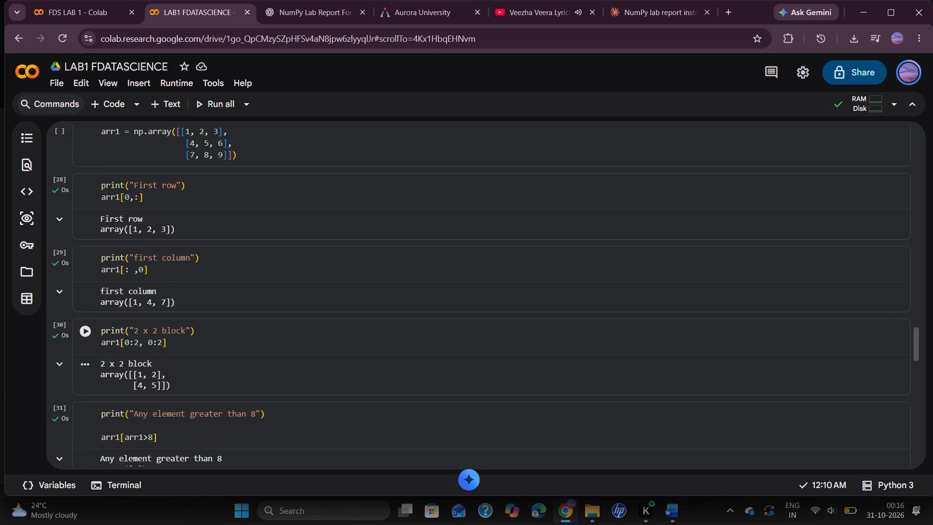
pyautogui.scroll(-1, 317, 334)
pyautogui.press('Print')
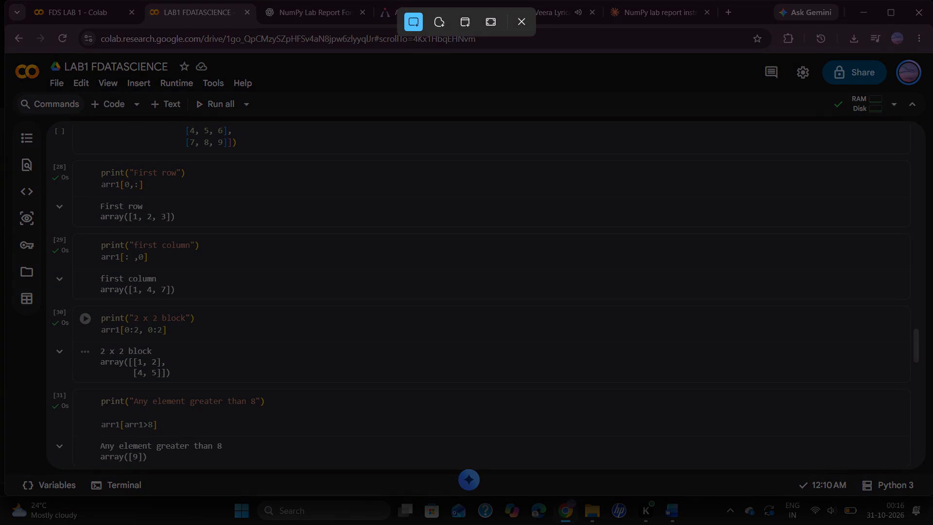
pyautogui.moveTo(74, 237); pyautogui.dragTo(554, 305)
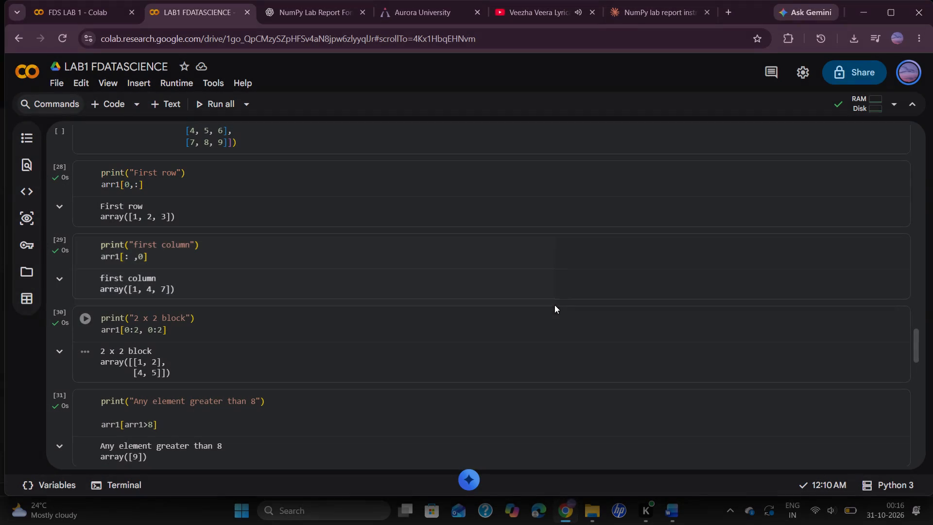
pyautogui.click(725, 452)
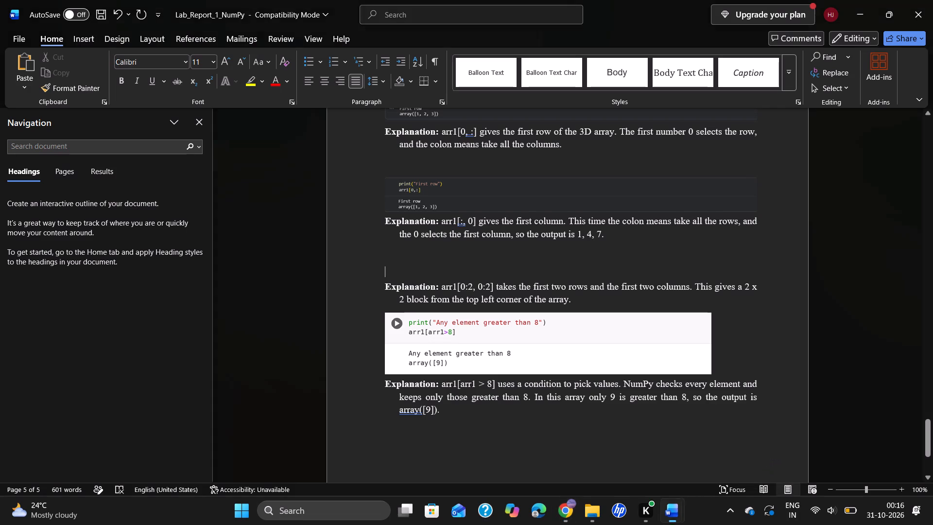
pyautogui.hotkey('ctrl', 'v')
# Add a blank line below the arr1[0:2, 0:2] explanation in the report.
pyautogui.scroll(-1, 725, 452)
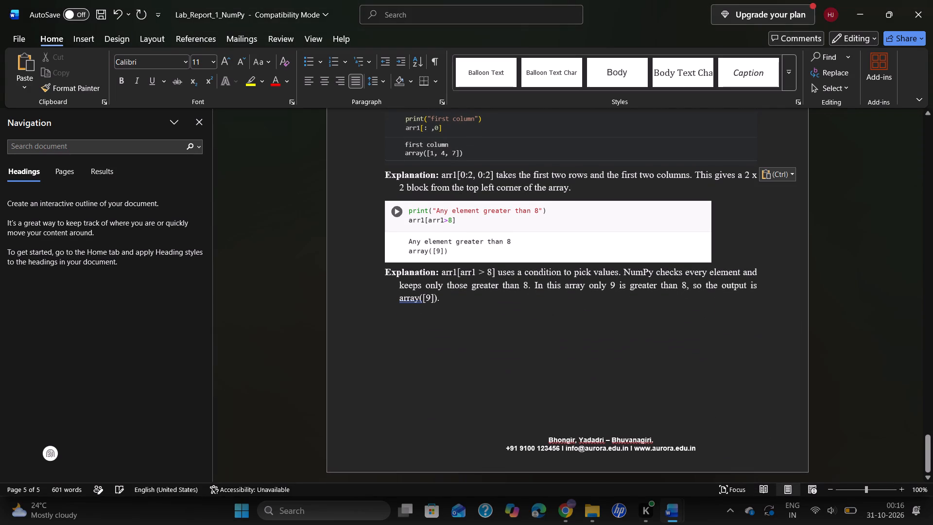
pyautogui.click(612, 192)
pyautogui.press('Return')
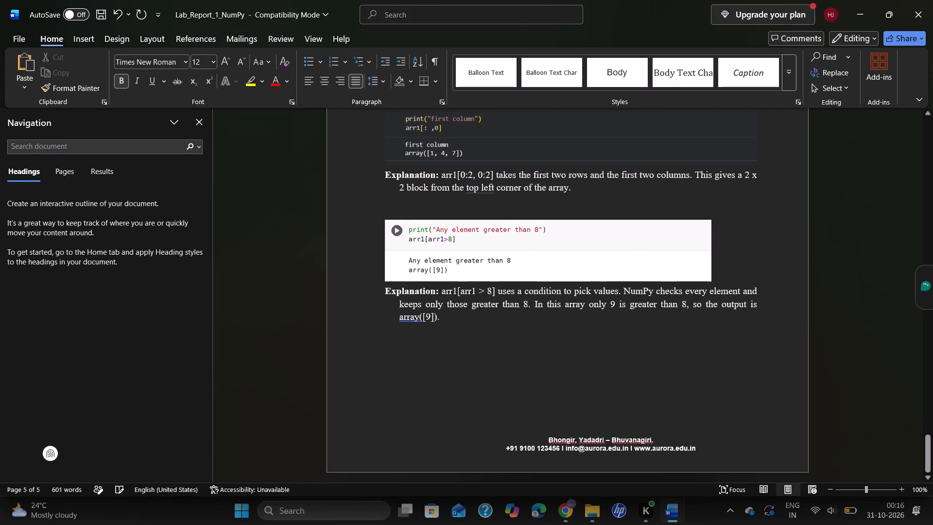
# Check the report's array slicing screenshots and explanations against the matching cells in the Colab notebook.
pyautogui.click(549, 239)
pyautogui.scroll(3, 549, 239)
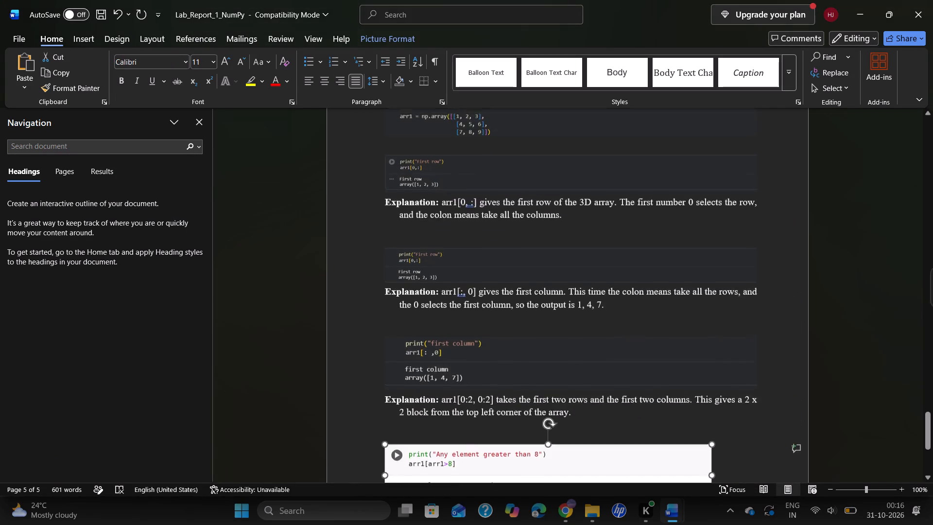
pyautogui.scroll(3, 549, 239)
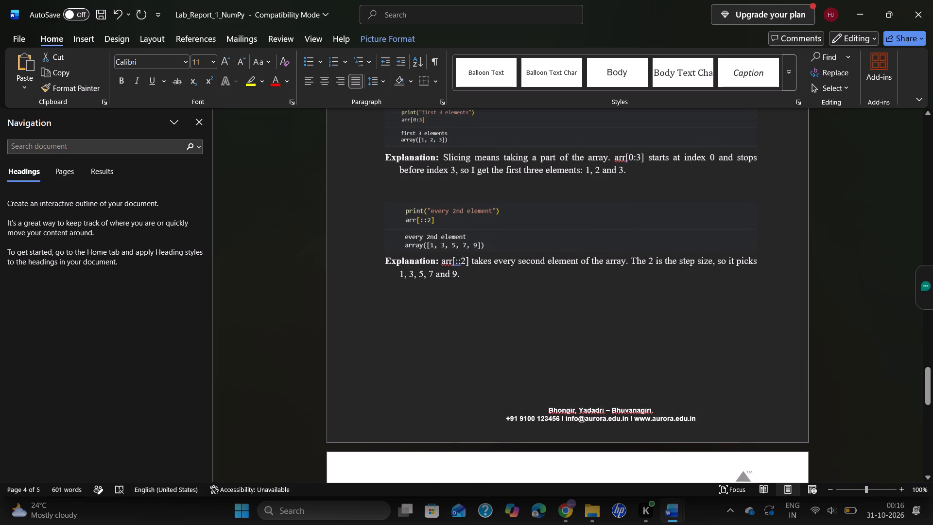
pyautogui.scroll(-4, 549, 239)
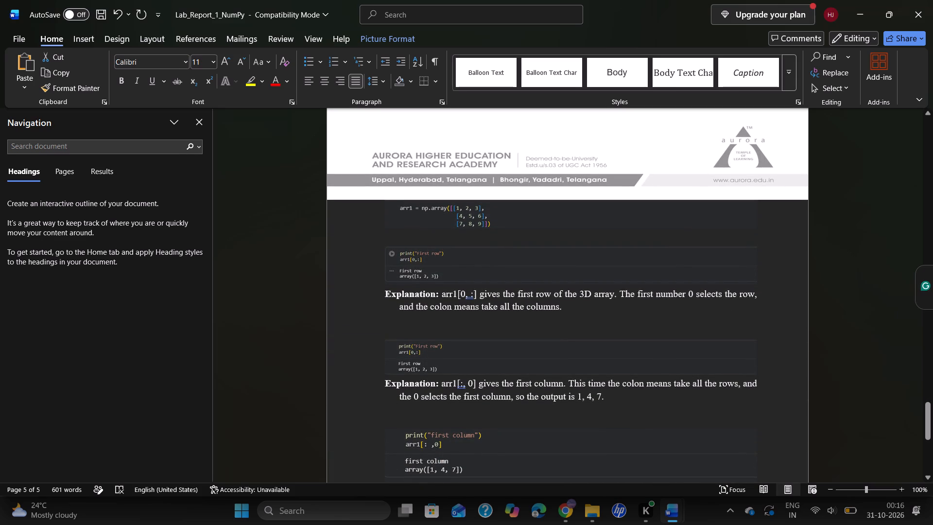
pyautogui.scroll(-2, 549, 239)
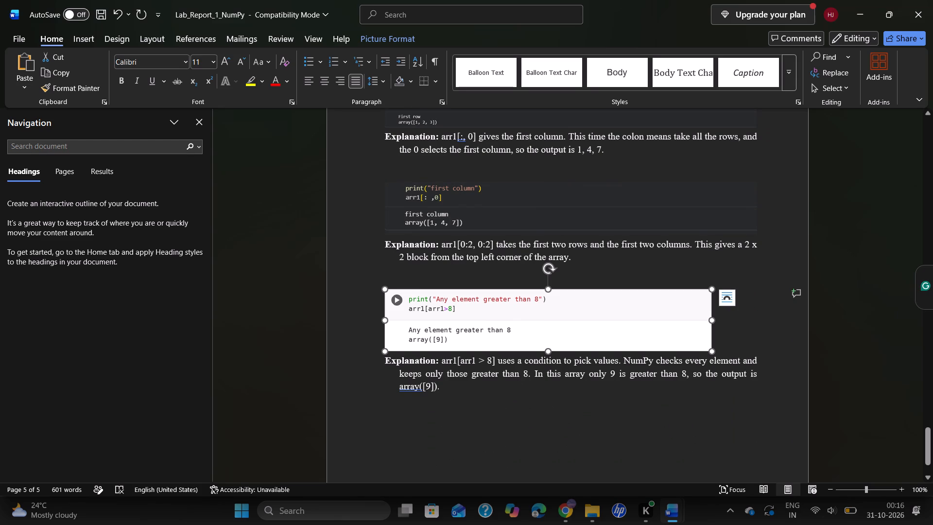
pyautogui.click(568, 521)
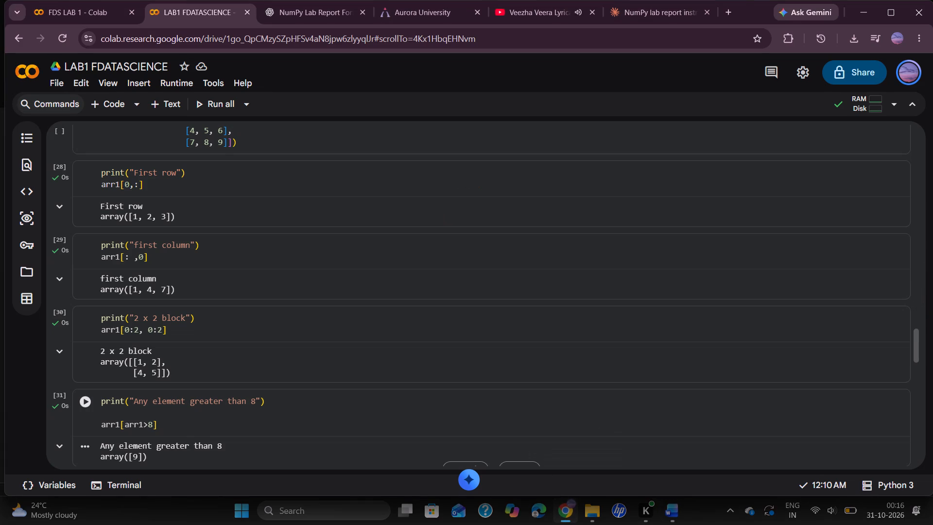
pyautogui.click(664, 521)
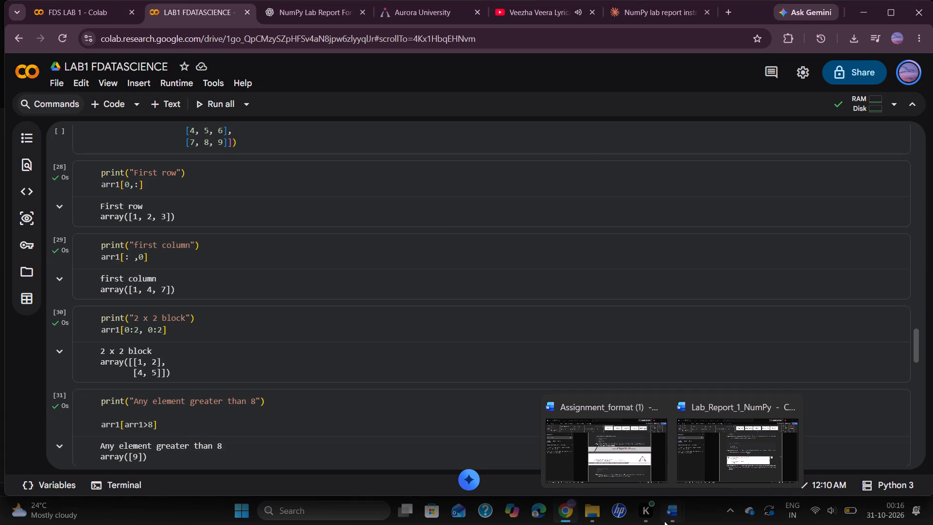
pyautogui.click(687, 463)
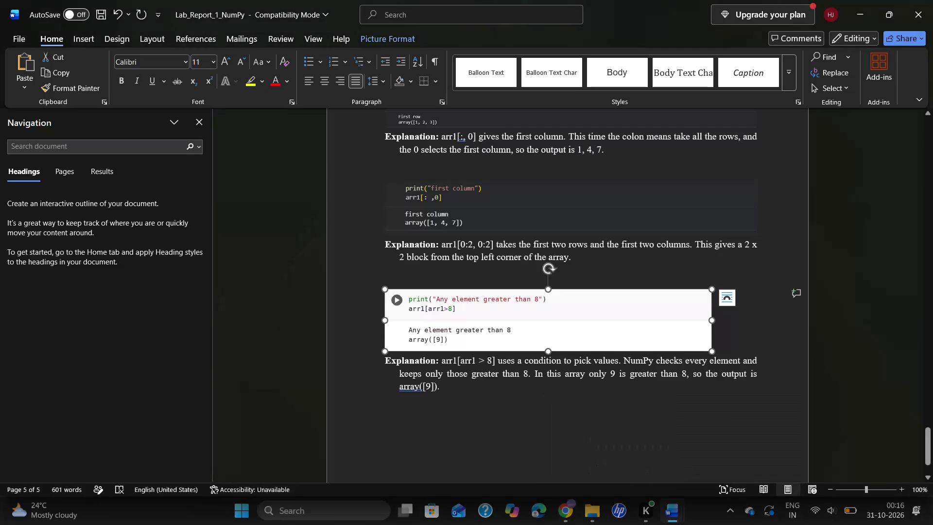
pyautogui.scroll(1, 687, 463)
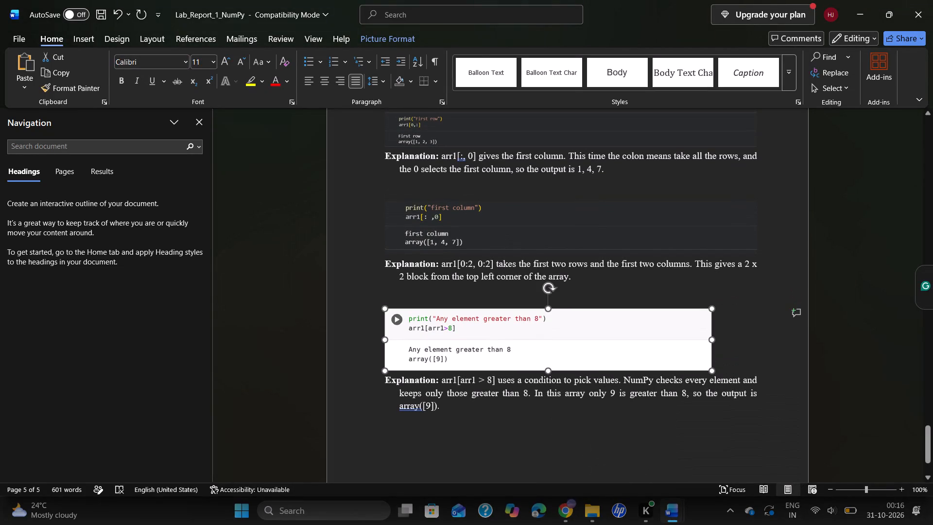
# Move the "first column" screenshot from above the arr1[0:2, 0:2] explanation to directly above the arr1[:, 0] explanation.
pyautogui.click(563, 223)
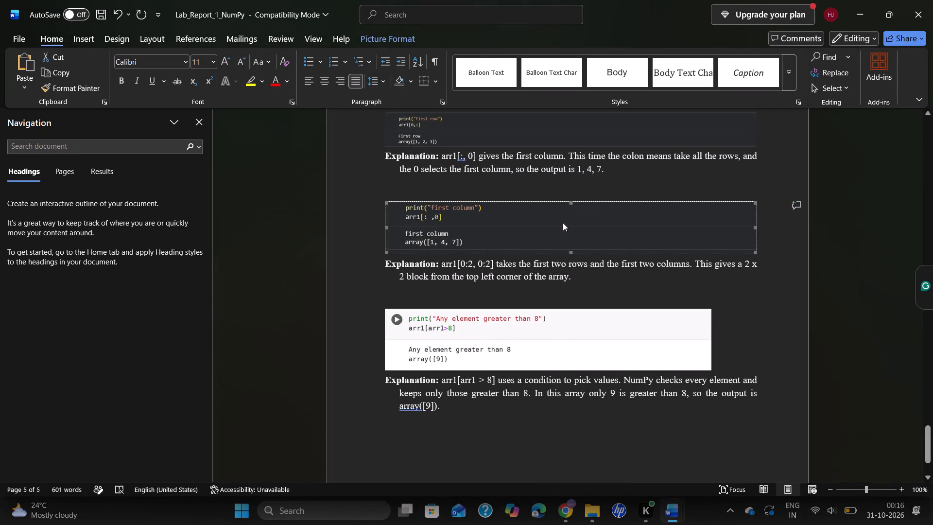
pyautogui.scroll(2, 563, 223)
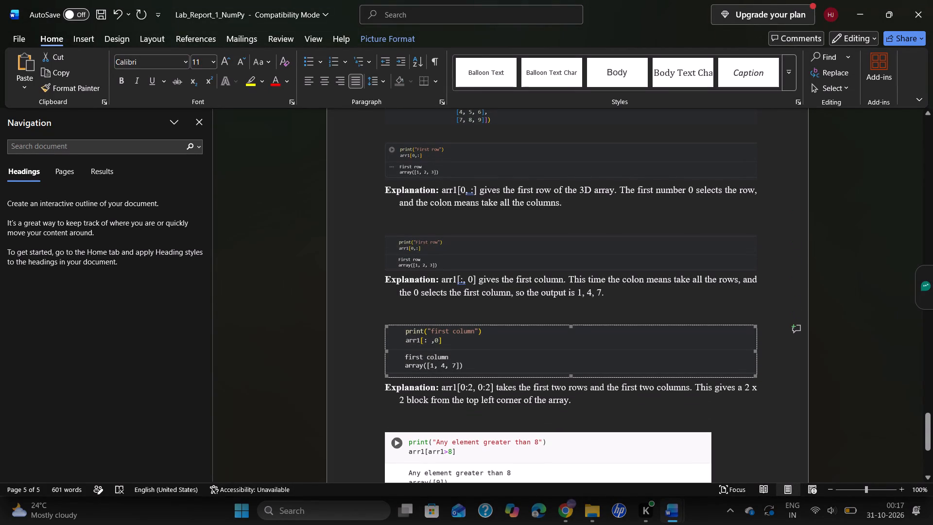
pyautogui.hotkey('ctrl', 'c')
pyautogui.press('BackSpace')
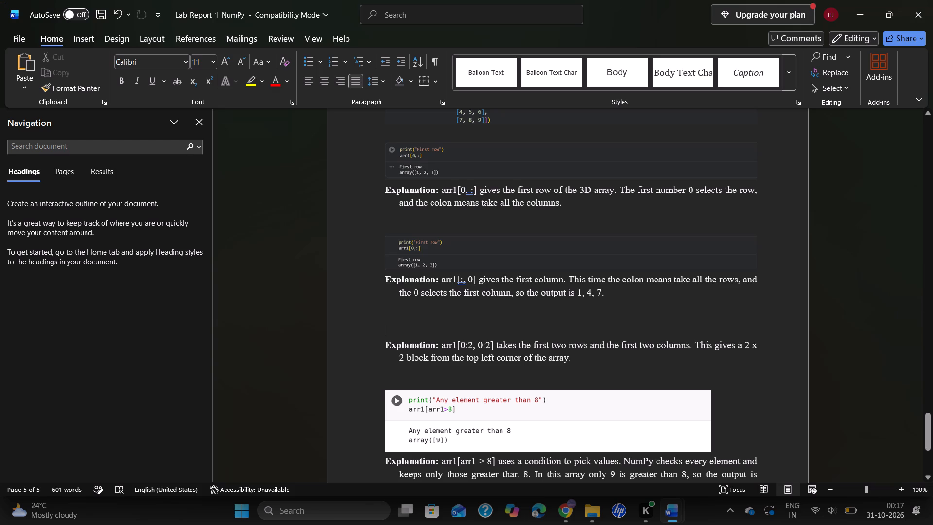
pyautogui.click(758, 256)
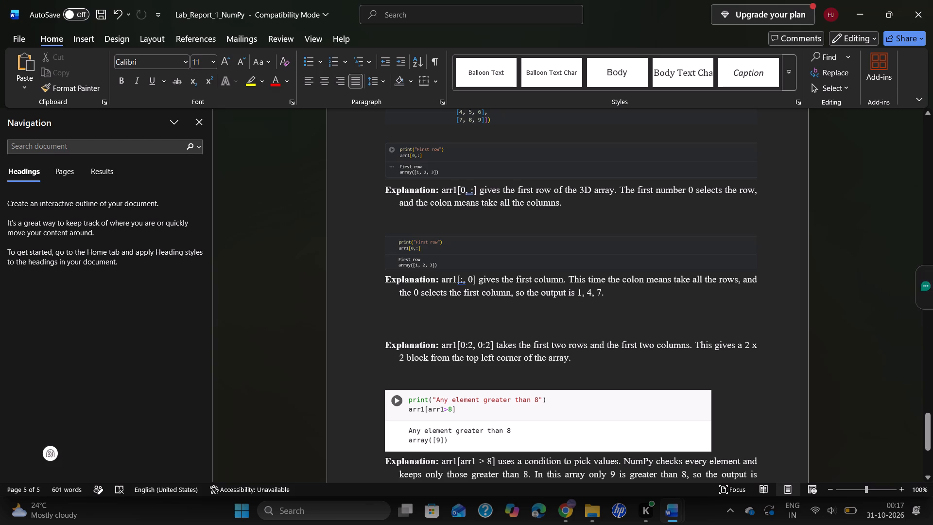
pyautogui.click(690, 260)
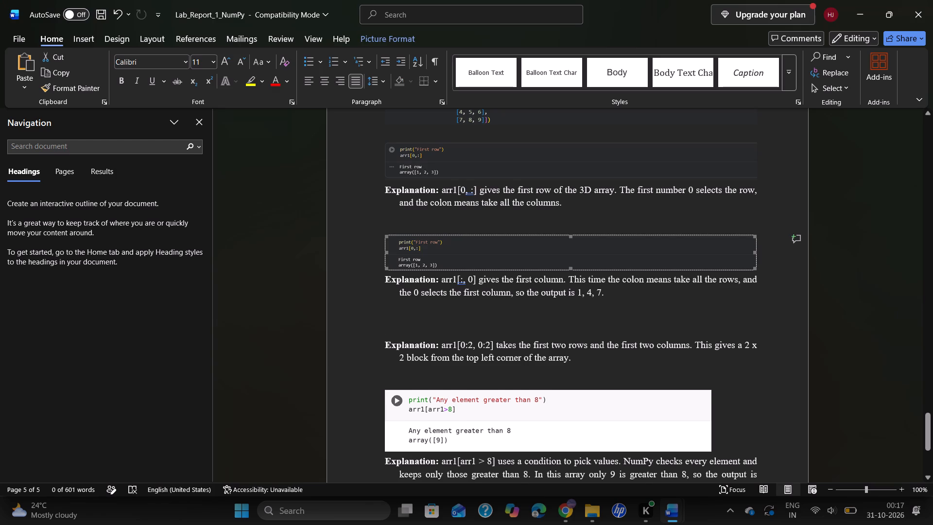
pyautogui.press('Return')
pyautogui.press('Return')
pyautogui.hotkey('ctrl', 'v')
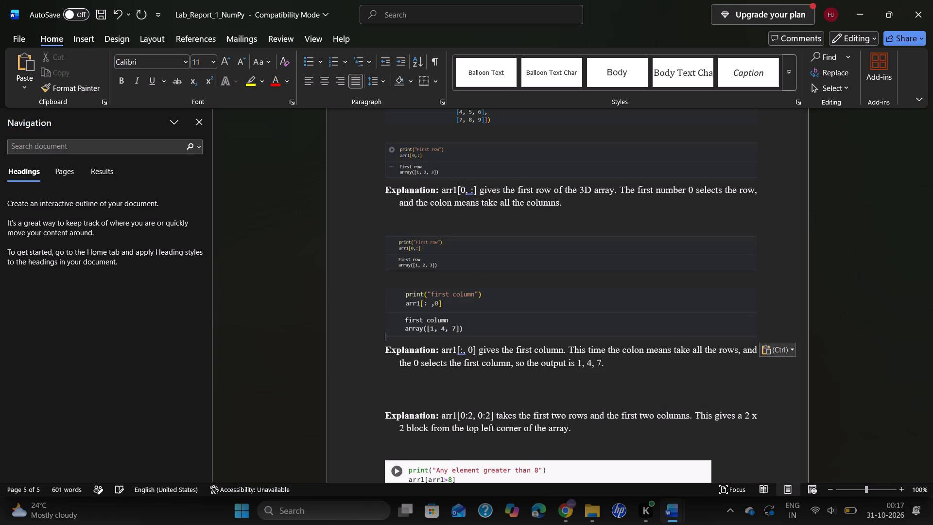
# Move the "First row" screenshot above the "first column" one up to replace the image above the arr1[0, :] explanation.
pyautogui.click(654, 253)
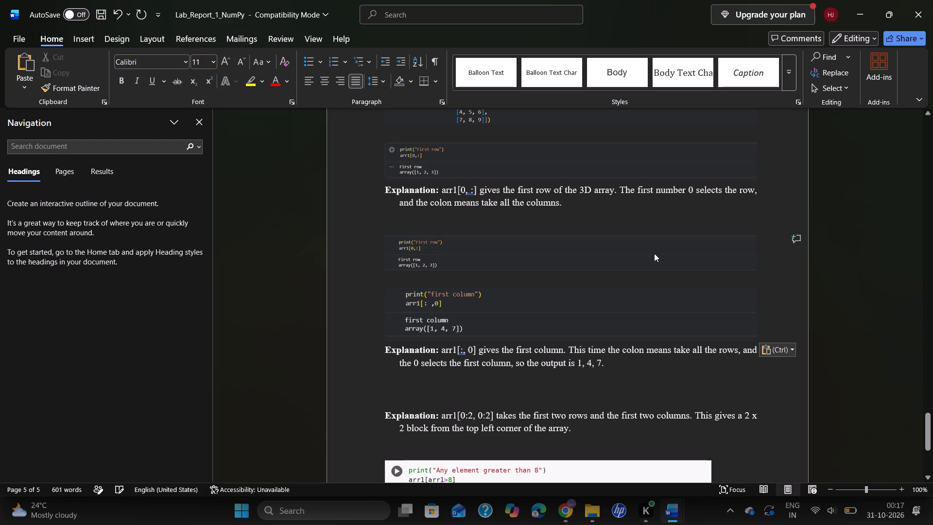
pyautogui.hotkey('ctrl', 'c')
pyautogui.press('BackSpace')
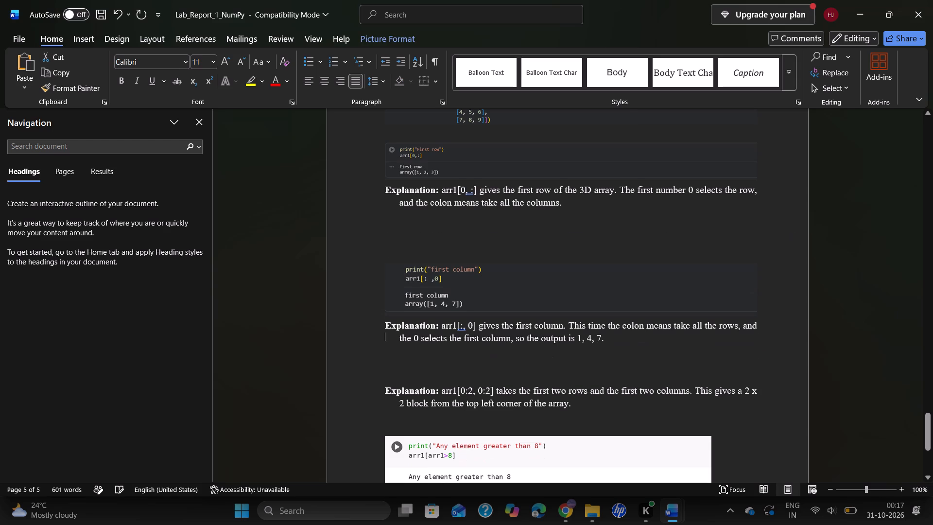
pyautogui.press('BackSpace')
pyautogui.scroll(1, 654, 253)
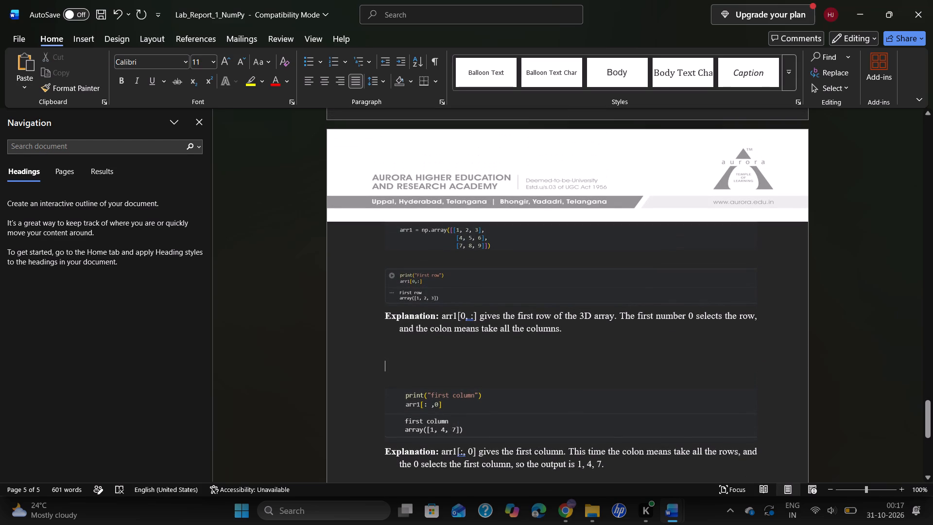
pyautogui.click(617, 283)
pyautogui.press('BackSpace')
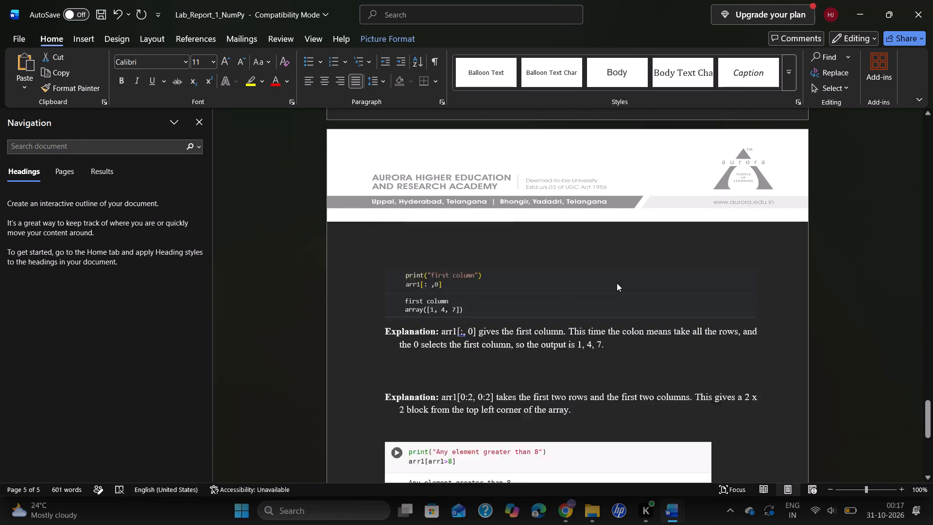
pyautogui.scroll(1, 625, 337)
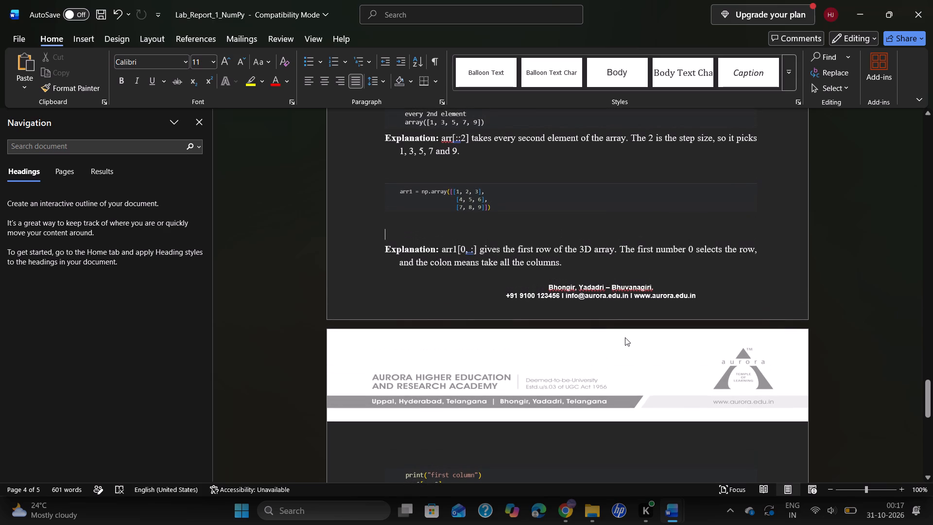
pyautogui.hotkey('ctrl', 'v')
# Capture the "2 x 2 block" cell with its output in Colab and insert it above the arr1[0:2, 0:2] explanation in the report.
pyautogui.scroll(1, 625, 337)
pyautogui.scroll(-1, 625, 337)
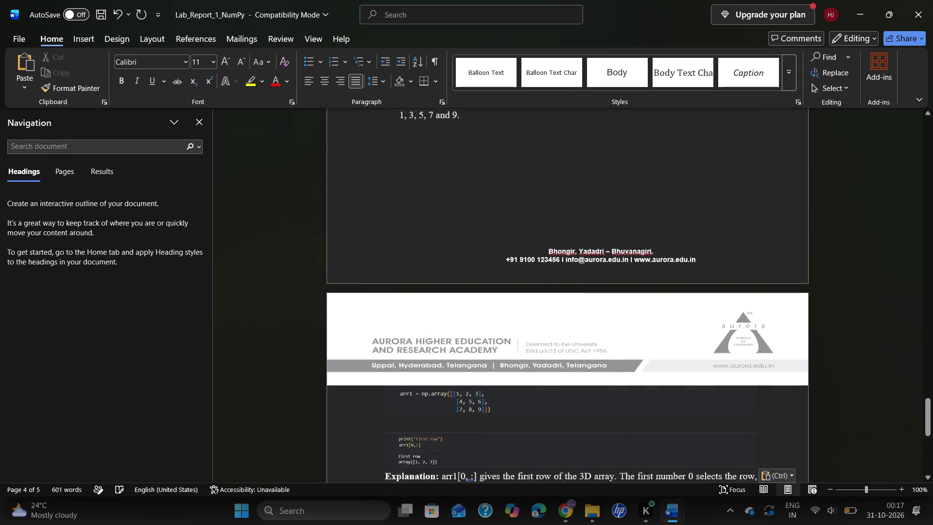
pyautogui.scroll(-4, 625, 337)
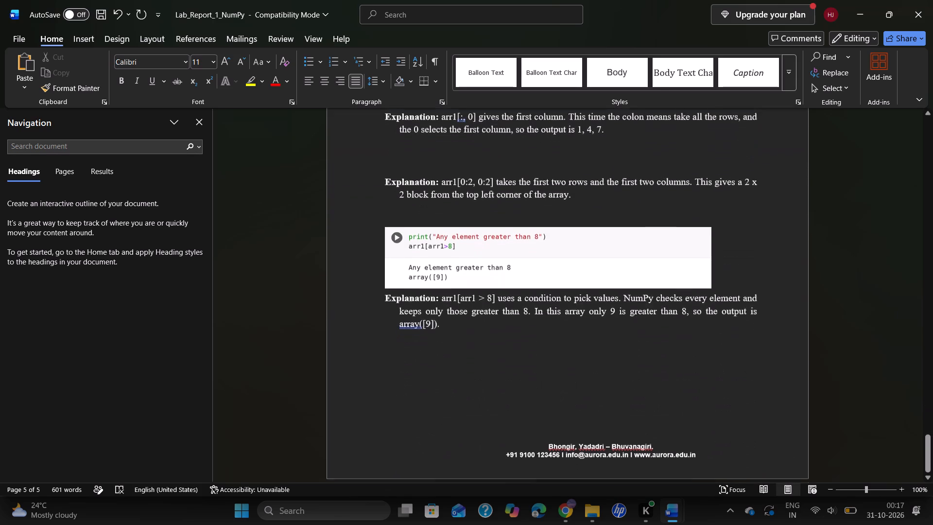
pyautogui.scroll(-1, 625, 337)
pyautogui.click(554, 253)
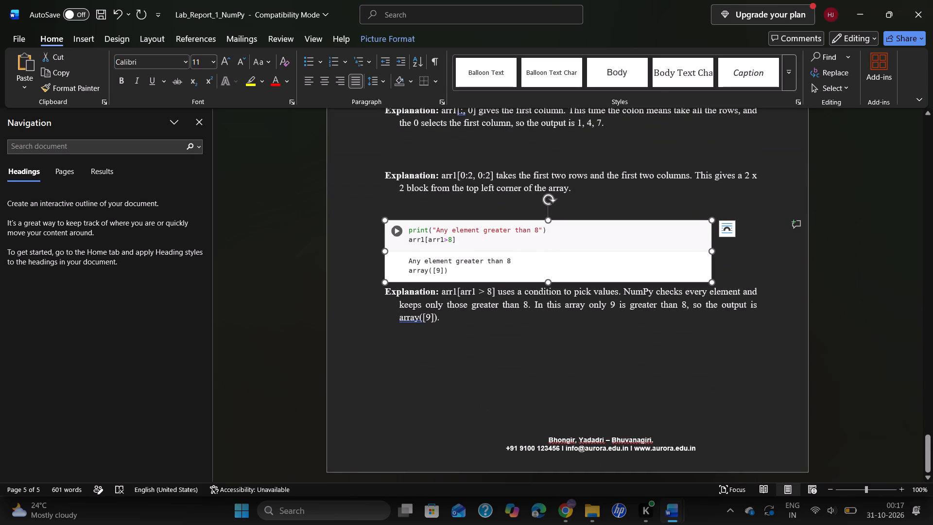
pyautogui.click(568, 503)
pyautogui.press('Print')
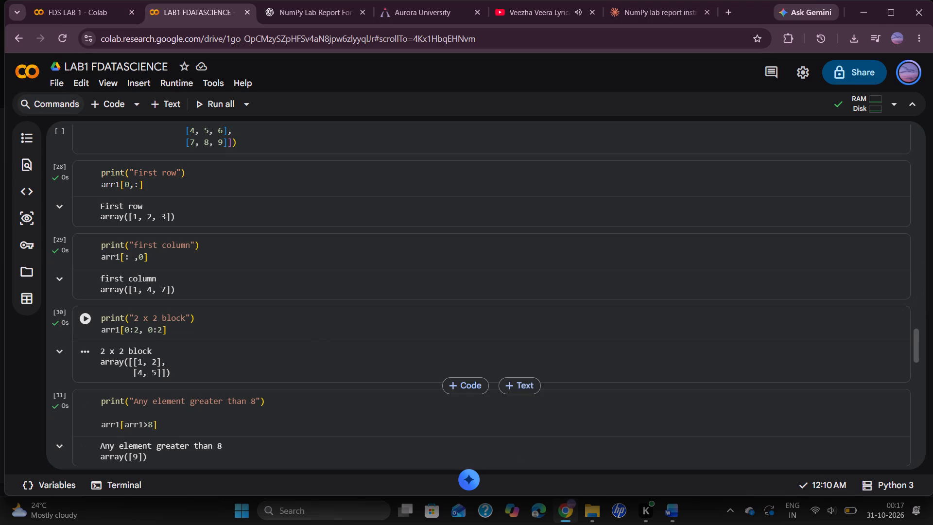
pyautogui.moveTo(72, 302); pyautogui.dragTo(580, 384)
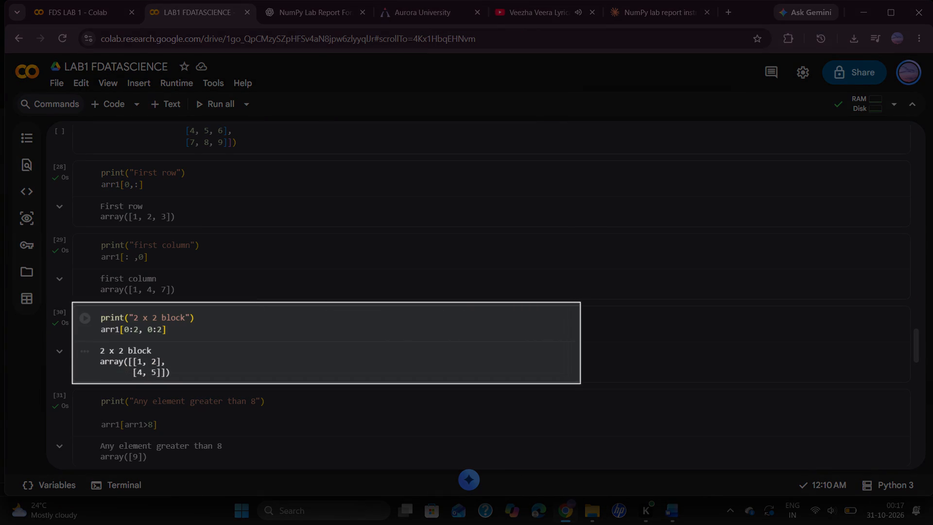
pyautogui.moveTo(580, 384); pyautogui.dragTo(599, 384)
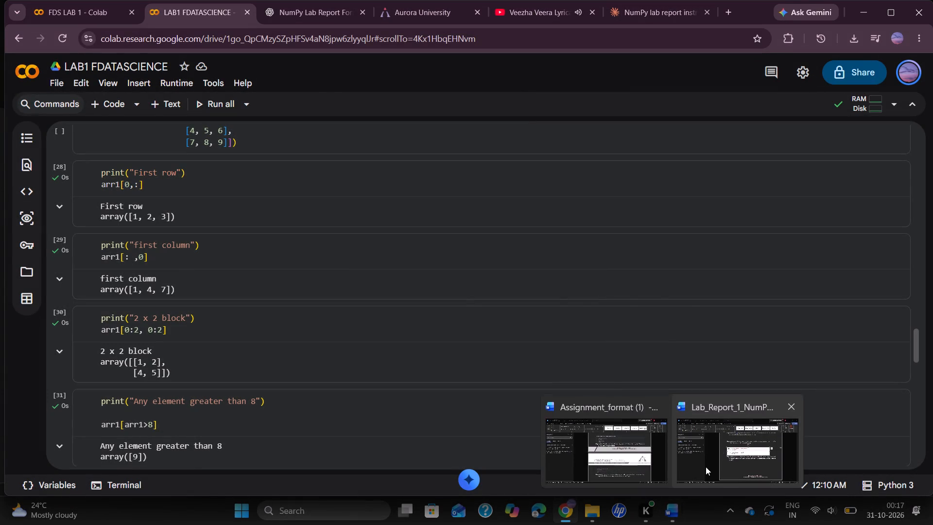
pyautogui.click(706, 467)
pyautogui.scroll(1, 640, 361)
pyautogui.click(530, 262)
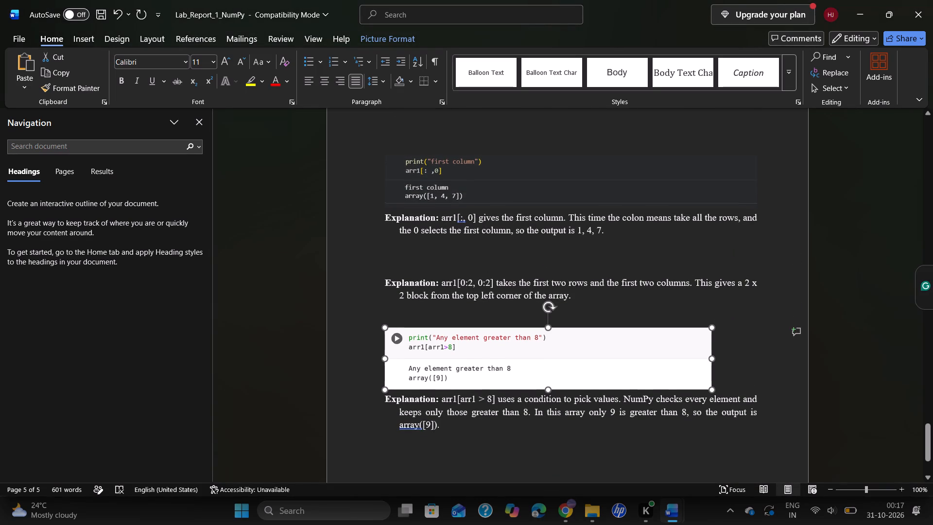
pyautogui.hotkey('ctrl', 'v')
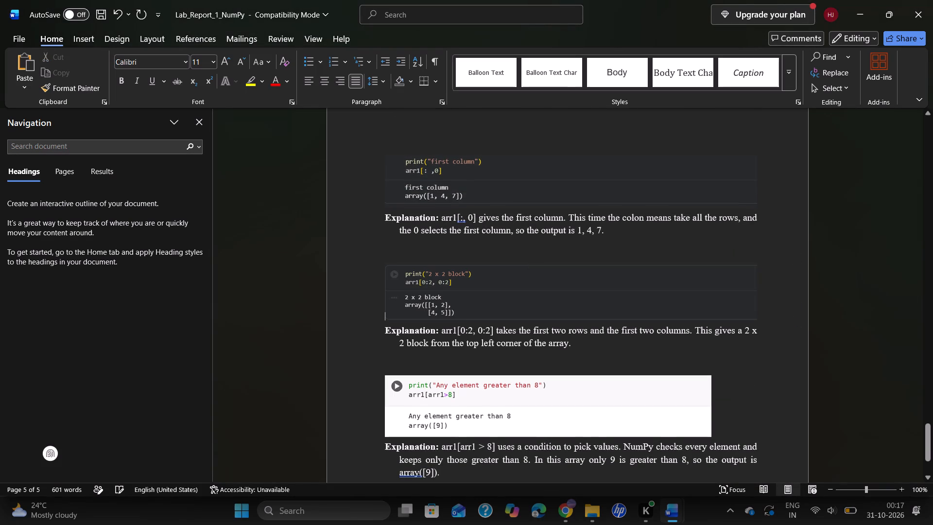
# Replace the image above the arr1[arr1 > 8] explanation with a Colab screenshot of the "Any element greater than 8" cell and its output.
pyautogui.scroll(-1, 546, 335)
pyautogui.click(530, 318)
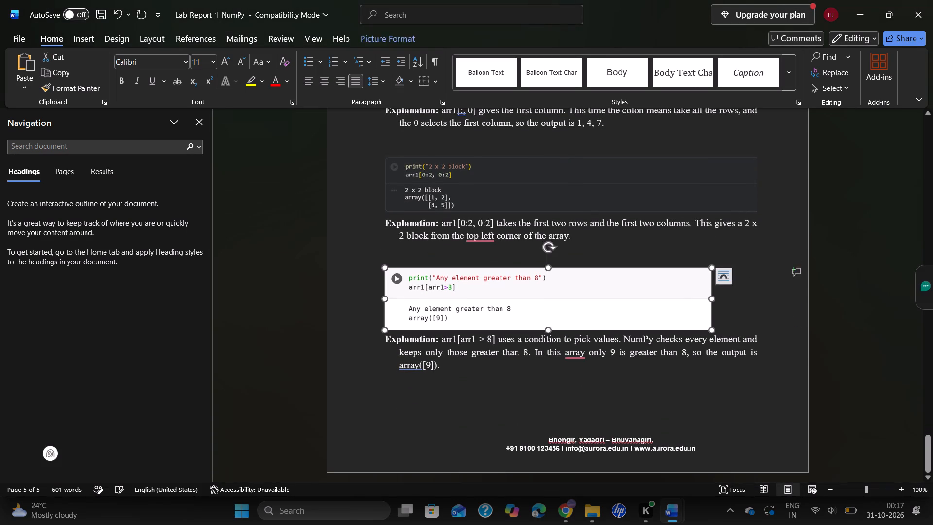
pyautogui.press('BackSpace')
pyautogui.click(563, 505)
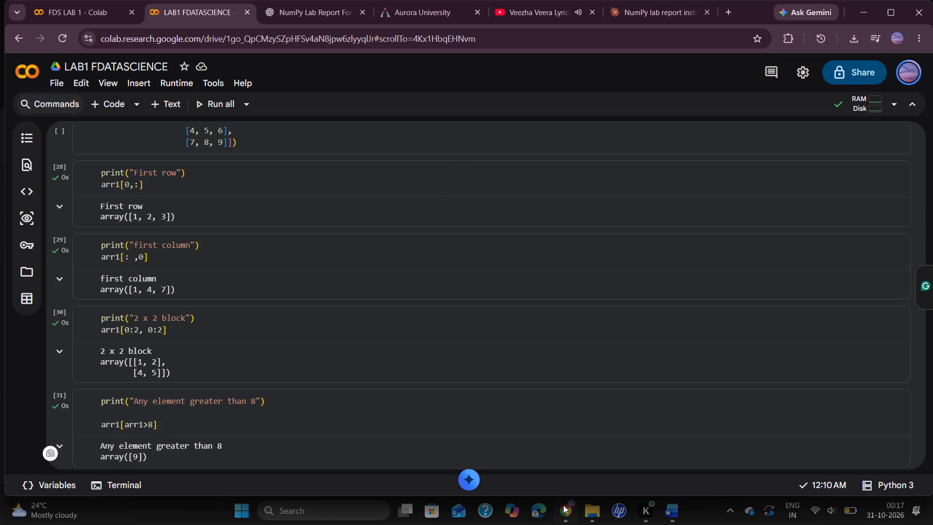
pyautogui.scroll(-3, 508, 420)
pyautogui.press('Print')
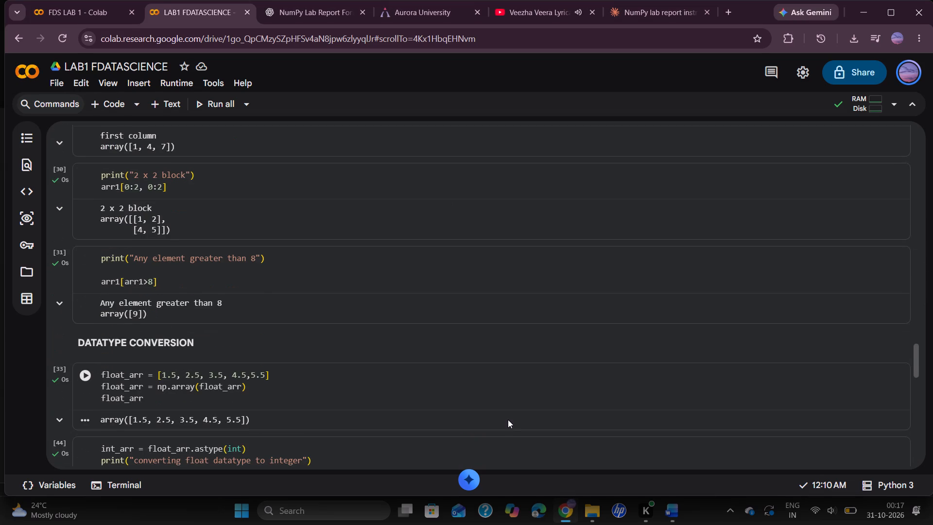
pyautogui.moveTo(79, 247); pyautogui.dragTo(649, 349)
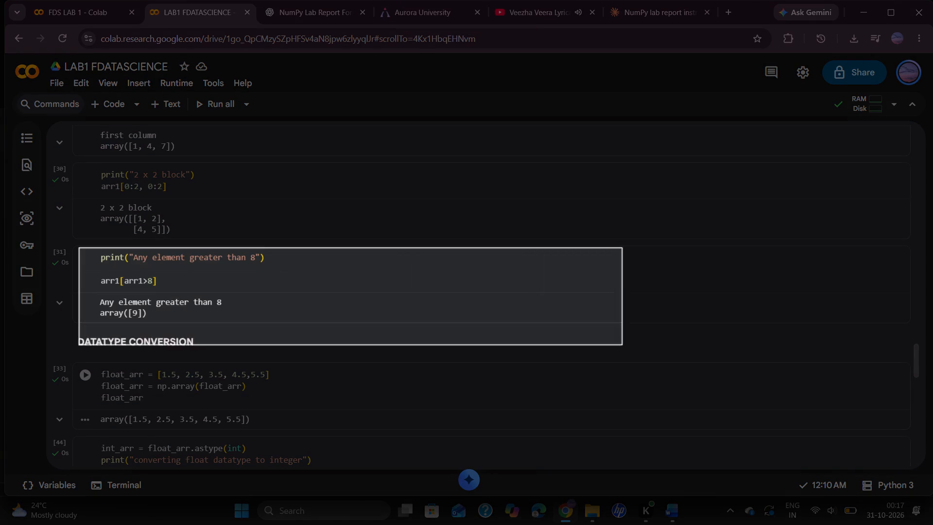
pyautogui.moveTo(649, 349); pyautogui.dragTo(714, 328)
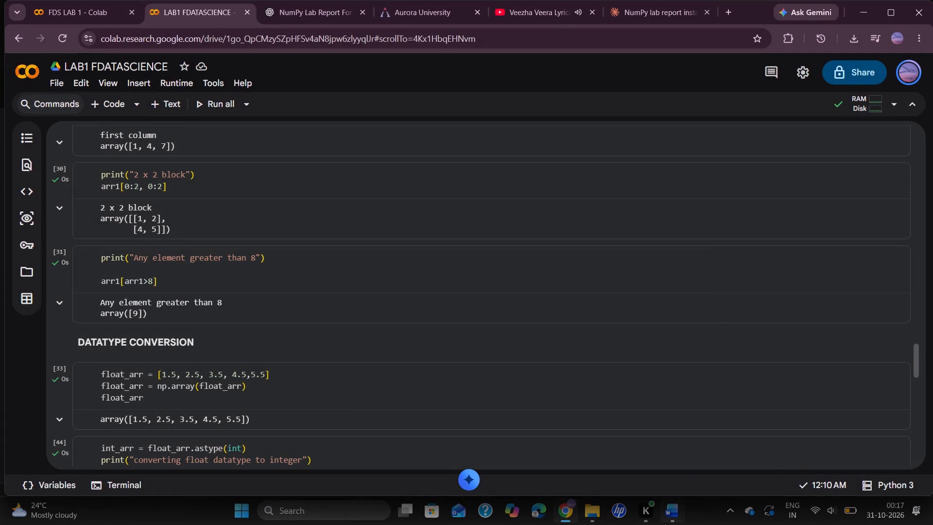
pyautogui.click(706, 470)
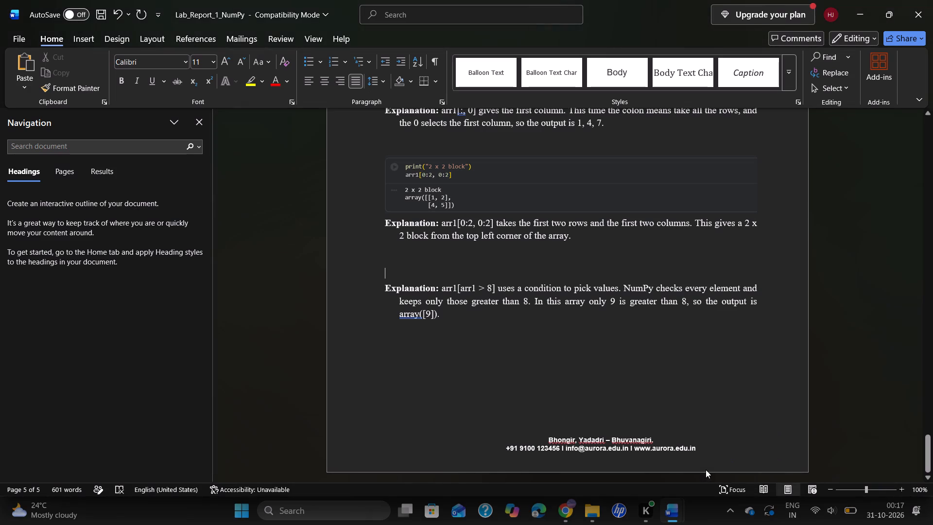
pyautogui.hotkey('ctrl', 'v')
# Copy the report content from the "Datatype of an Array" screenshot through the last explanation and paste it on a new line ending the Assignment_format document.
pyautogui.scroll(8, 711, 410)
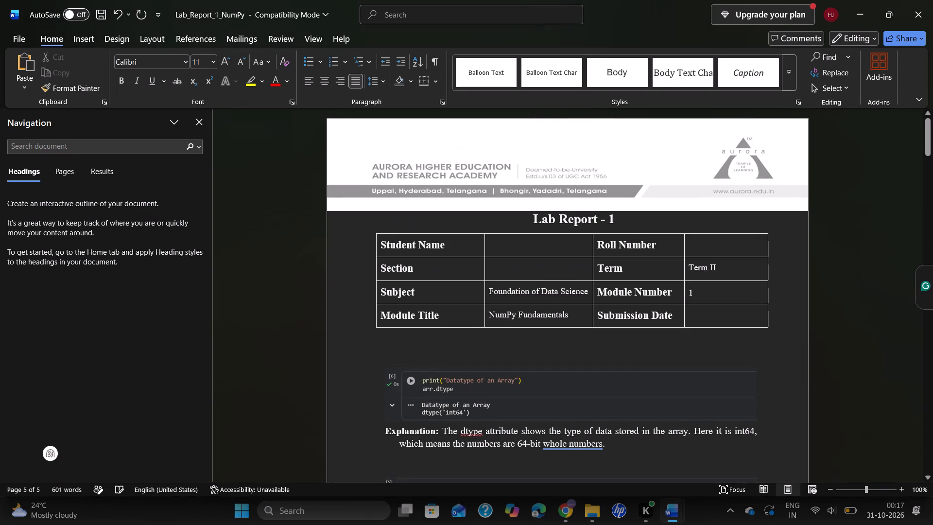
pyautogui.moveTo(384, 365); pyautogui.dragTo(441, 524)
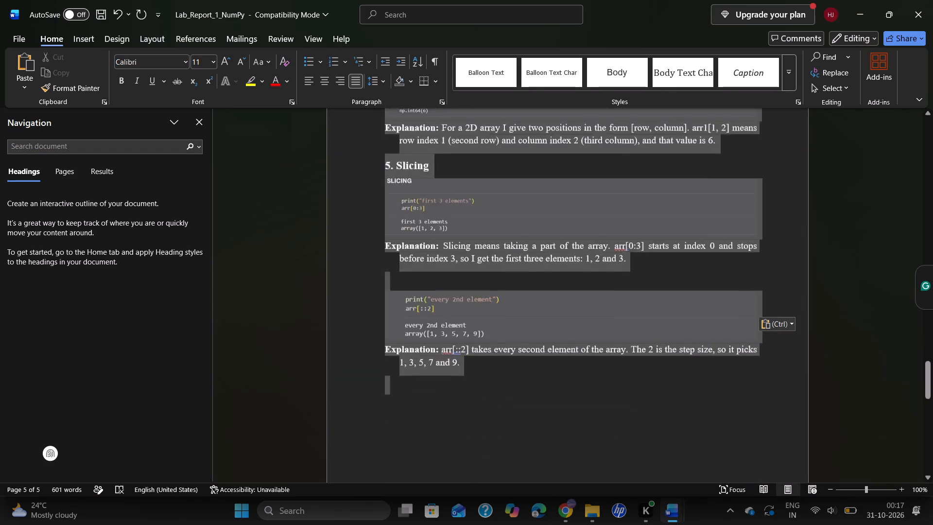
pyautogui.moveTo(441, 524); pyautogui.dragTo(448, 515)
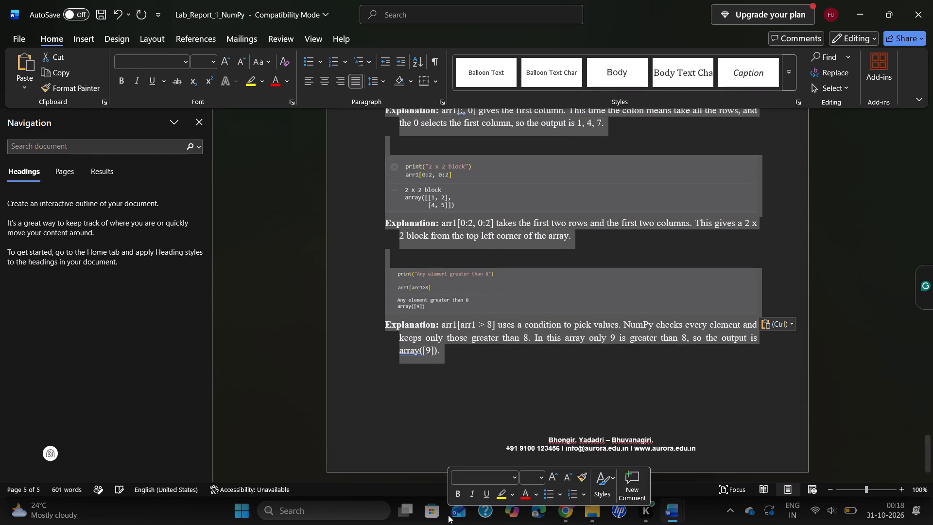
pyautogui.hotkey('ctrl', 'c')
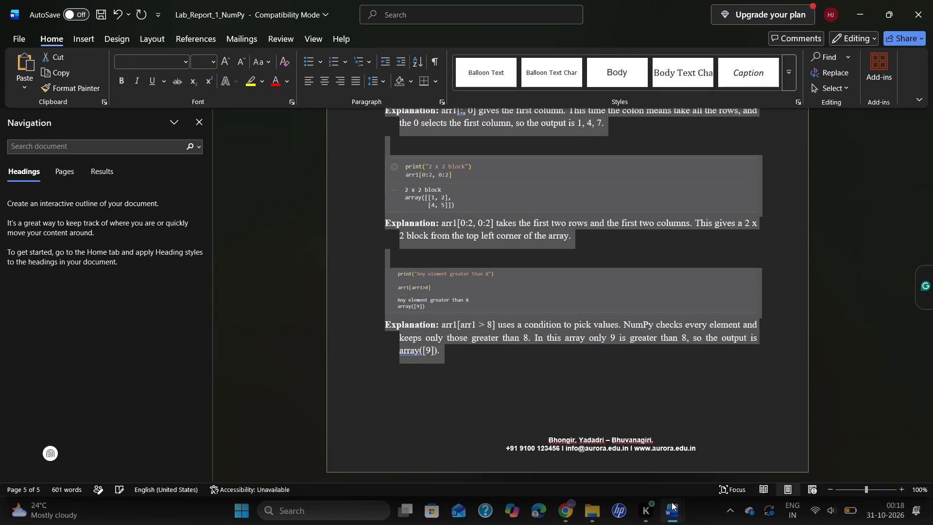
pyautogui.click(615, 466)
pyautogui.scroll(-1, 614, 459)
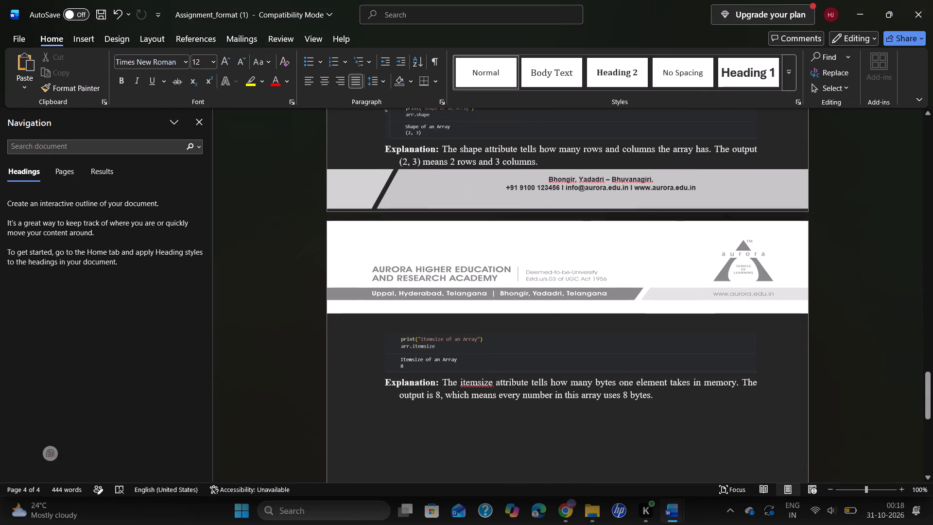
pyautogui.press('Return')
pyautogui.hotkey('ctrl', 'v')
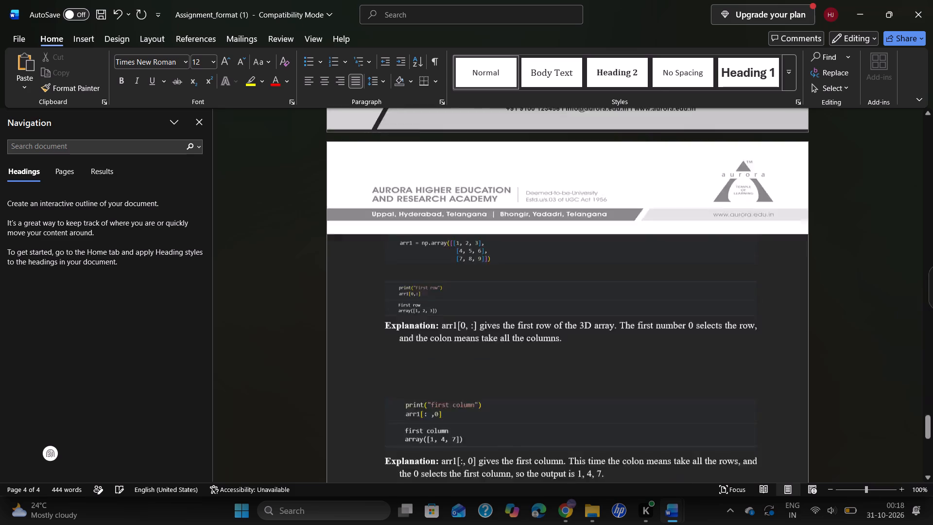
# Start saving a copy of the Assignment_format document and choose the FDS folder inside Documents as its location.
pyautogui.scroll(12, 646, 373)
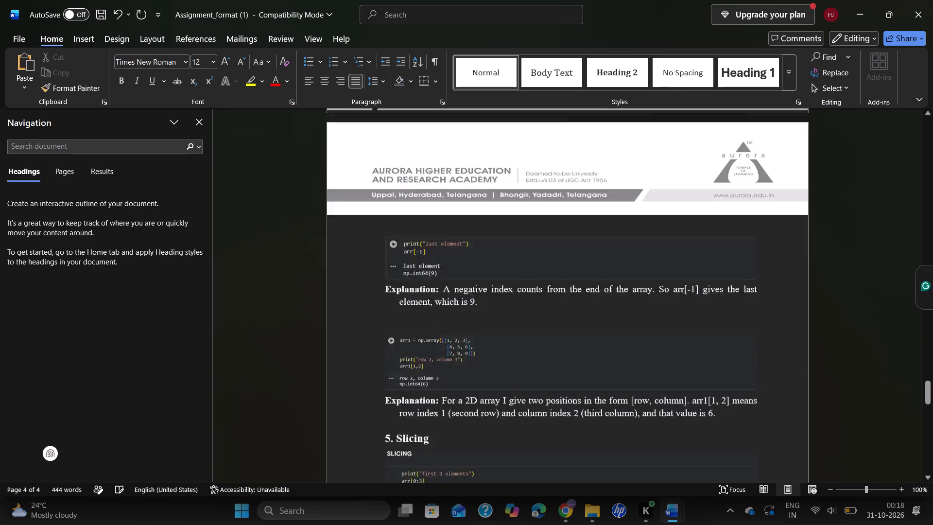
pyautogui.scroll(7, 646, 373)
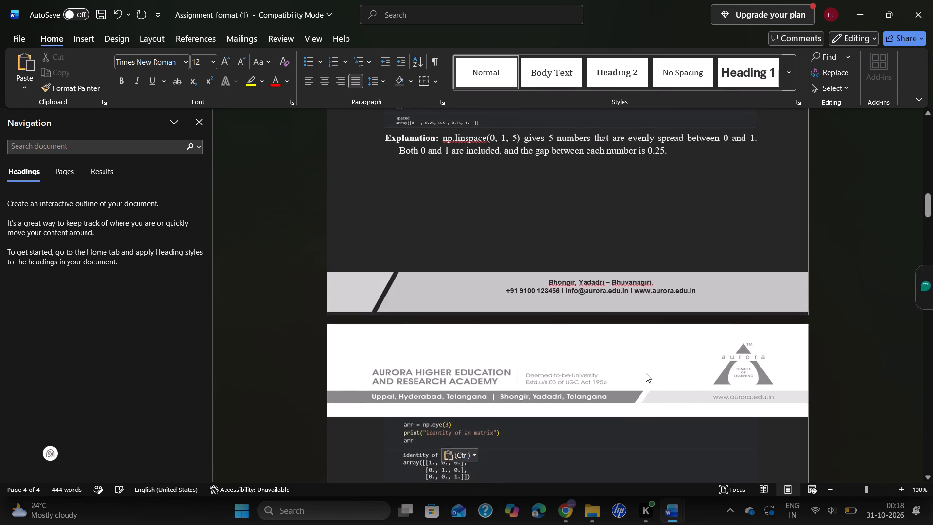
pyautogui.scroll(16, 646, 373)
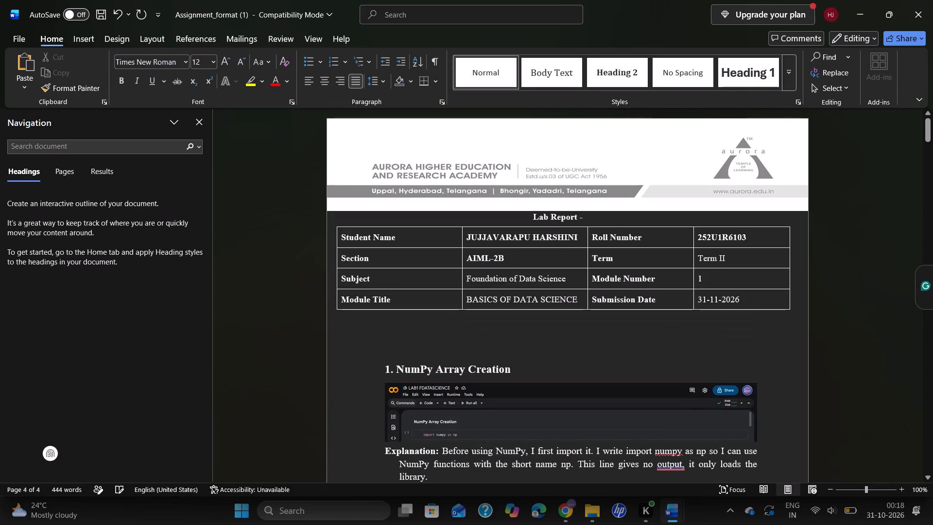
pyautogui.click(25, 43)
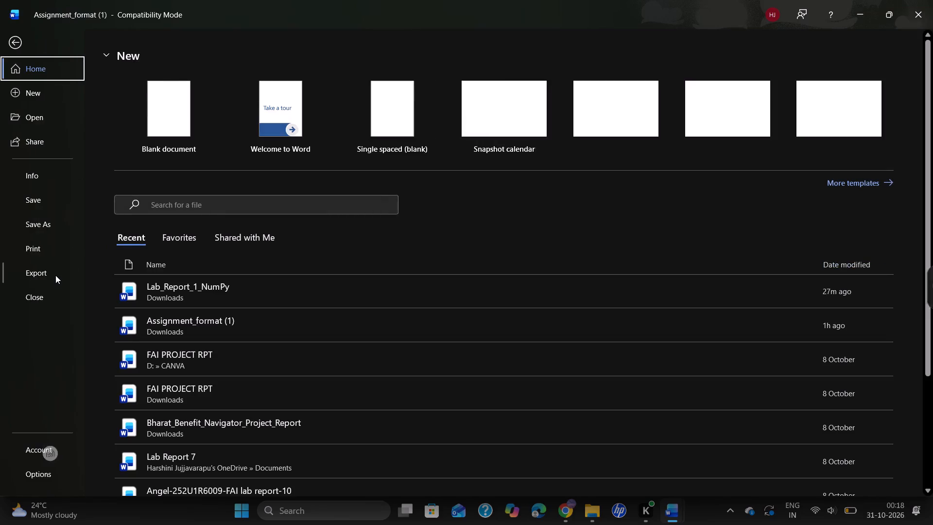
pyautogui.click(55, 275)
pyautogui.click(44, 214)
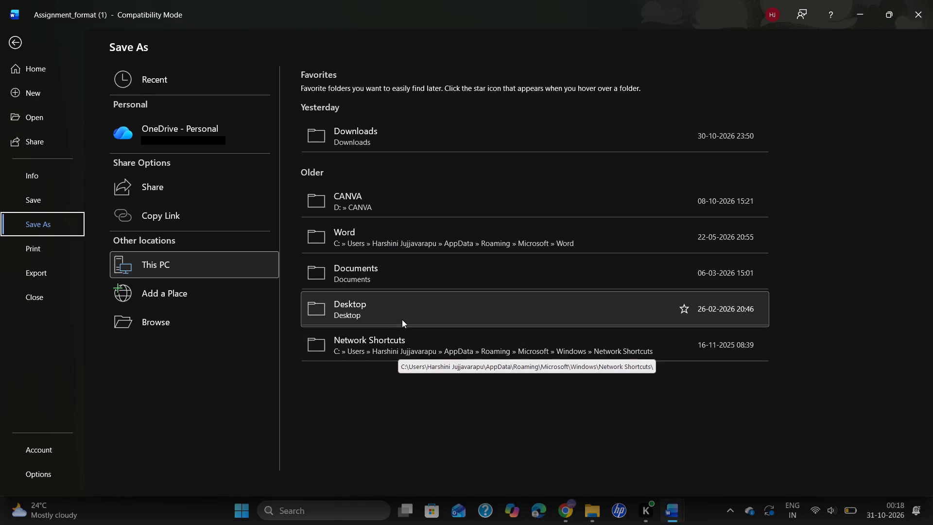
pyautogui.doubleClick(412, 278)
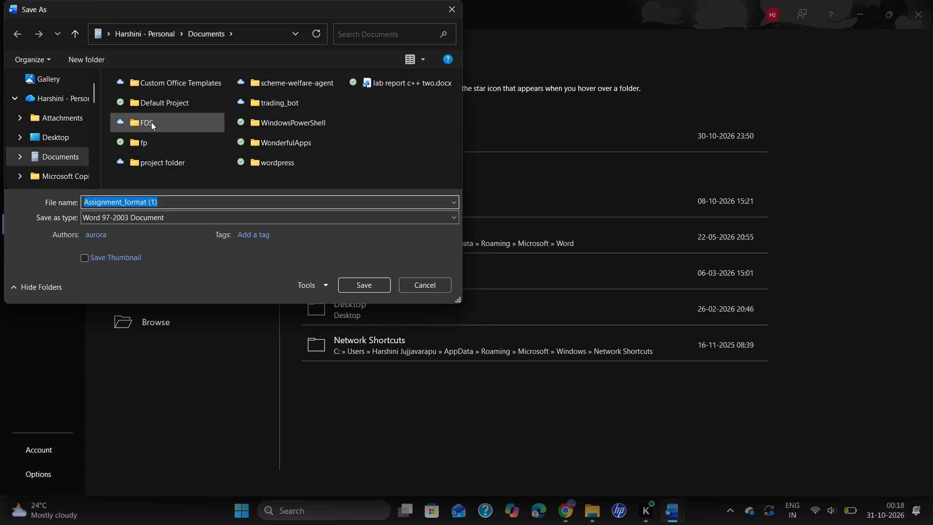
pyautogui.click(151, 122)
pyautogui.click(350, 285)
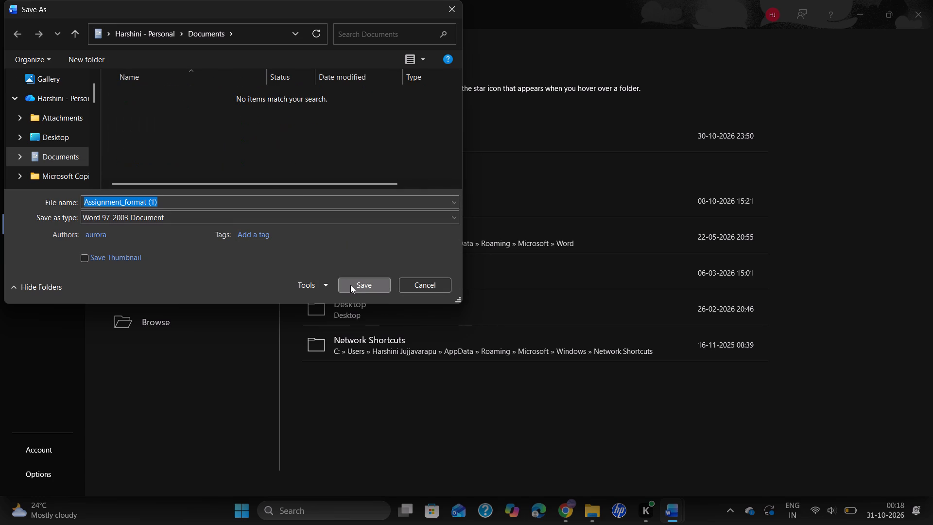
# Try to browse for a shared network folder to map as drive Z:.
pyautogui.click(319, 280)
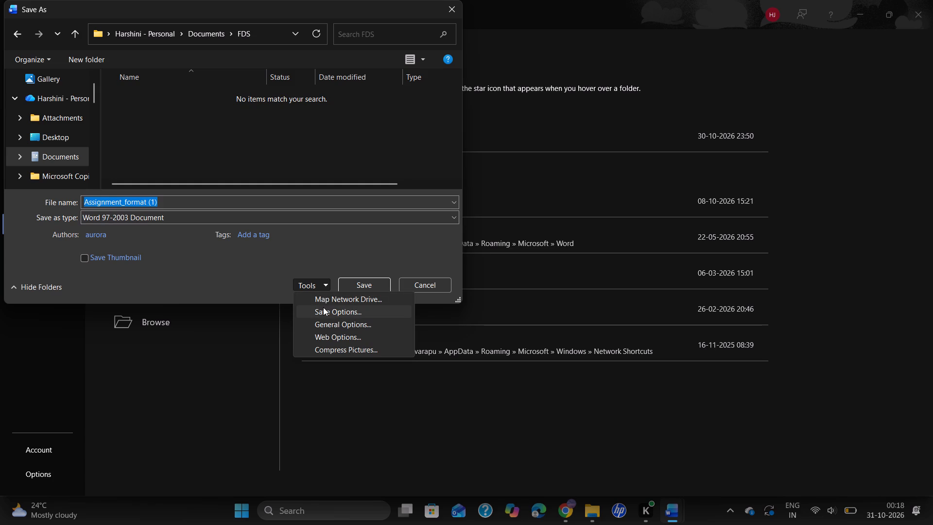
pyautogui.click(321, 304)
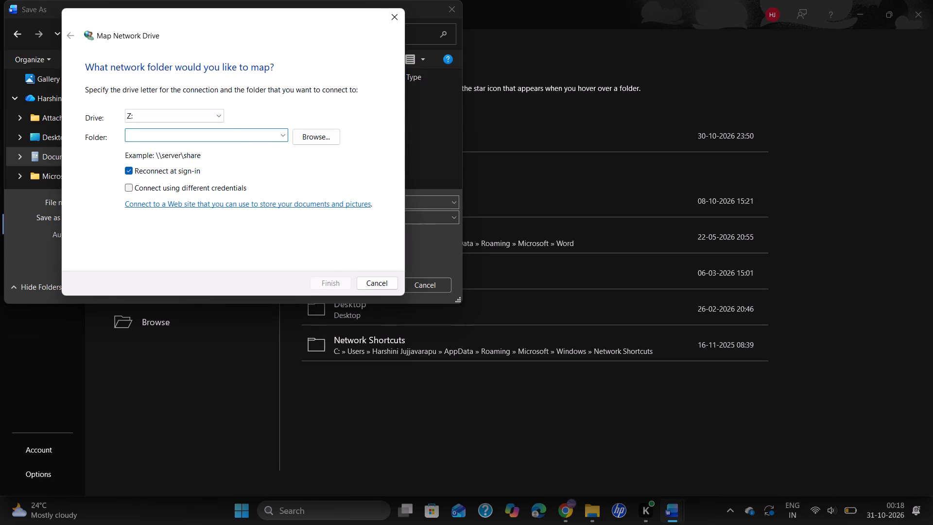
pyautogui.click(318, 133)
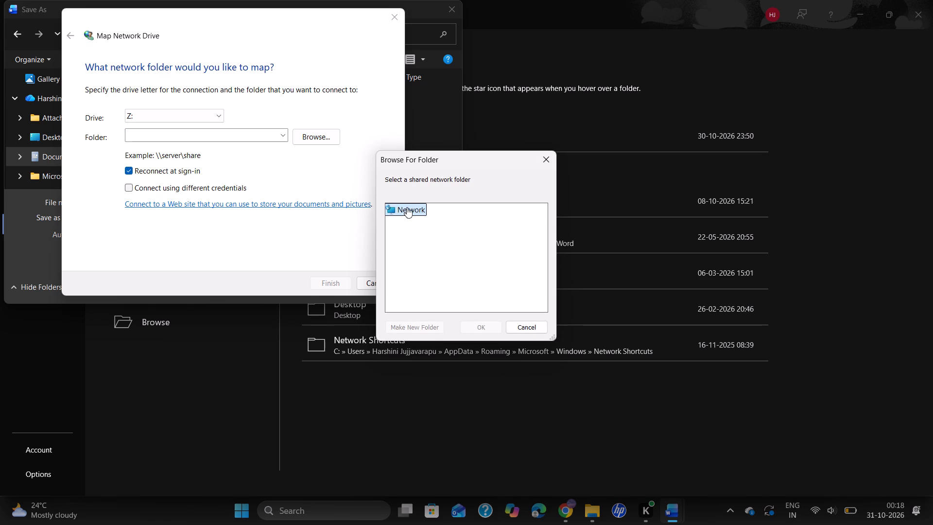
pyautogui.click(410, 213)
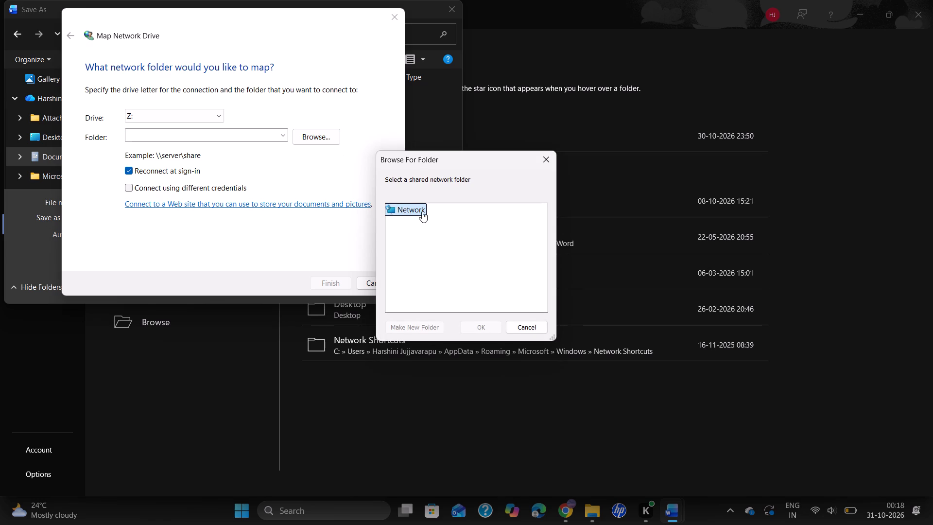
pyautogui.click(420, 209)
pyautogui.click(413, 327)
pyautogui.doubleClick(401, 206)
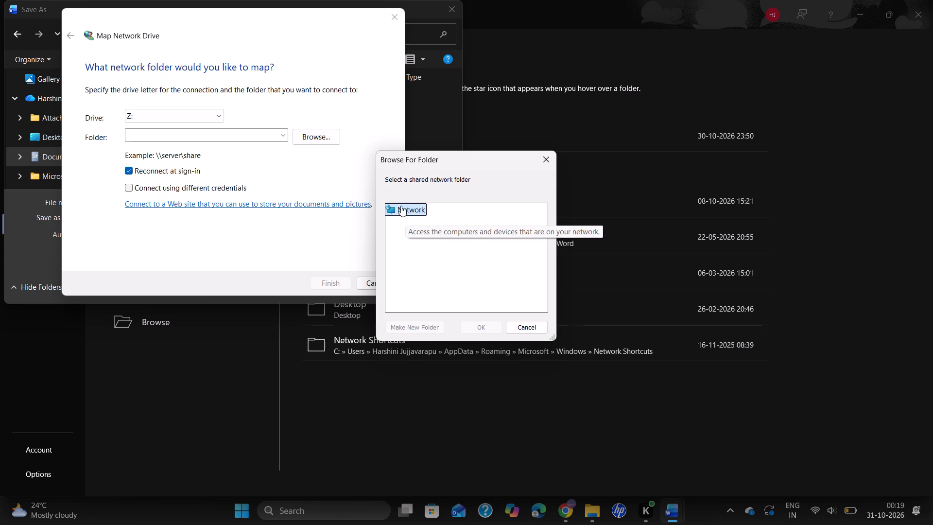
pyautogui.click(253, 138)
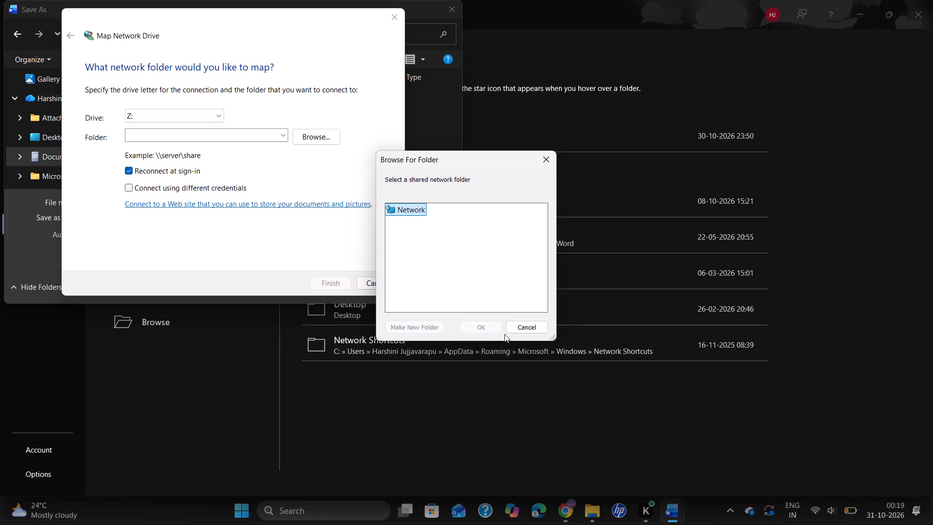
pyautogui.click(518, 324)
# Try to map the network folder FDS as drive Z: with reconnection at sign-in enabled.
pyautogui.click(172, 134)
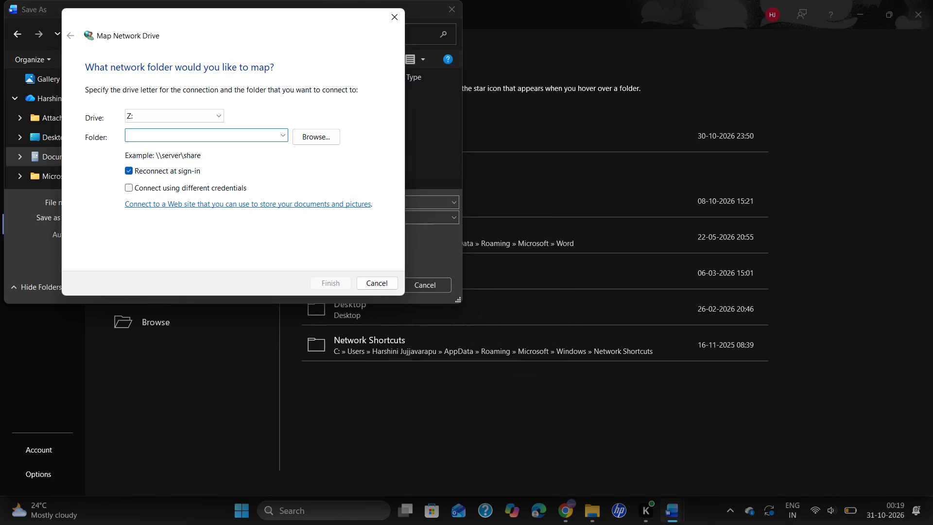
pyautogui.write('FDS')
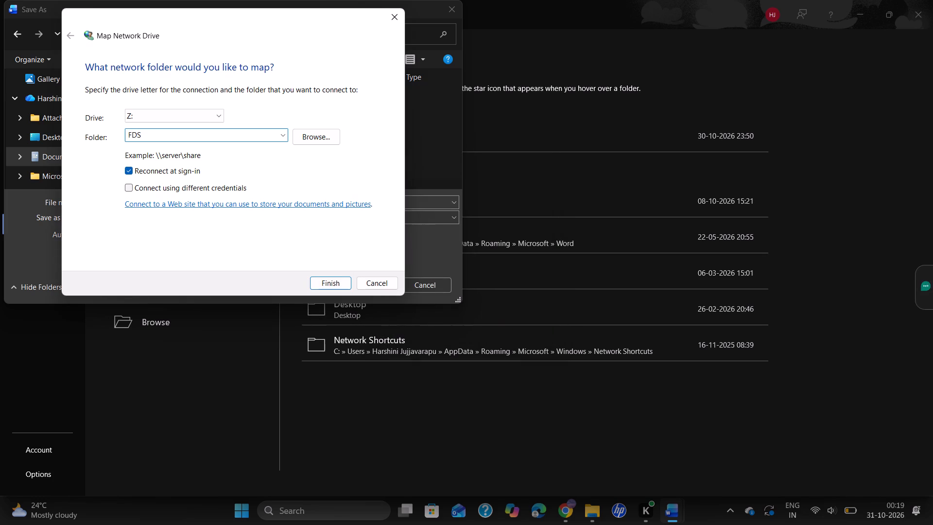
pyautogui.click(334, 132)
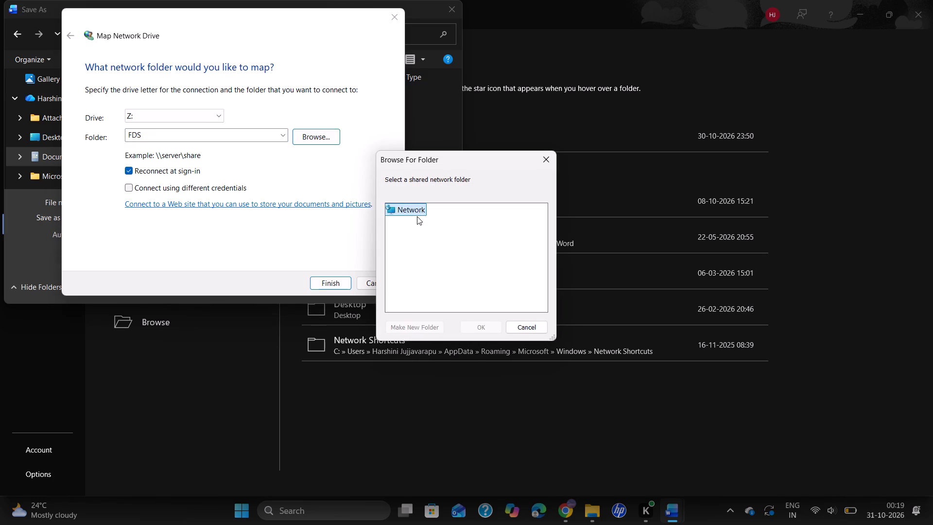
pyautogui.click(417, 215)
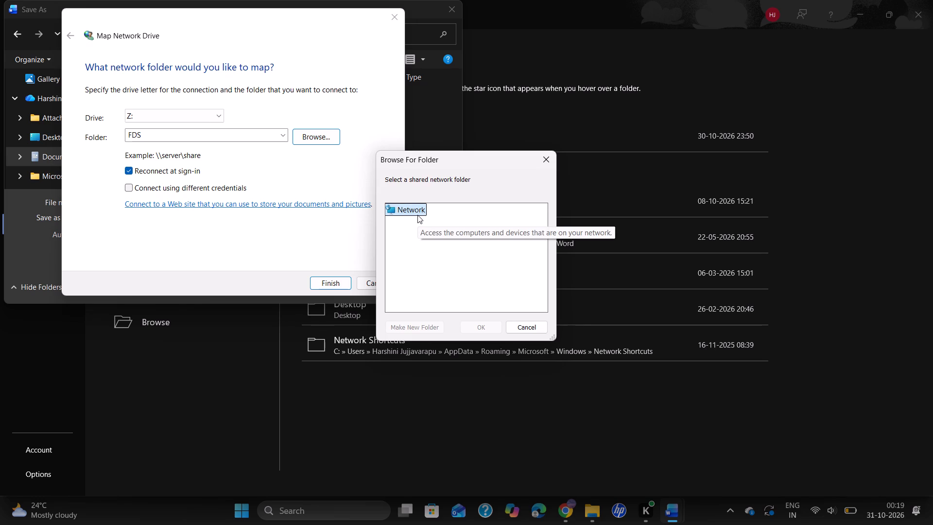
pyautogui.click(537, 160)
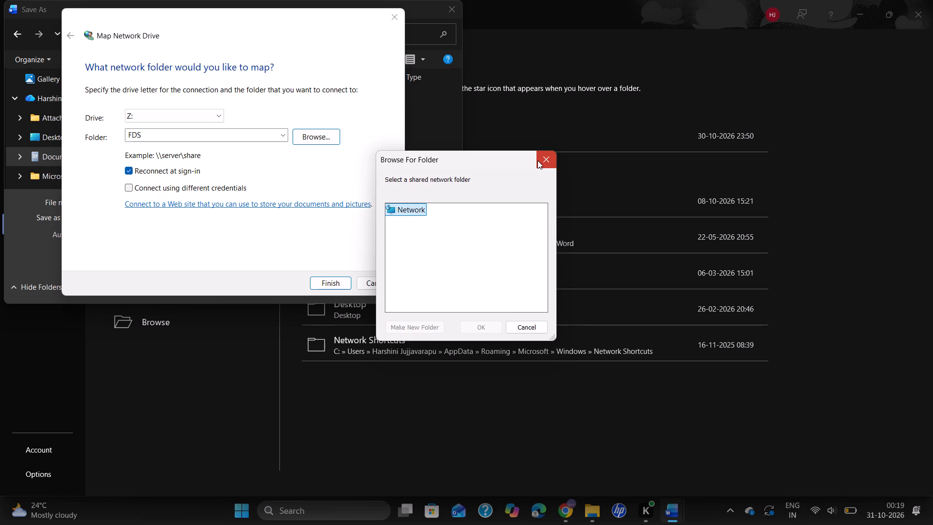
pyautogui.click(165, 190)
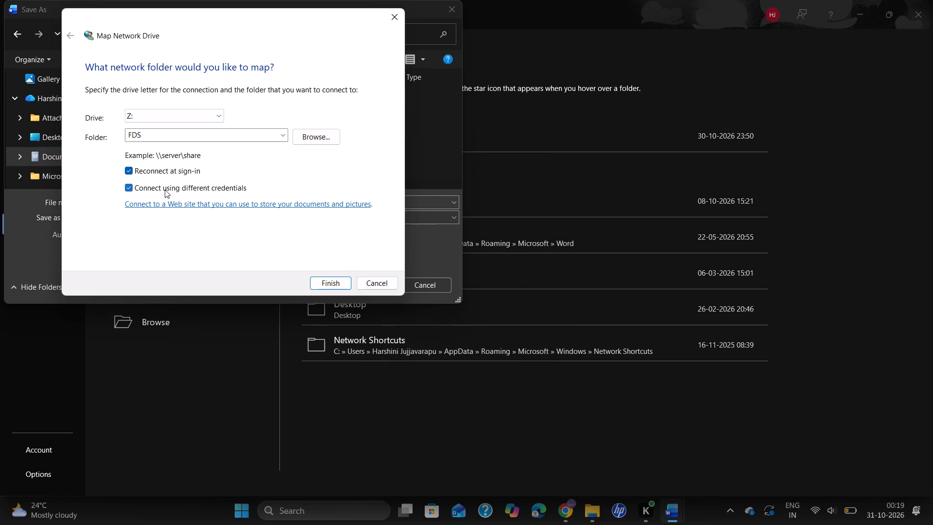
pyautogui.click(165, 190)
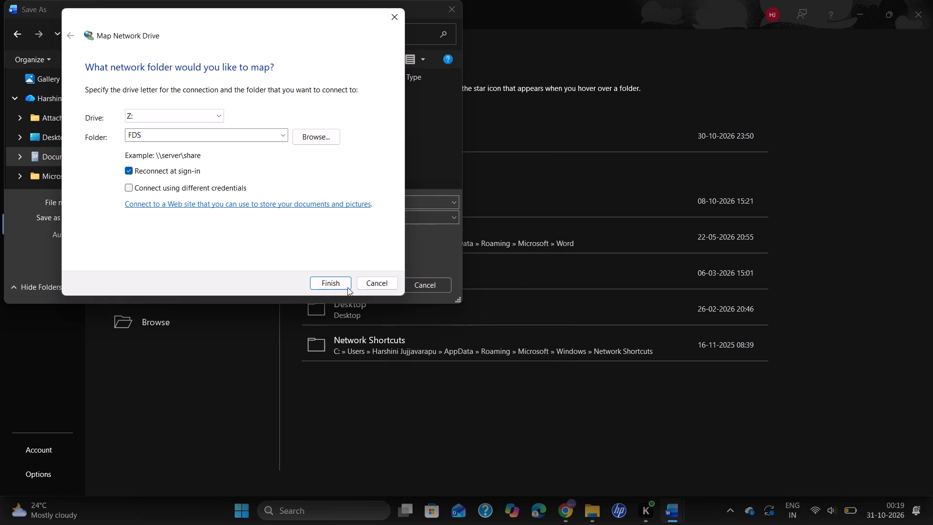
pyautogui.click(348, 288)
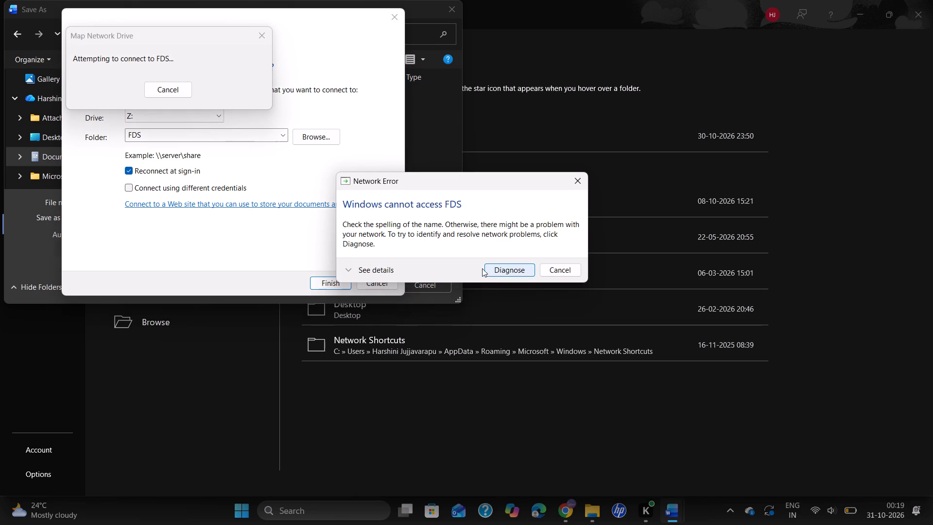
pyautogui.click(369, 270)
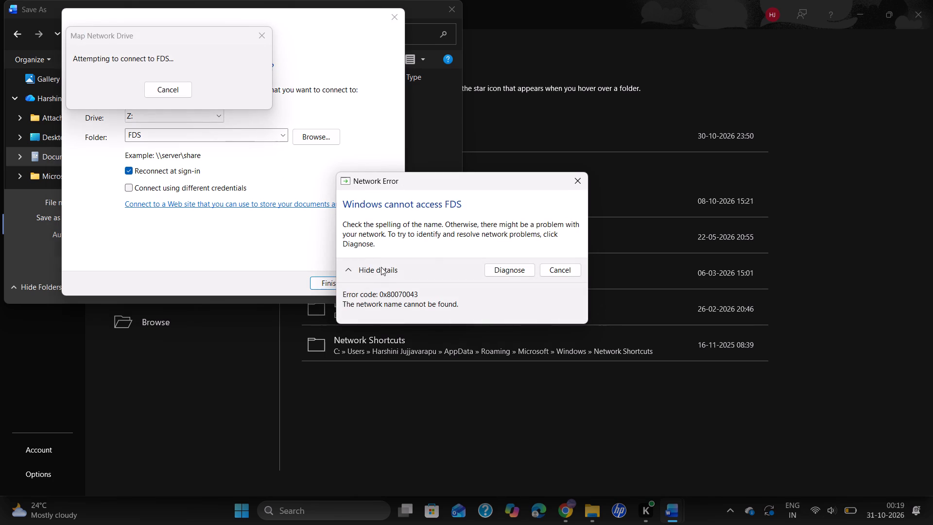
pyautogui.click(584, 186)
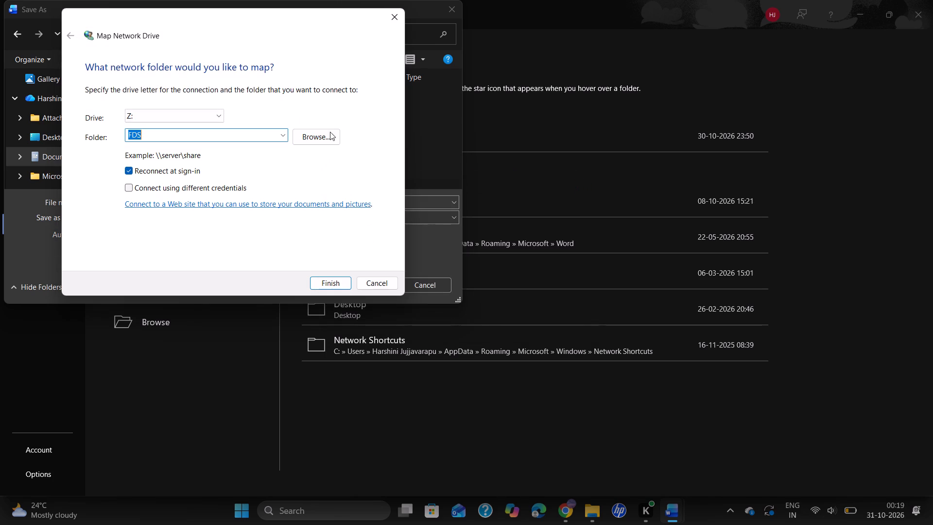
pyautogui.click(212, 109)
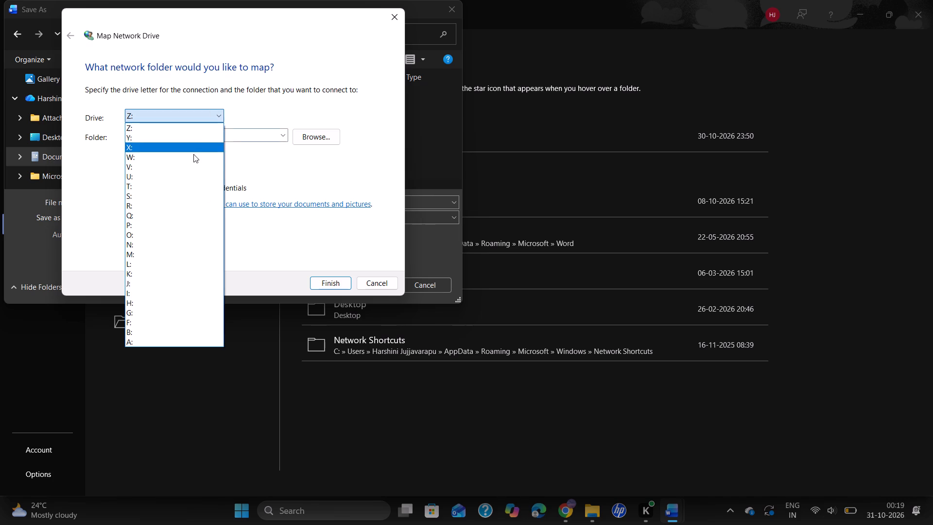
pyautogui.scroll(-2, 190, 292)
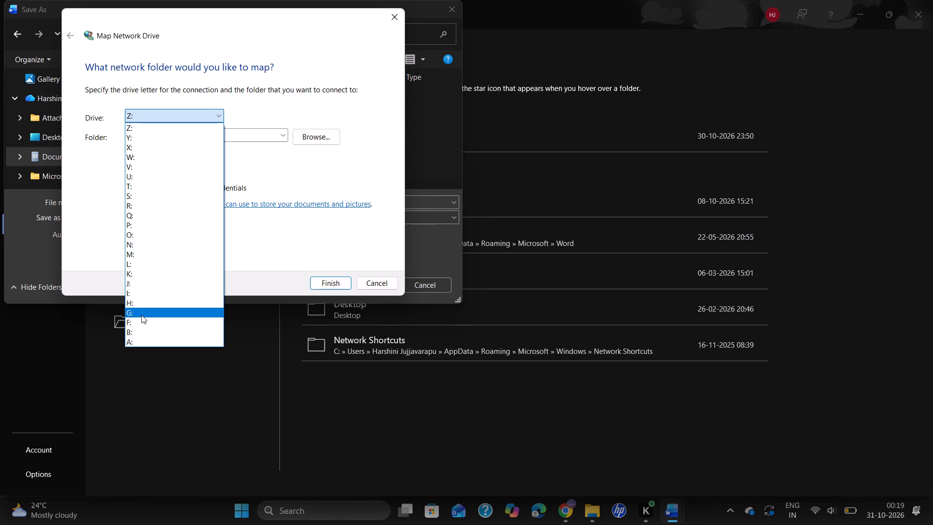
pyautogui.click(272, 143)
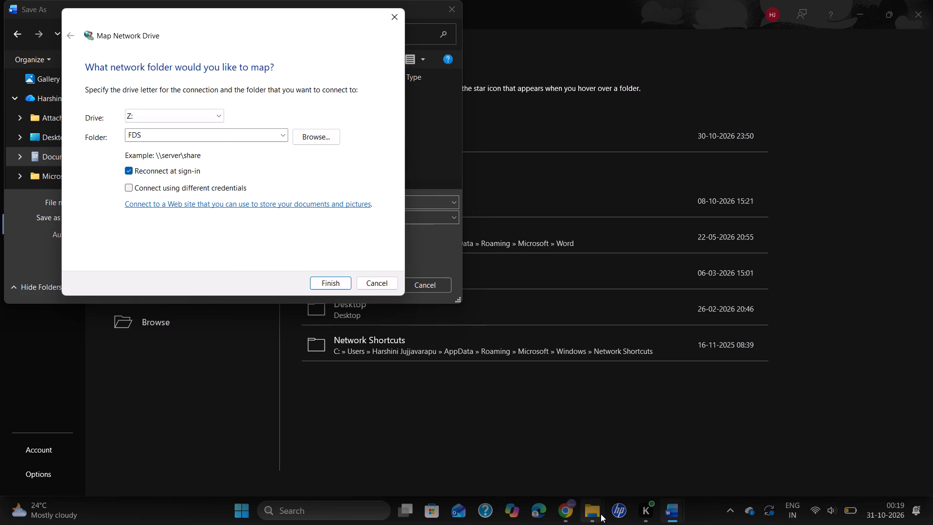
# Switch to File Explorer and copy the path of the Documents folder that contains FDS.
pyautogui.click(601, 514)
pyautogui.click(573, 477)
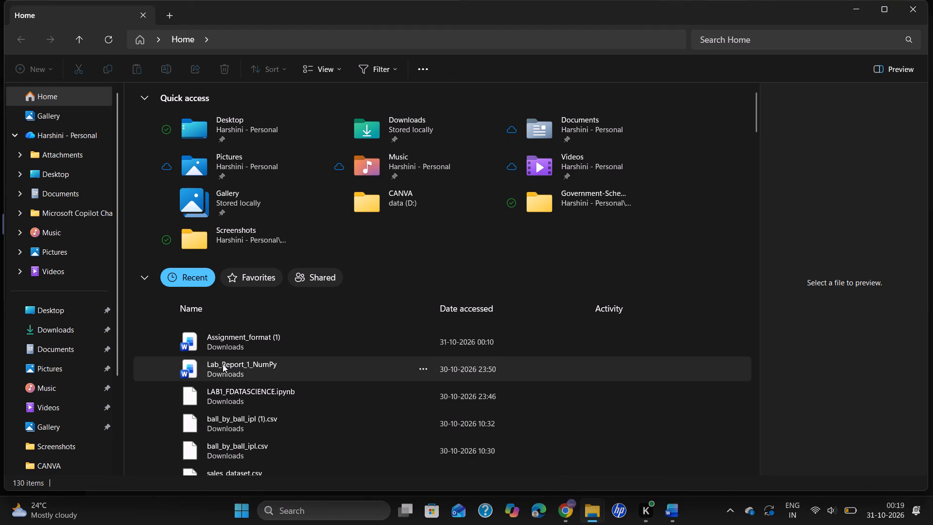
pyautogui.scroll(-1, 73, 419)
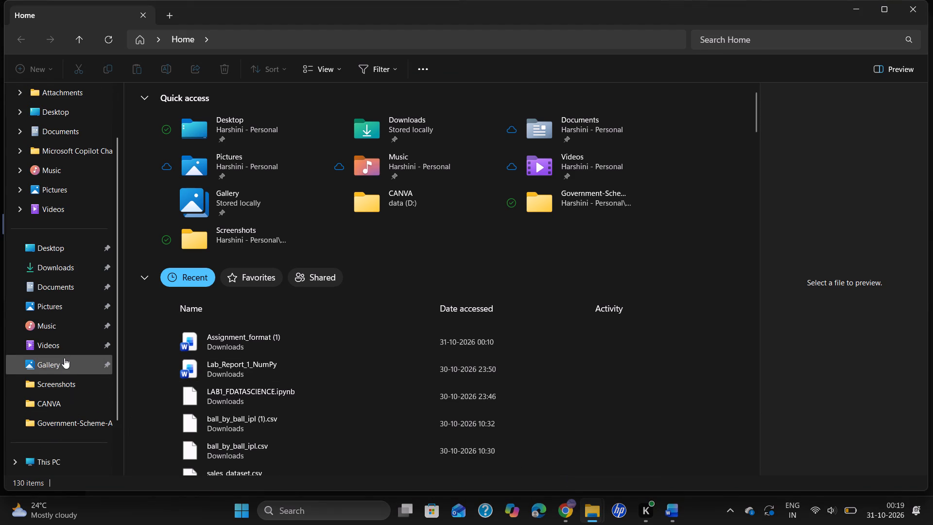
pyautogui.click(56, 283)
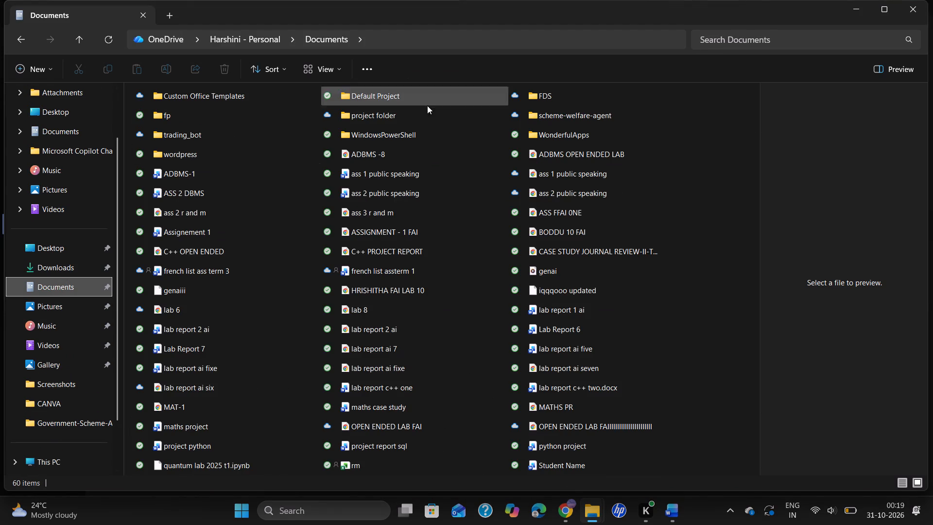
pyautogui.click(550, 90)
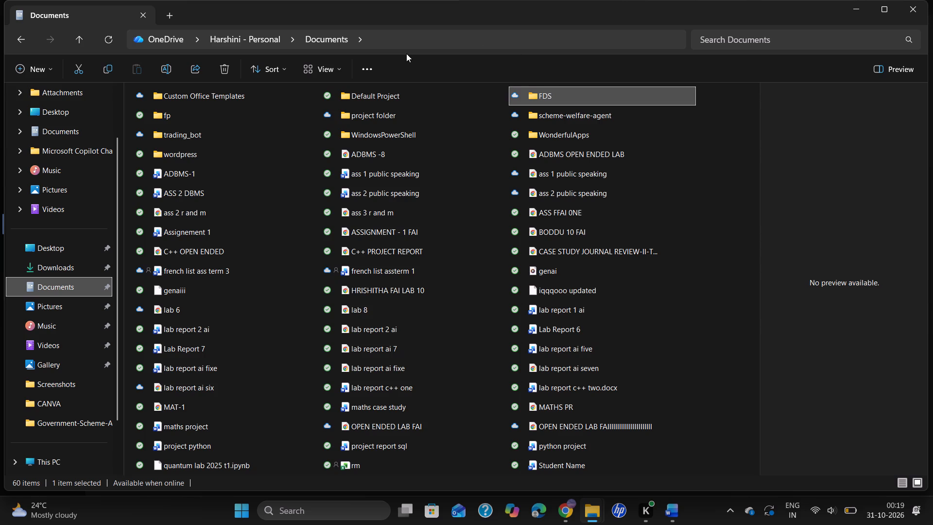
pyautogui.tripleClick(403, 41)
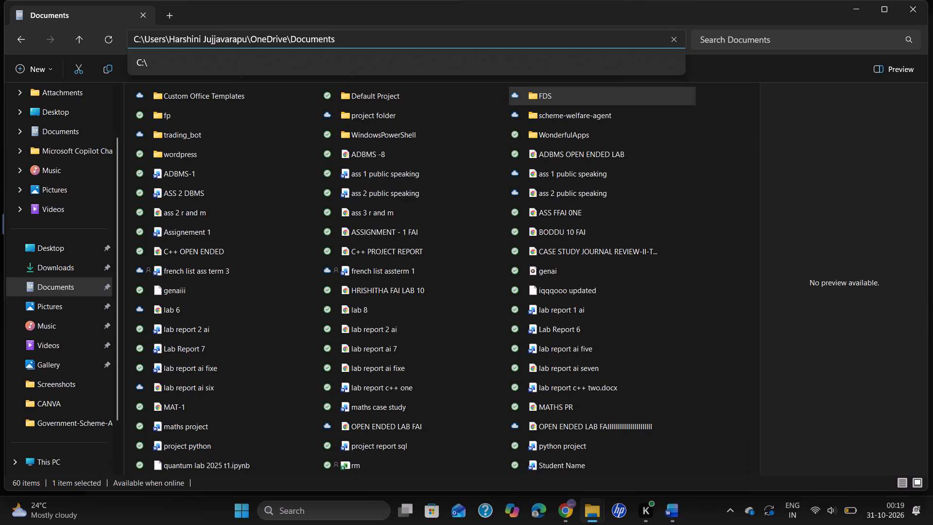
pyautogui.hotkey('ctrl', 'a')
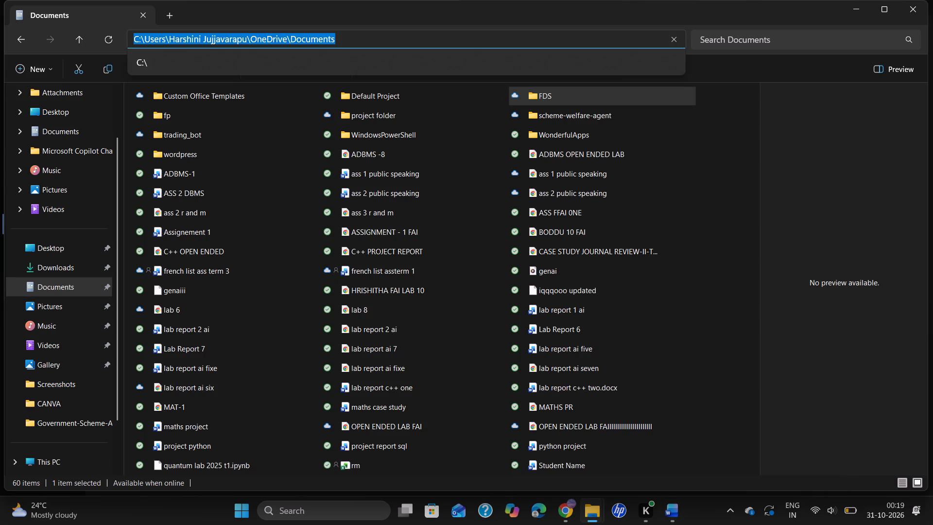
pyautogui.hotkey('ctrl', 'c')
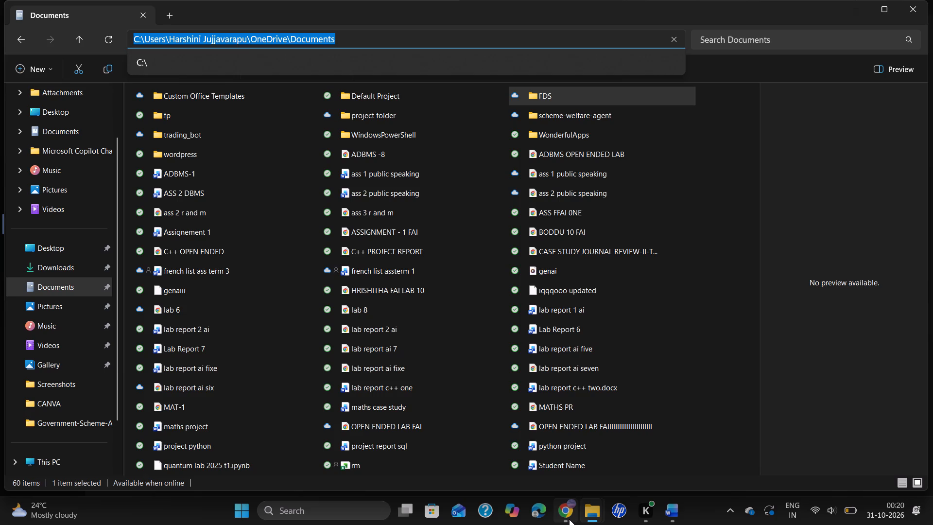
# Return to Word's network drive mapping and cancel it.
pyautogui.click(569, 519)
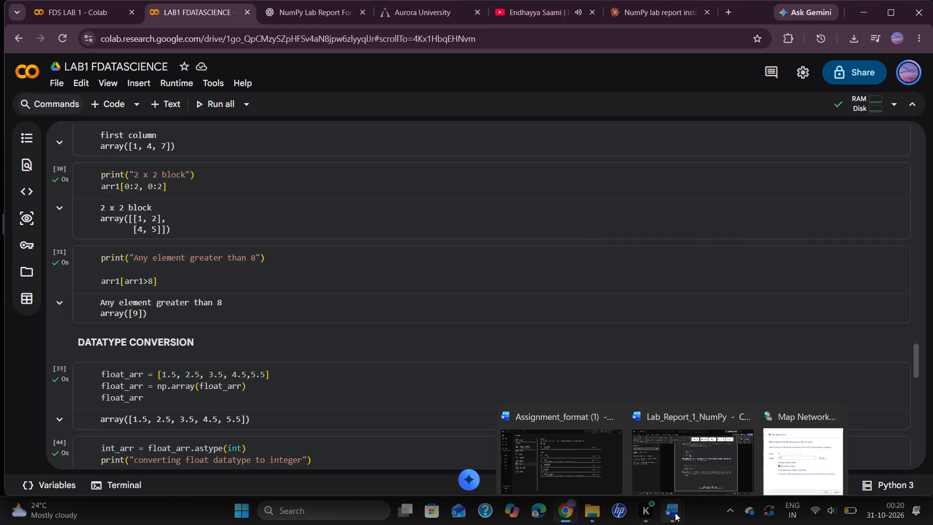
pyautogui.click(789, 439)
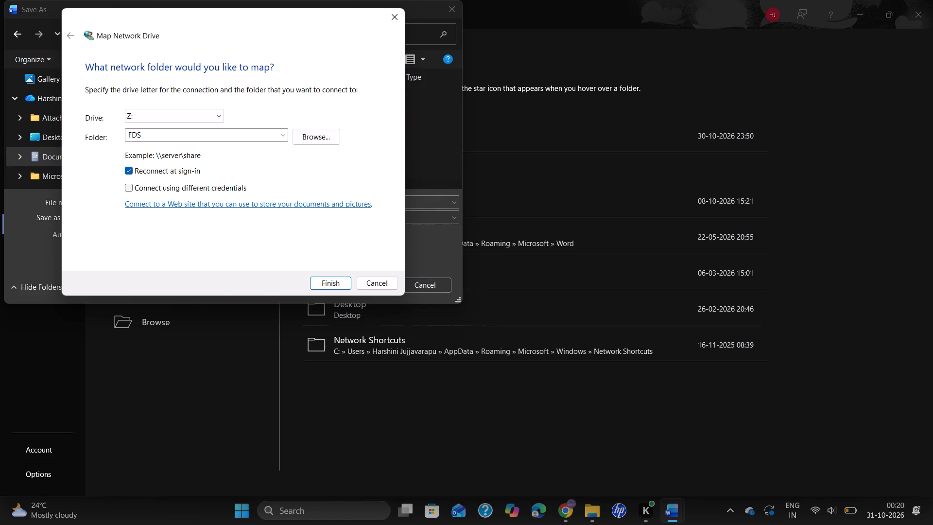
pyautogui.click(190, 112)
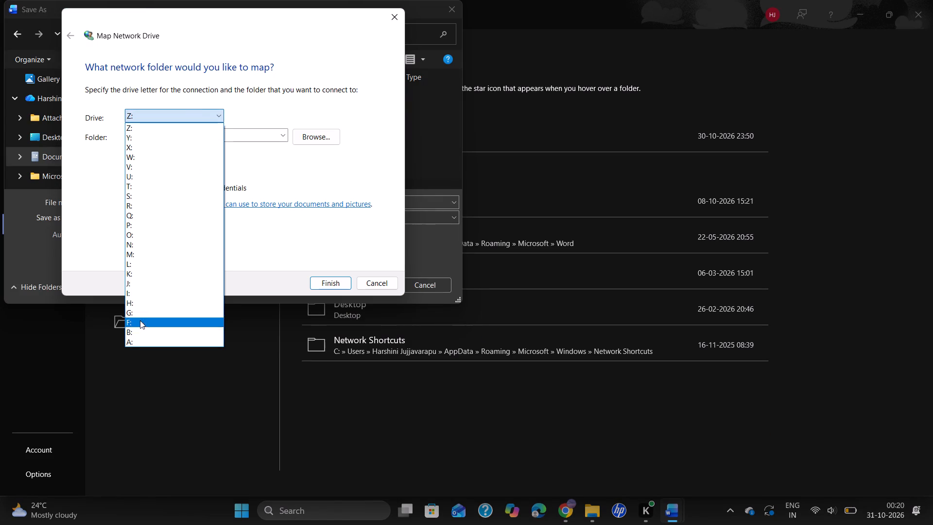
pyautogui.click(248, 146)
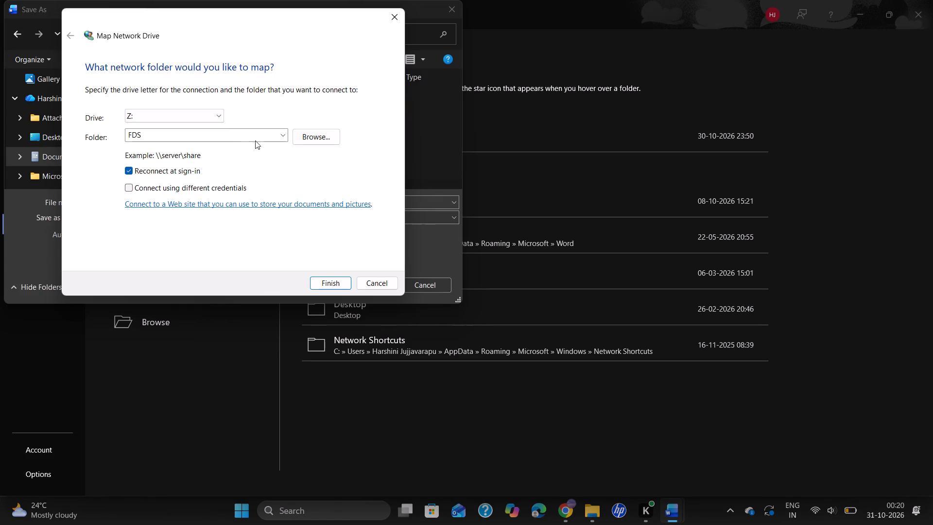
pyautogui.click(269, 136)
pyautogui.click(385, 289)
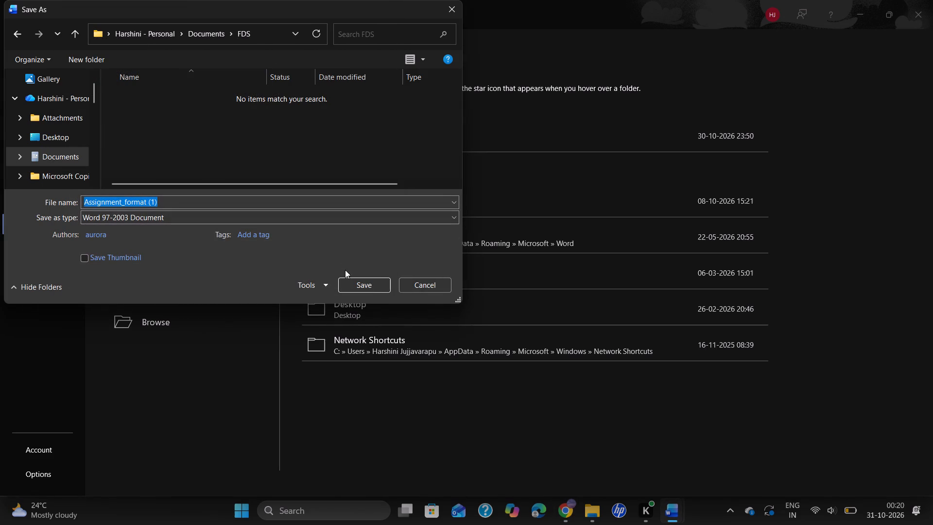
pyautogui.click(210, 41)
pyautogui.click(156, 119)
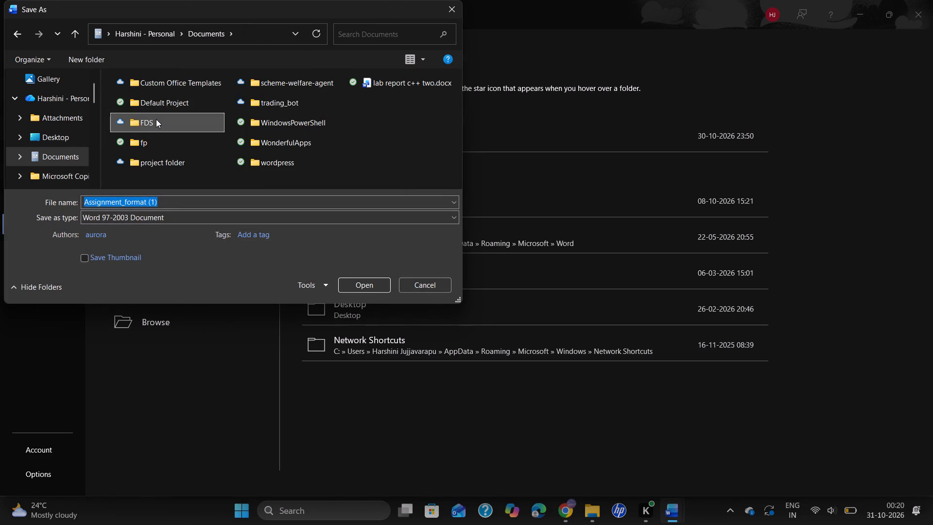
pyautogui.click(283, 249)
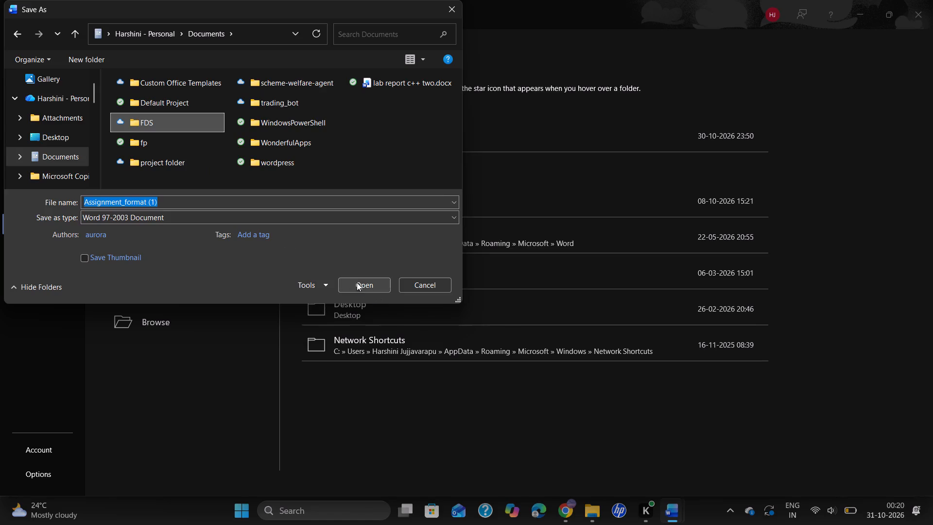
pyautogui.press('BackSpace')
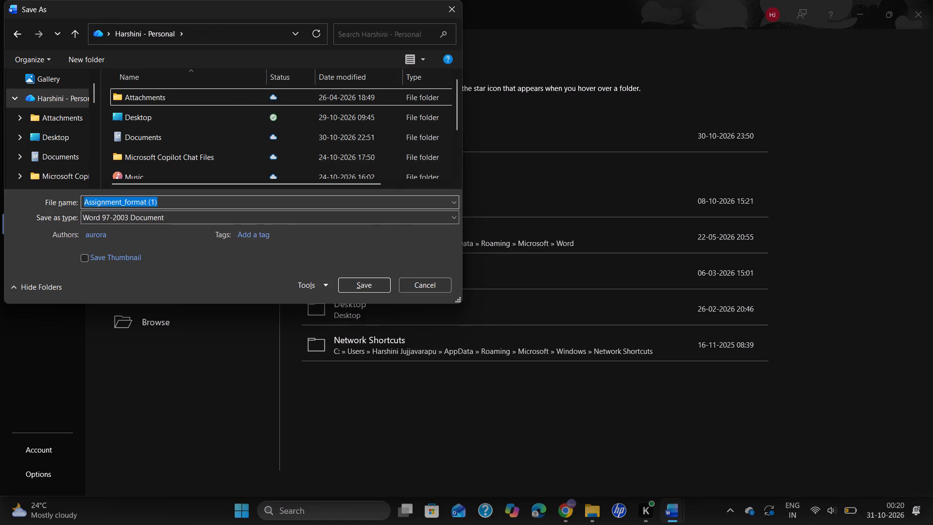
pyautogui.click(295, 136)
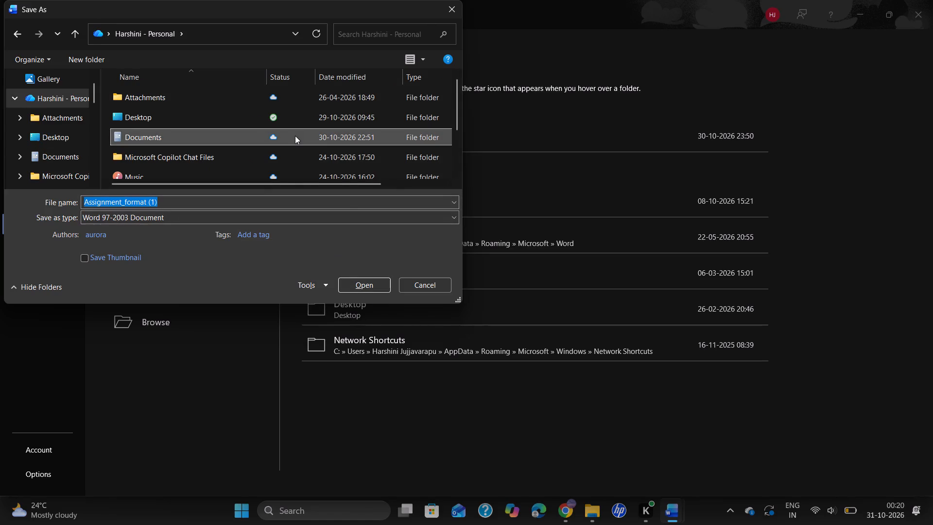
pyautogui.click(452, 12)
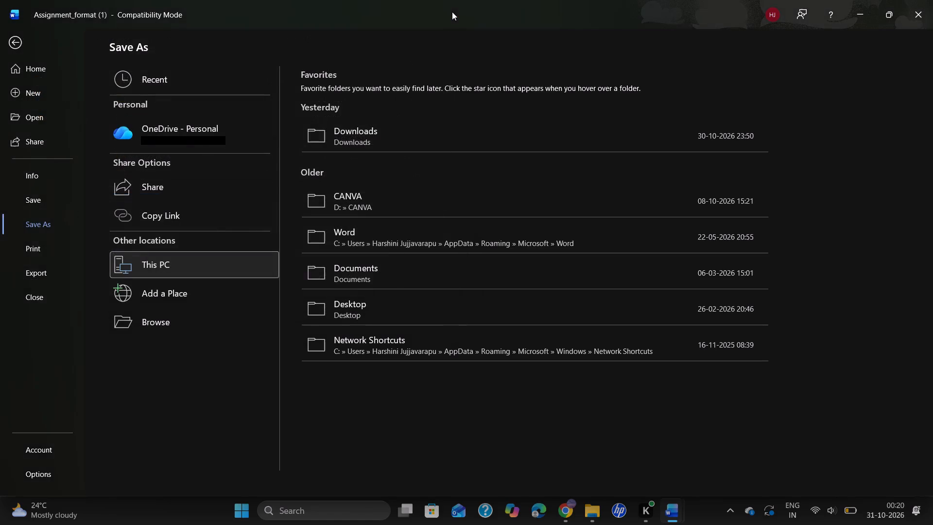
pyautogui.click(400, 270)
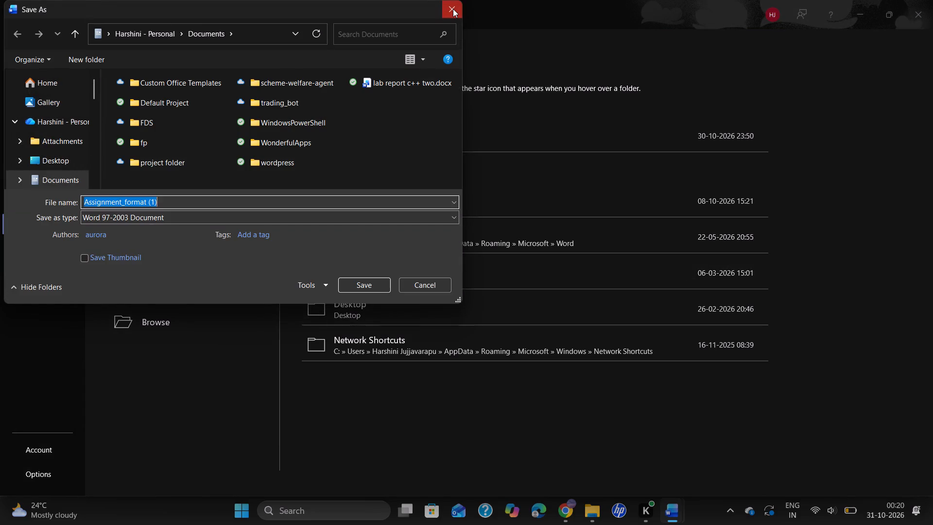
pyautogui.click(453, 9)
# Browse to Documents in the save dialog and select the FDS folder as the destination.
pyautogui.doubleClick(431, 350)
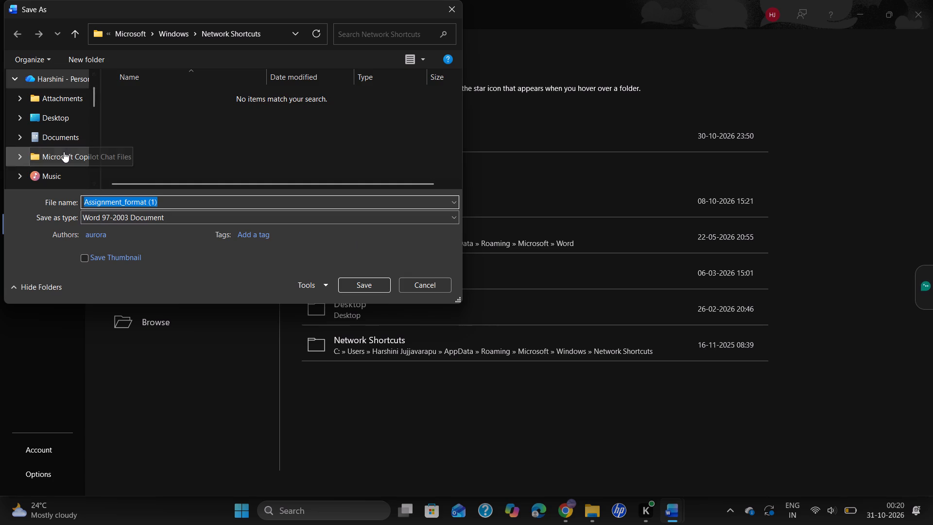
pyautogui.scroll(-1, 64, 152)
pyautogui.scroll(1, 64, 136)
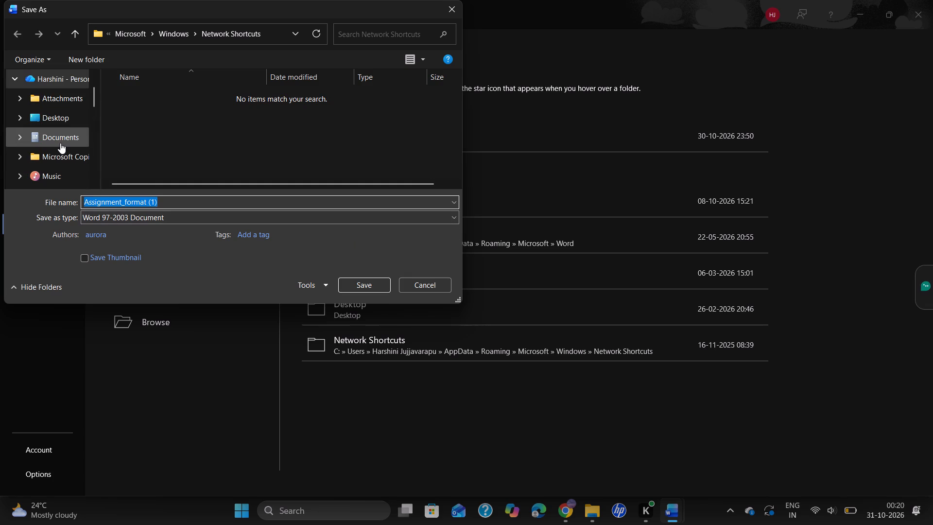
pyautogui.click(60, 143)
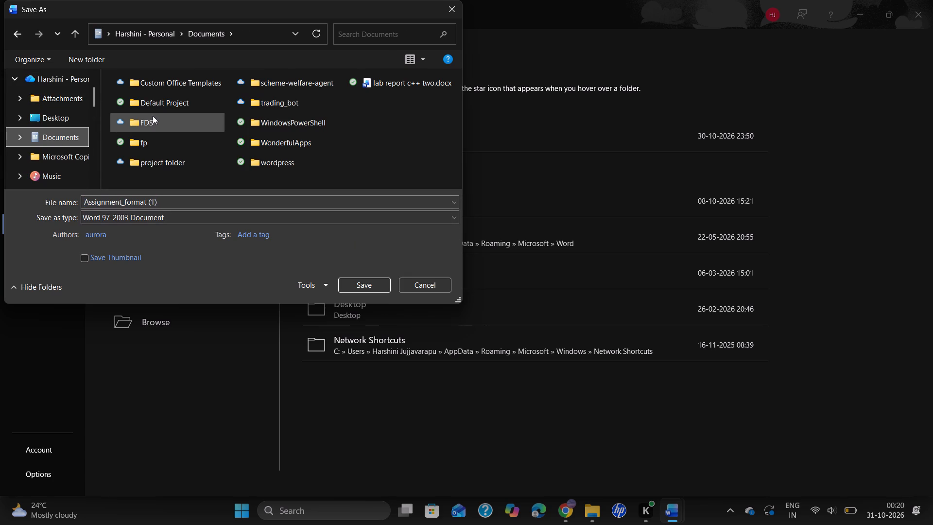
pyautogui.click(153, 116)
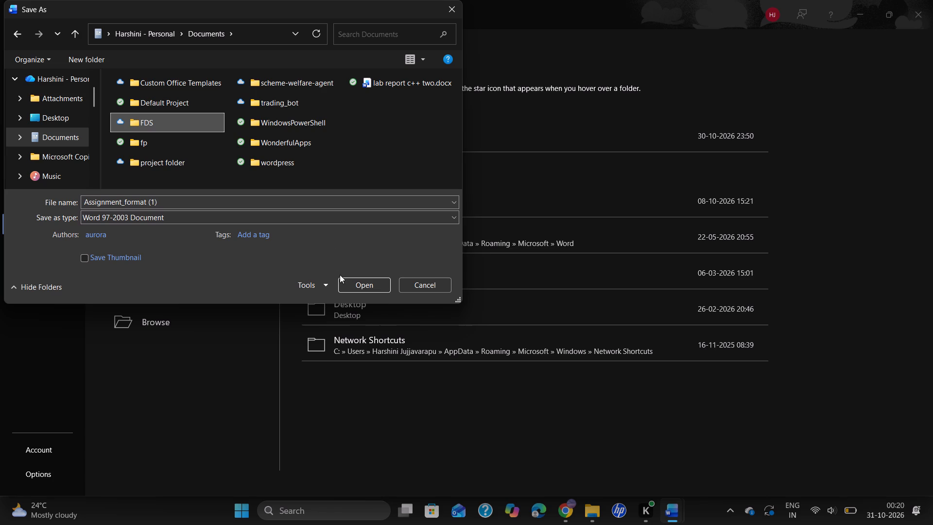
# Review Word's save options, including the default file locations and cache settings, and return to saving.
pyautogui.click(321, 285)
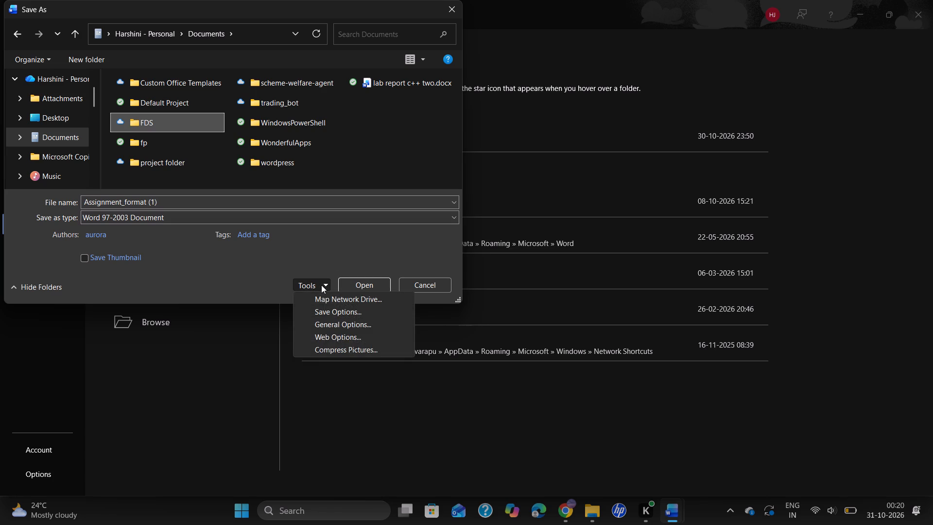
pyautogui.click(325, 306)
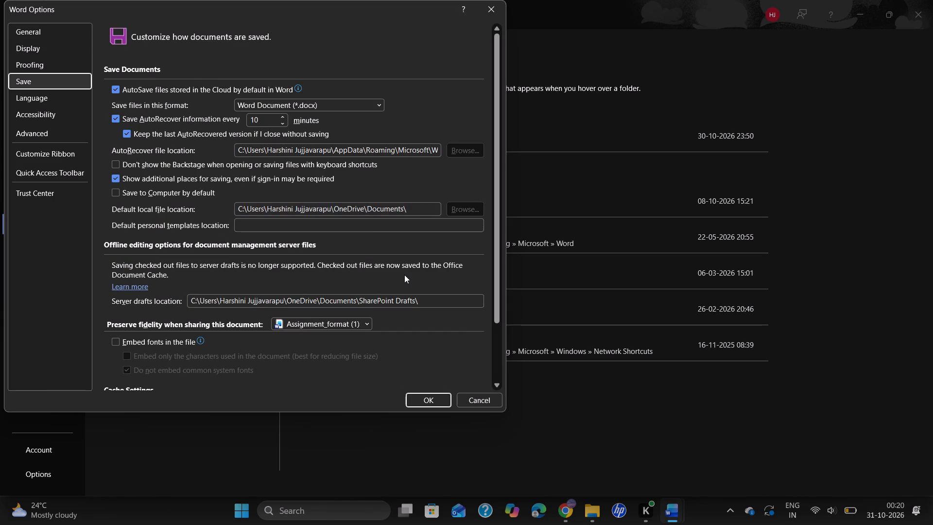
pyautogui.scroll(-2, 404, 275)
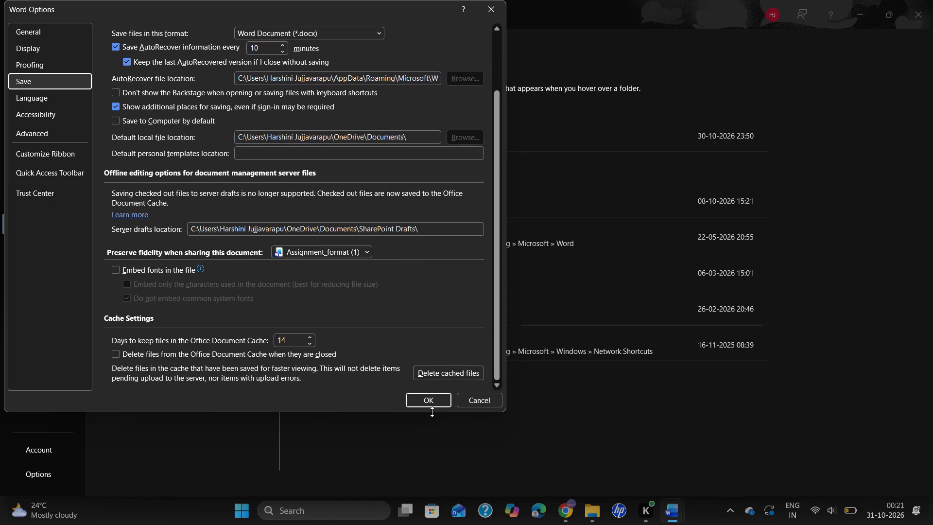
pyautogui.click(434, 398)
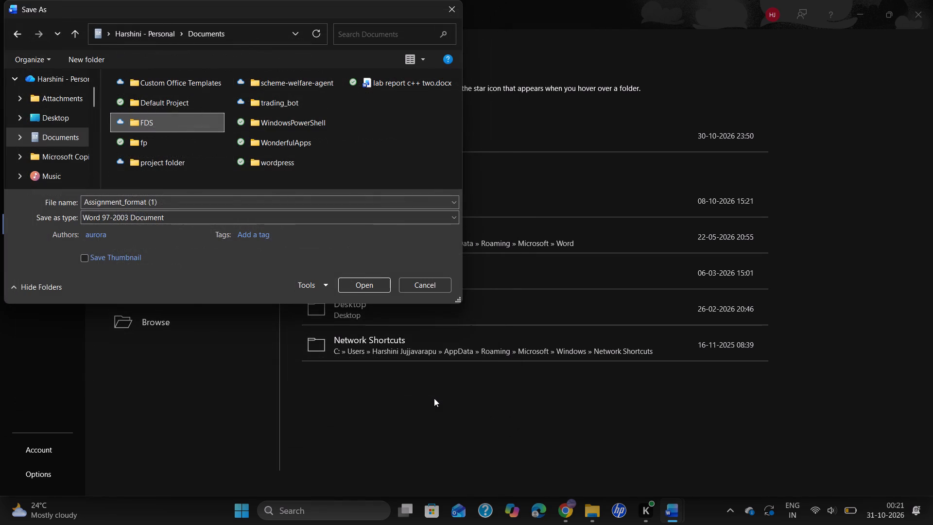
# Save the report as Assignment_format (1), a Word 97-2003 Document, in the FDS folder.
pyautogui.doubleClick(374, 287)
pyautogui.click(374, 287)
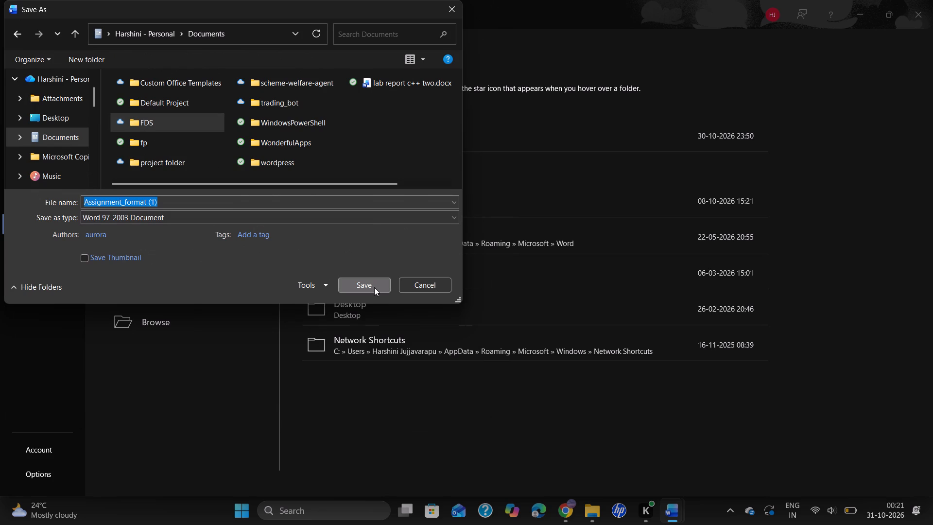
pyautogui.click(374, 287)
pyautogui.click(374, 287)
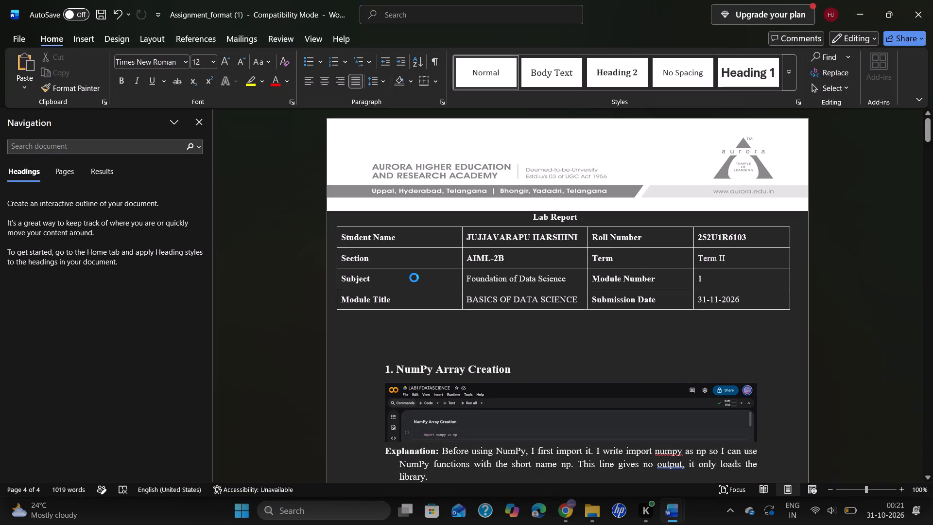
# Save another copy of the report as FDS LAB 1, a Word 97-2003 Document, in the CANVA folder on drive D:.
pyautogui.click(27, 43)
pyautogui.click(19, 37)
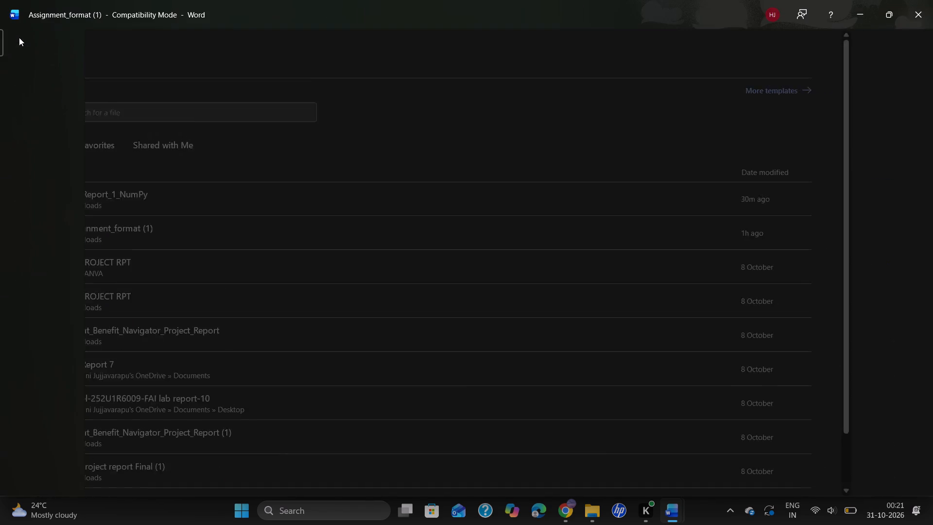
pyautogui.click(20, 35)
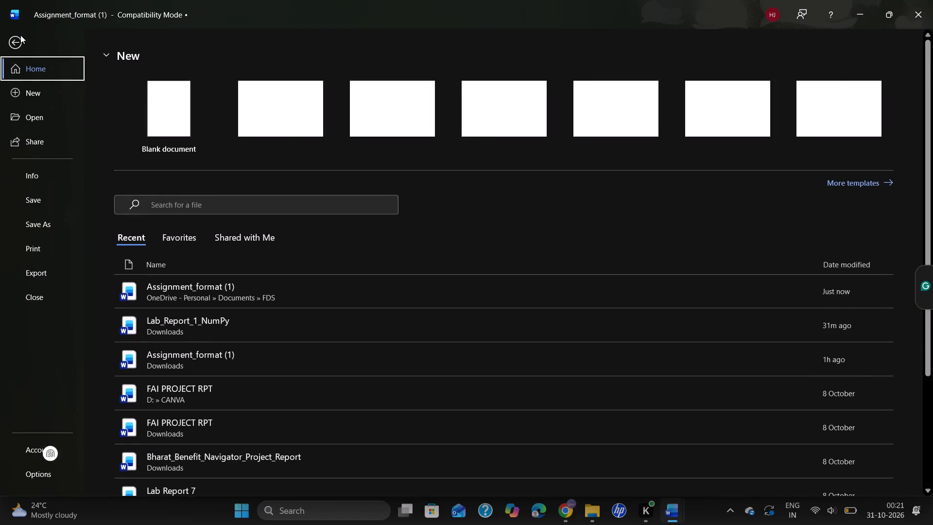
pyautogui.click(43, 218)
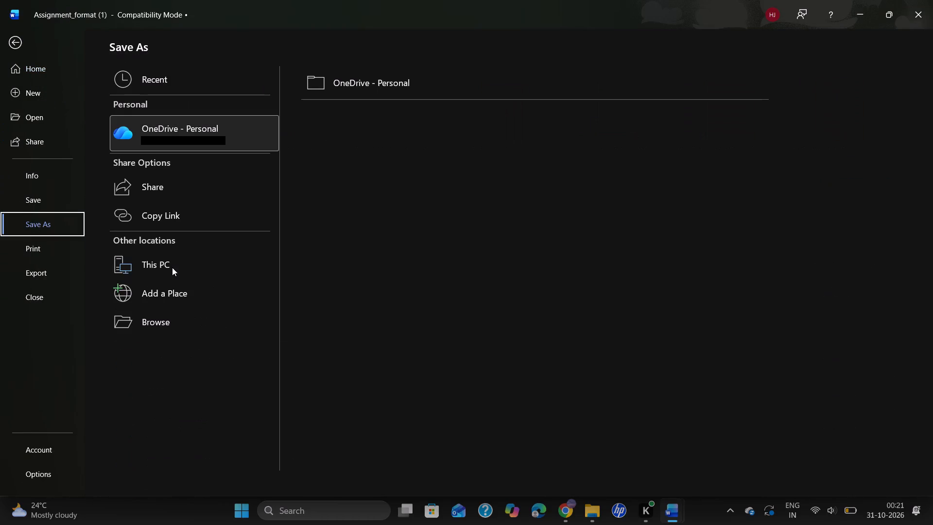
pyautogui.click(172, 267)
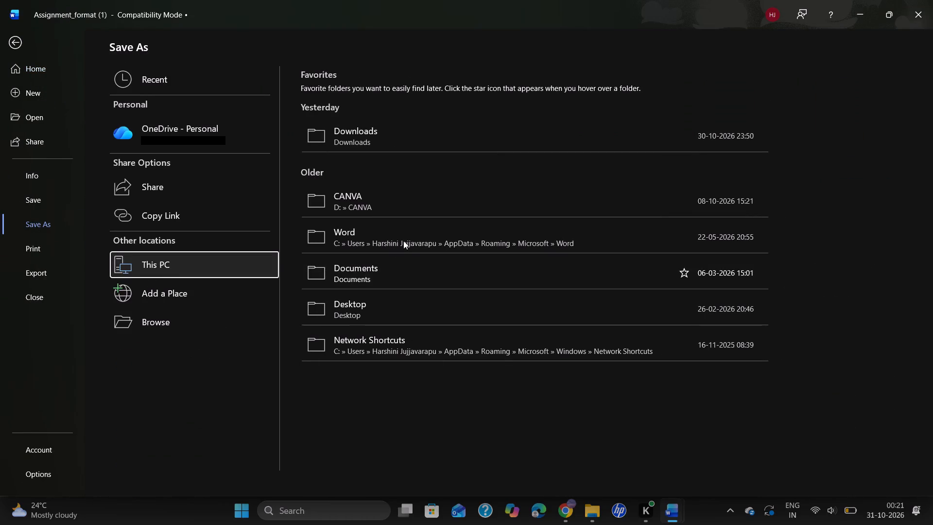
pyautogui.click(421, 209)
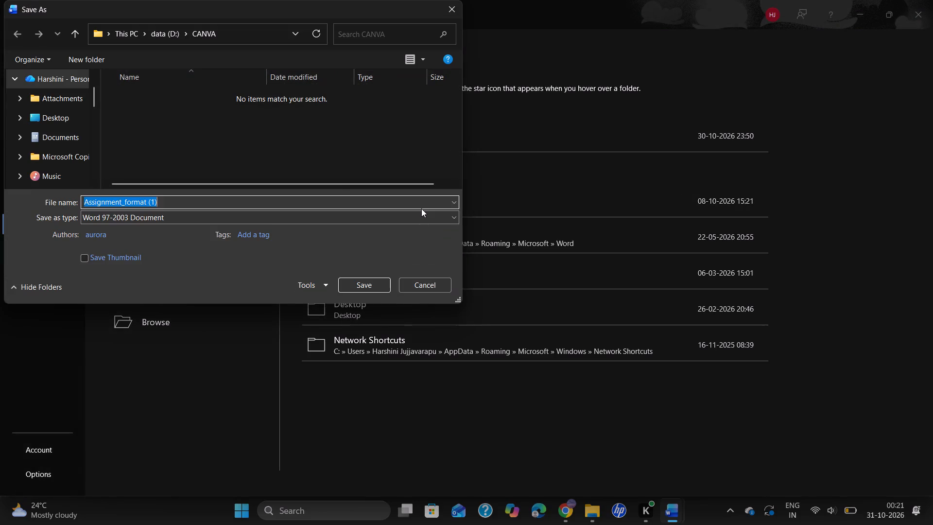
pyautogui.press('BackSpace')
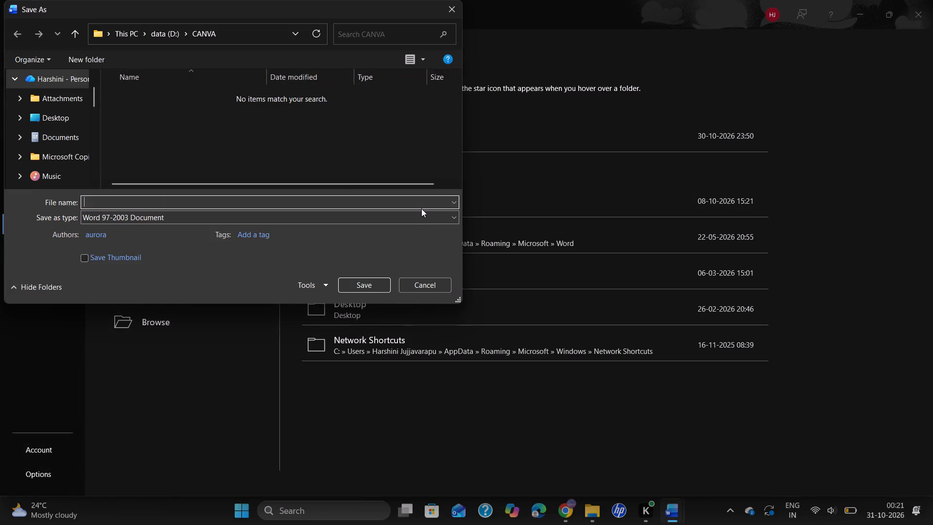
pyautogui.write('fds')
pyautogui.press('space')
pyautogui.write('FDS LAB 1')
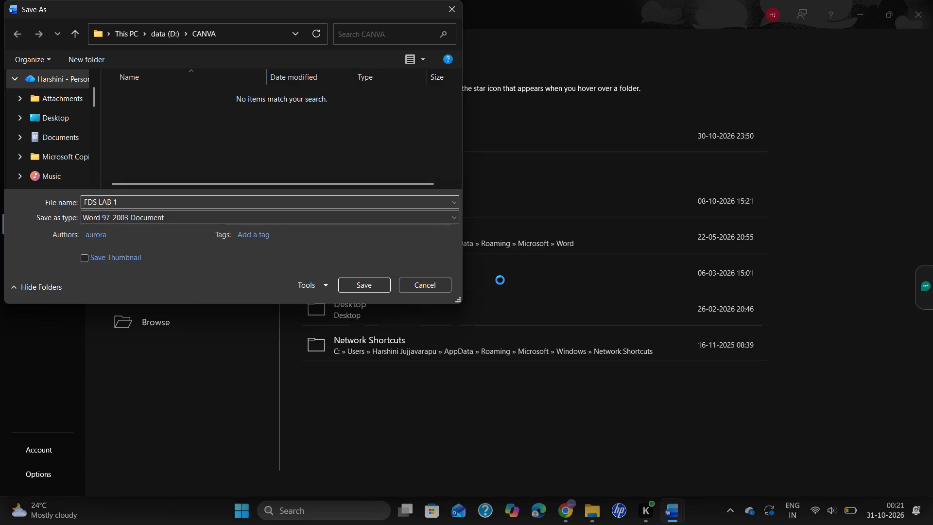
pyautogui.click(369, 296)
pyautogui.click(375, 285)
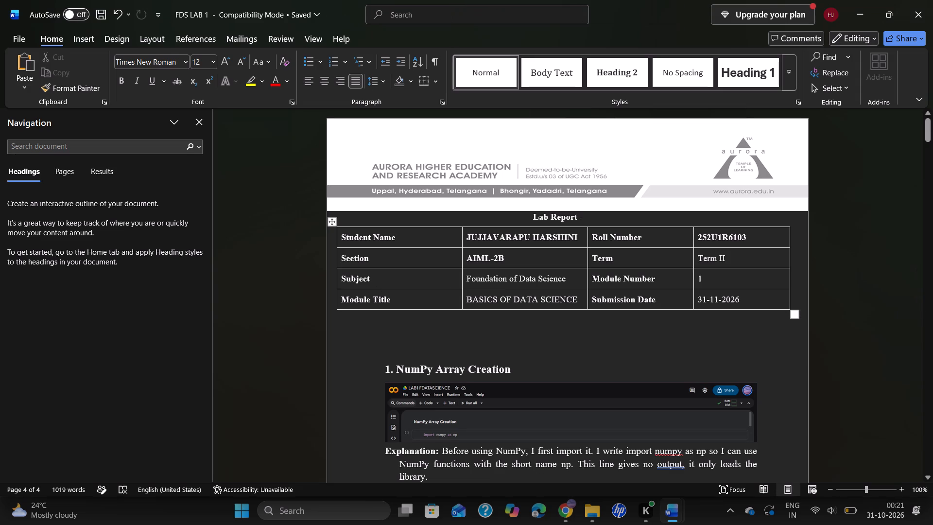
# Close the FDS LAB 1 document window.
pyautogui.click(932, 4)
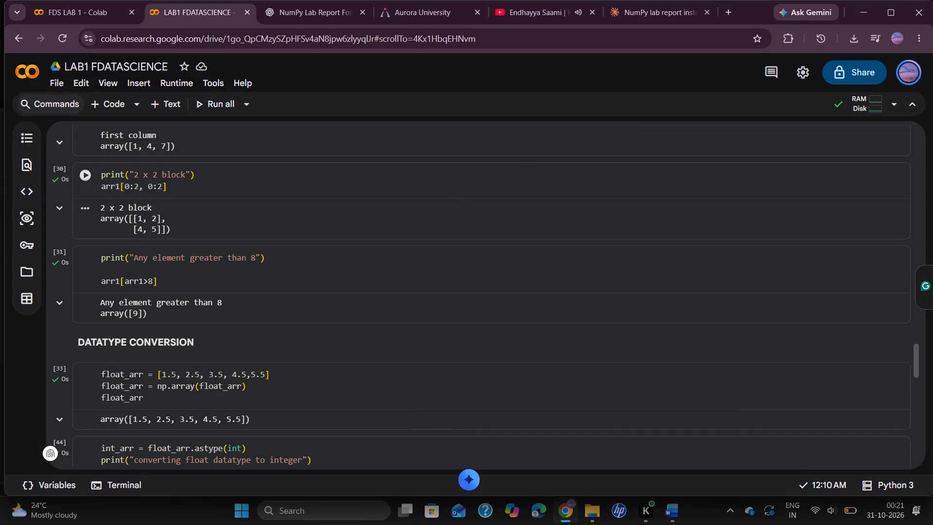
# Switch to the Documents window in File Explorer and open the Attachments folder.
pyautogui.click(584, 506)
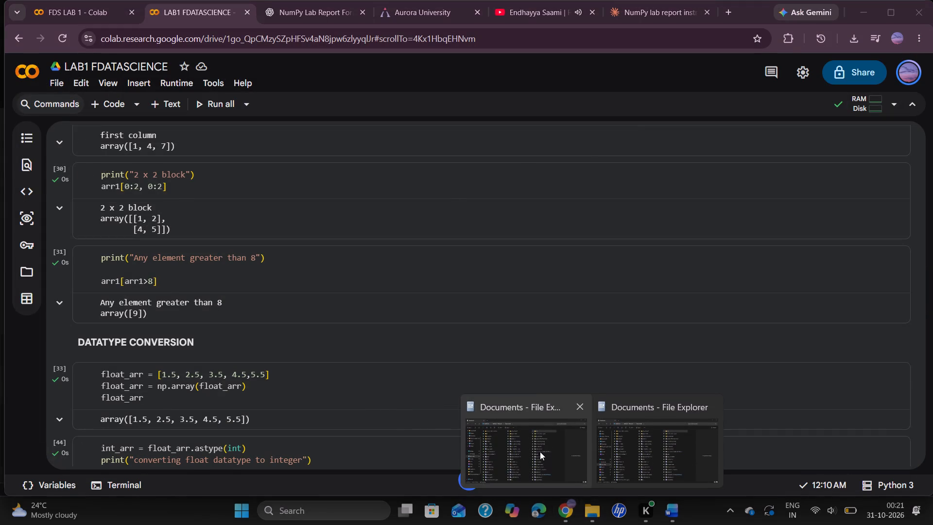
pyautogui.click(540, 452)
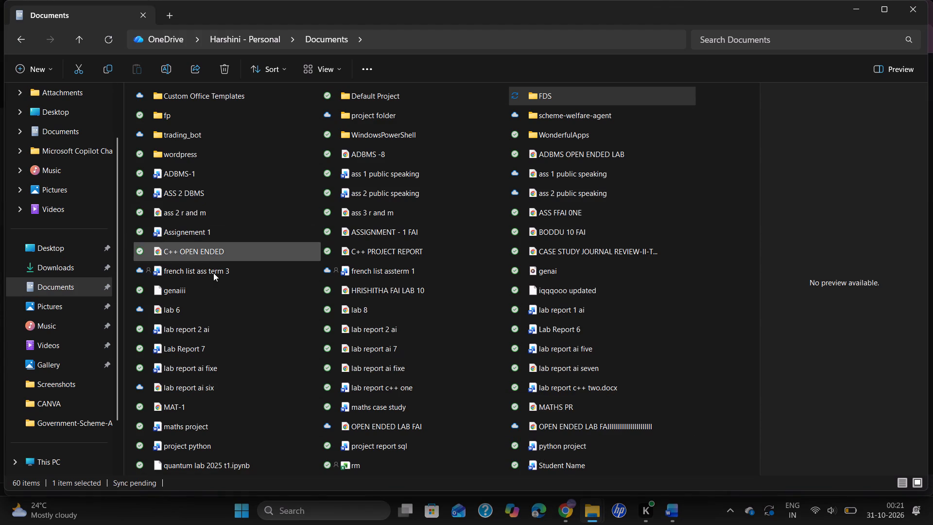
pyautogui.doubleClick(76, 100)
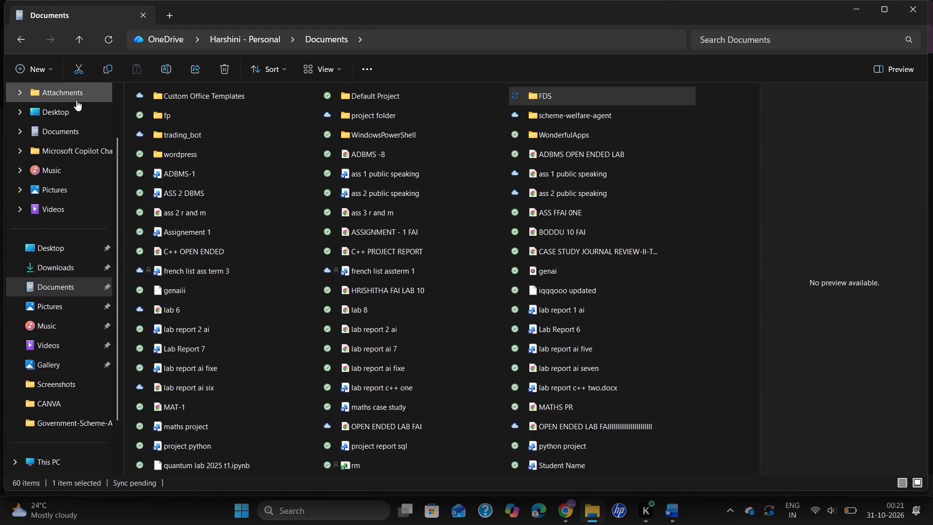